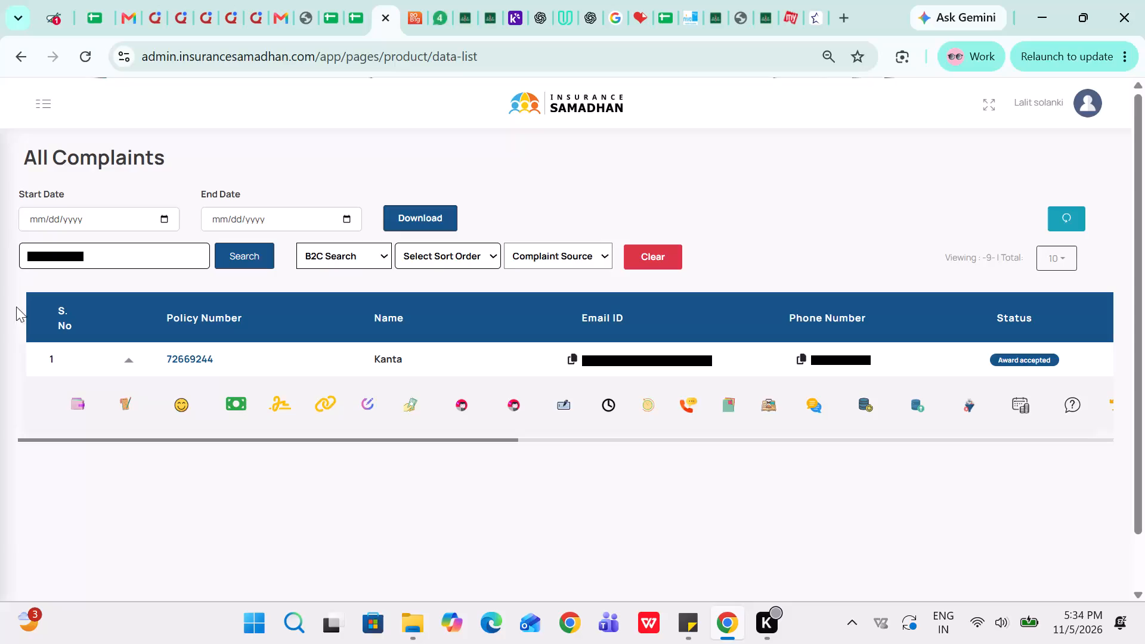
Collapse the row of action icons under the single complaint listed in All Complaints.
click(505, 519)
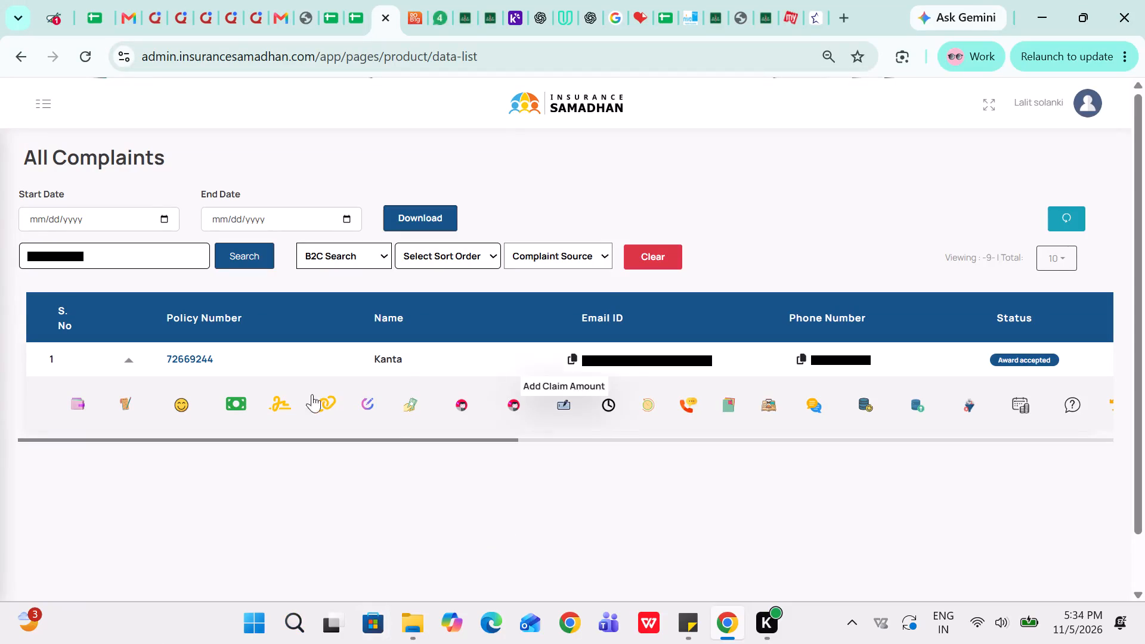
click(125, 355)
click(658, 507)
click(773, 357)
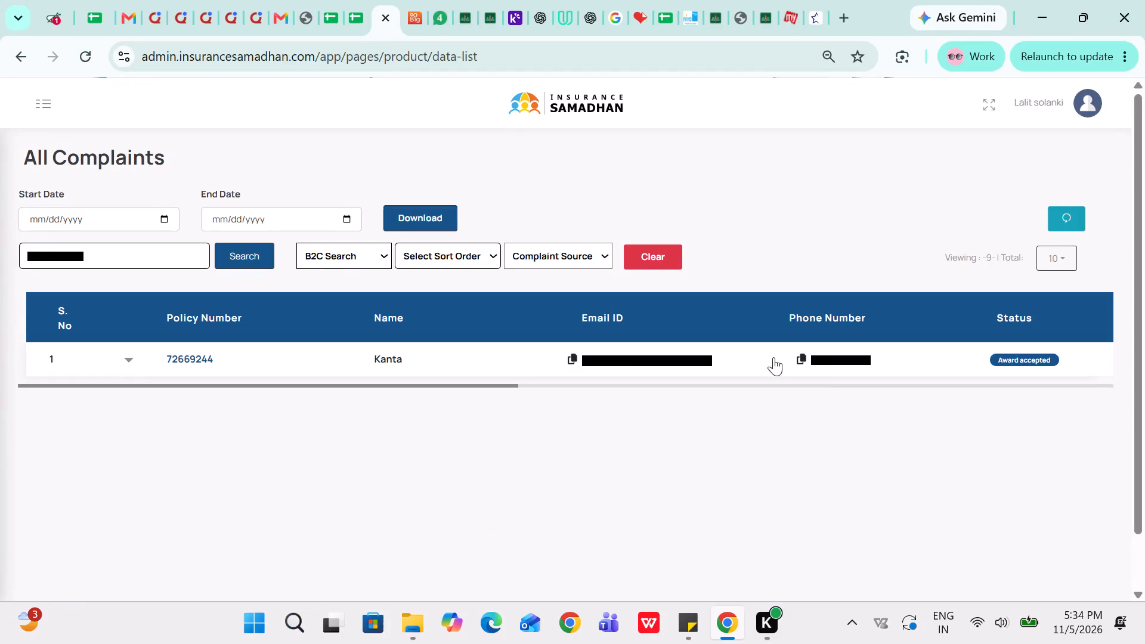
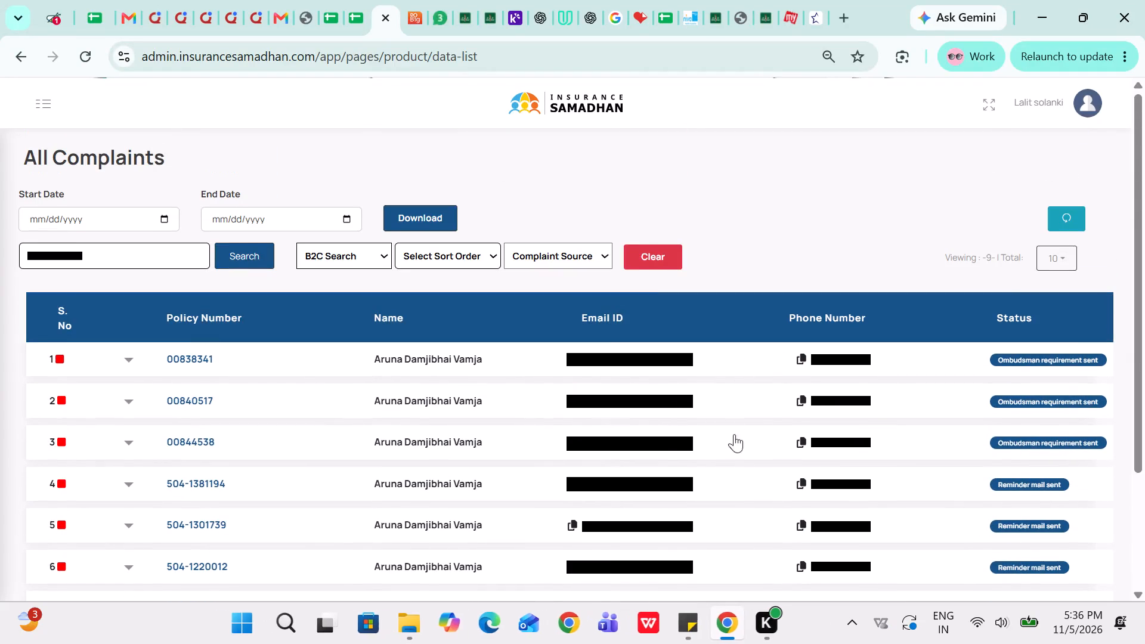
View the communication log of the first complaint in the list, close it and collapse that complaint's action row.
click(751, 355)
click(811, 401)
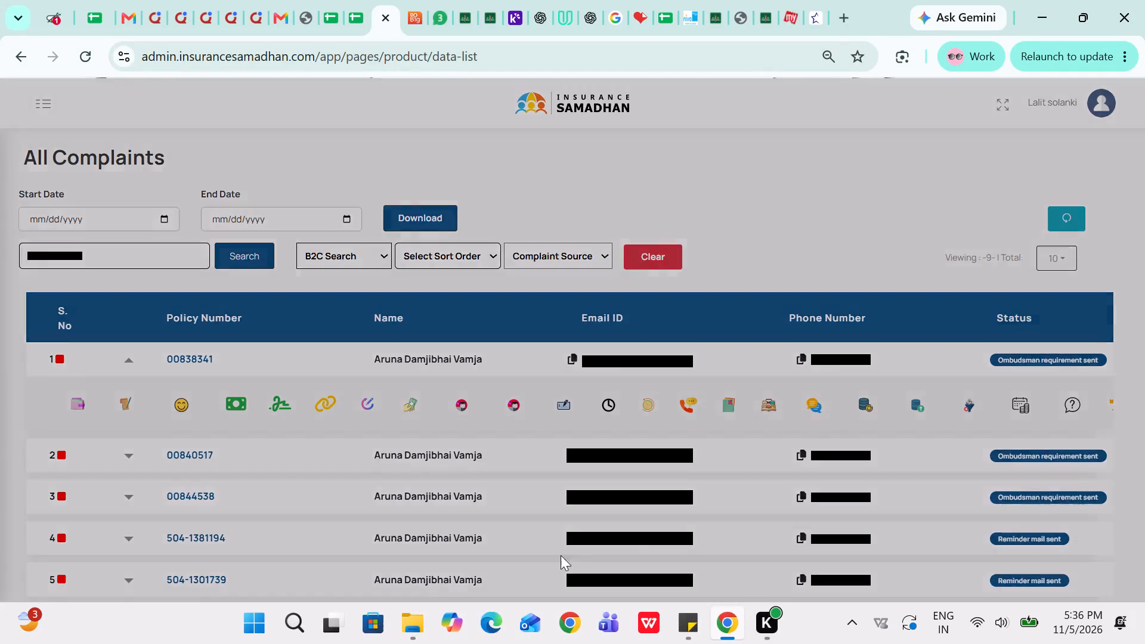
click(406, 154)
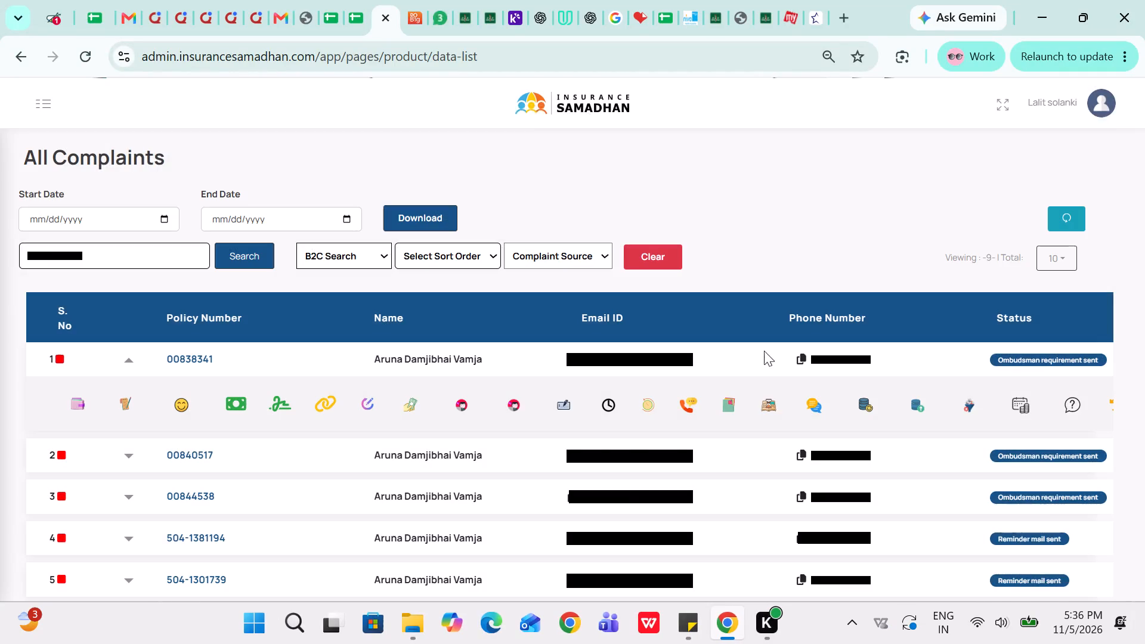
click(739, 362)
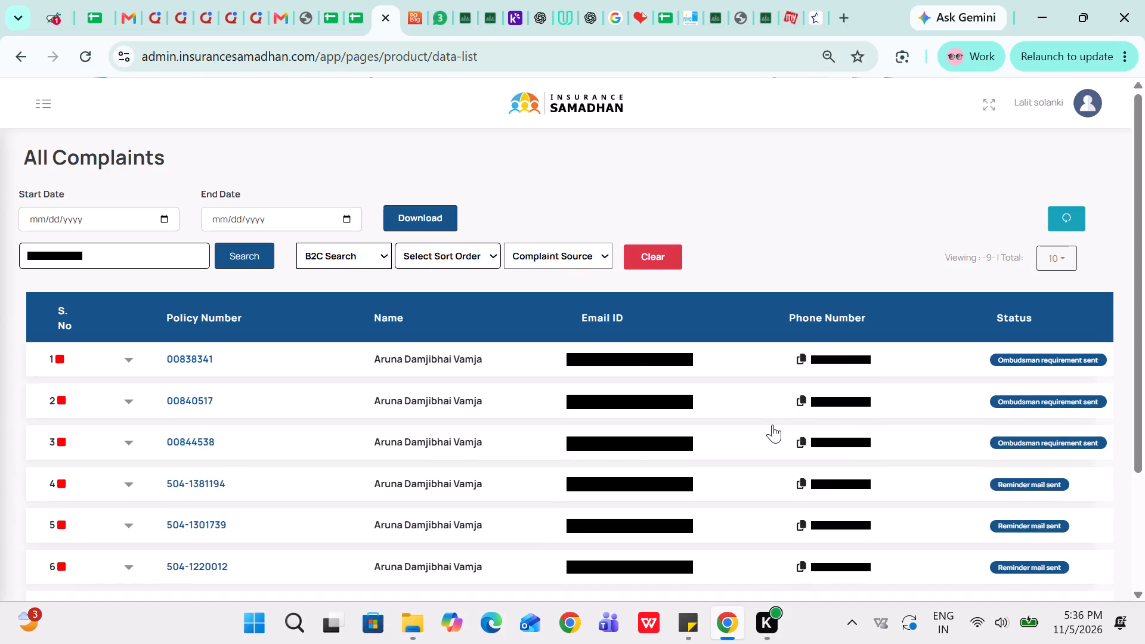
Expand the second complaint's actions and open its communication log.
click(760, 402)
click(813, 442)
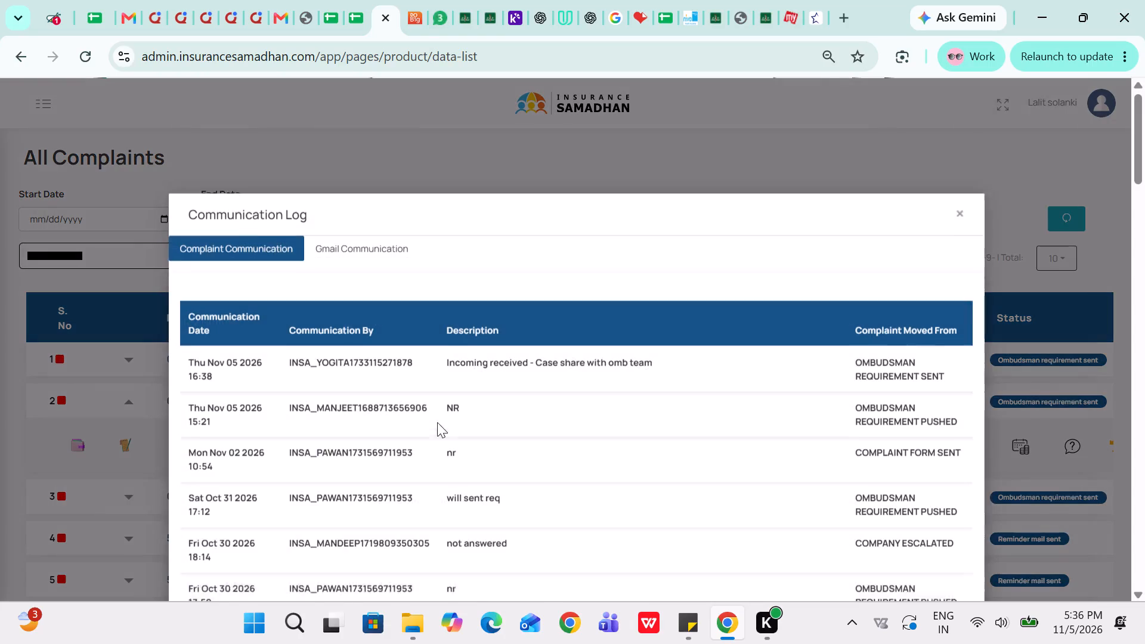
Close the open communication log, then check the communication log of the third complaint in the list.
click(488, 144)
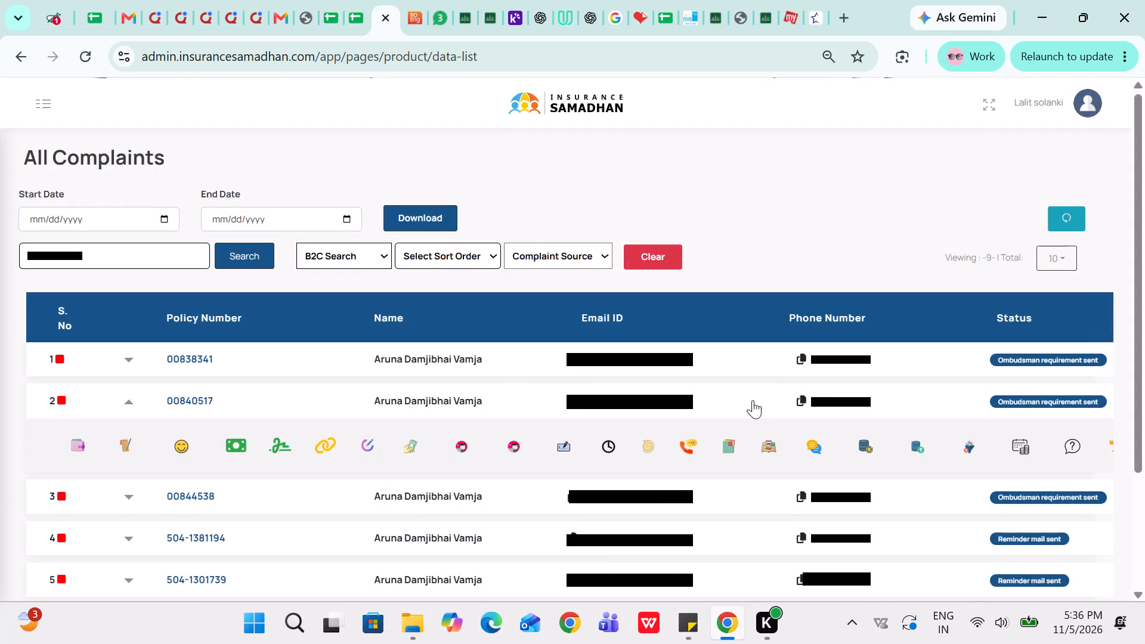
click(753, 400)
click(760, 431)
click(817, 492)
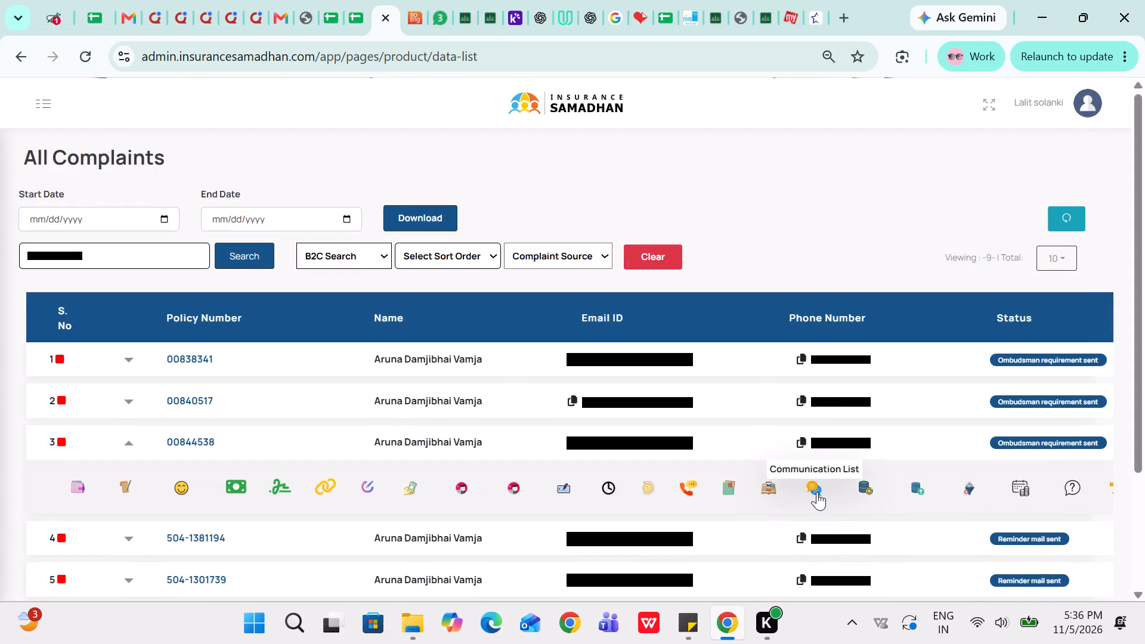
click(610, 189)
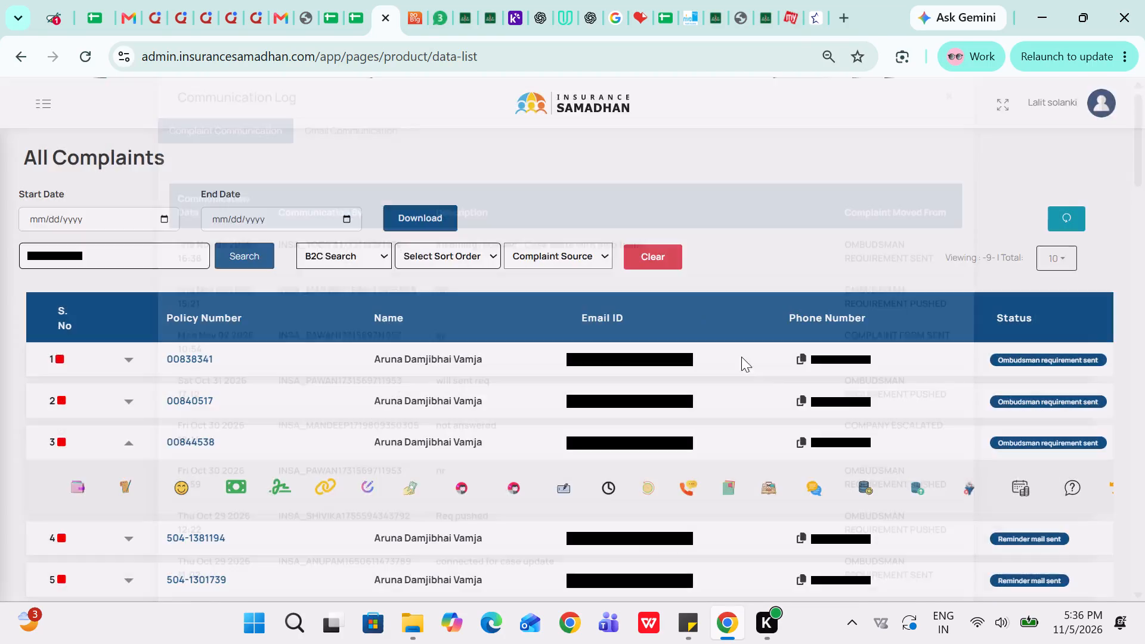
Collapse the third complaint's row and copy the customer's phone number from it.
click(766, 444)
click(802, 442)
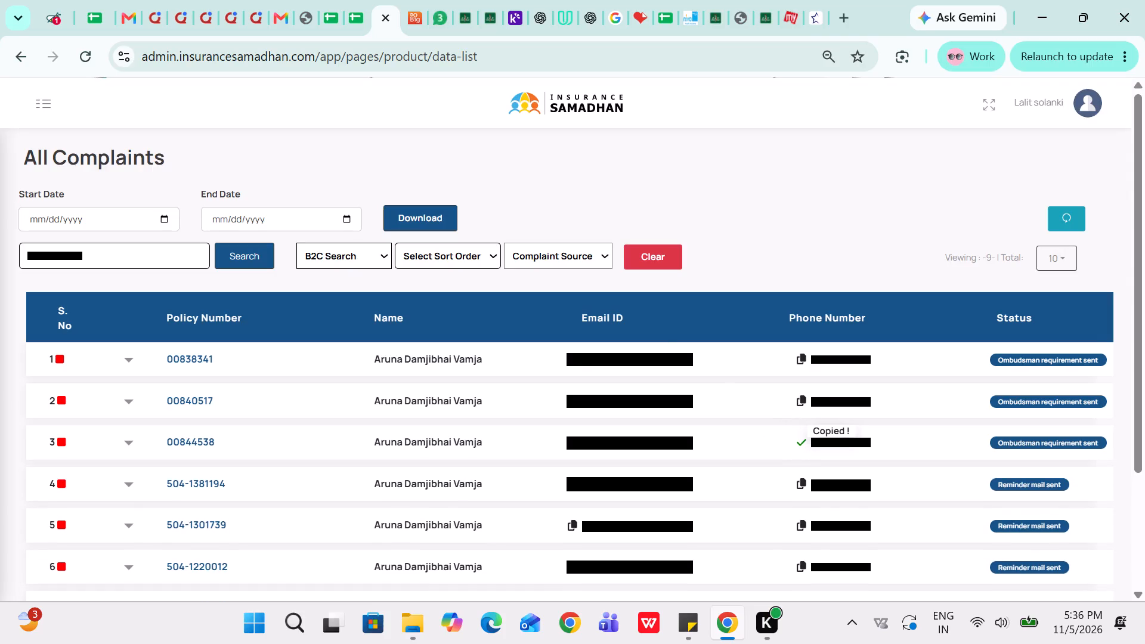
Switch to the Smartflo Live Calls page, set the agent status to Available and reload the page.
click(413, 0)
click(878, 103)
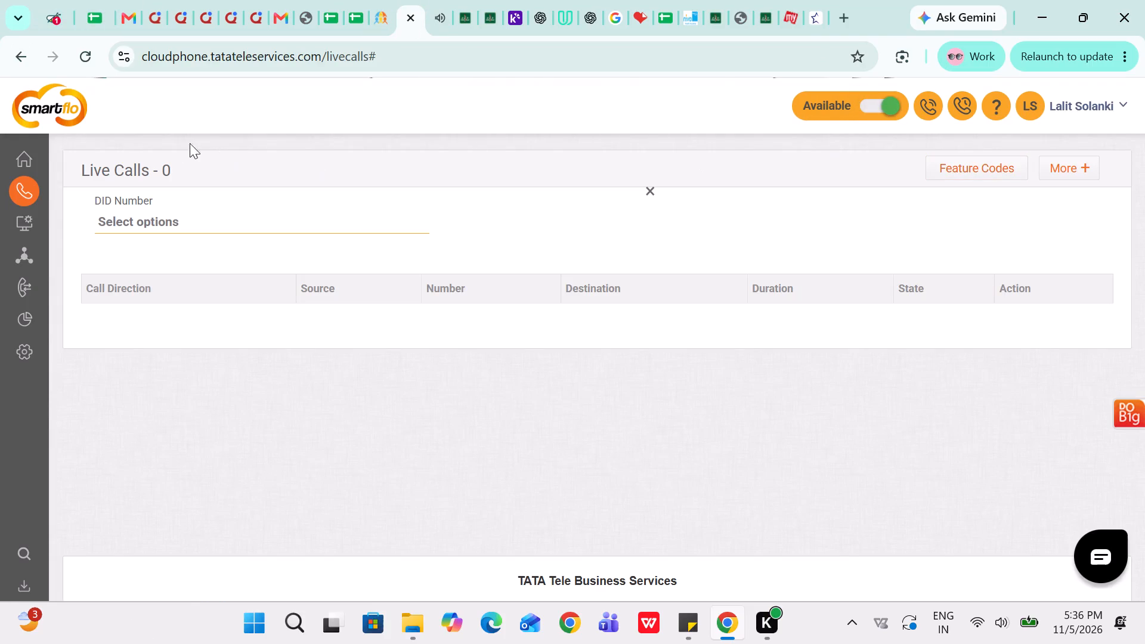
click(94, 61)
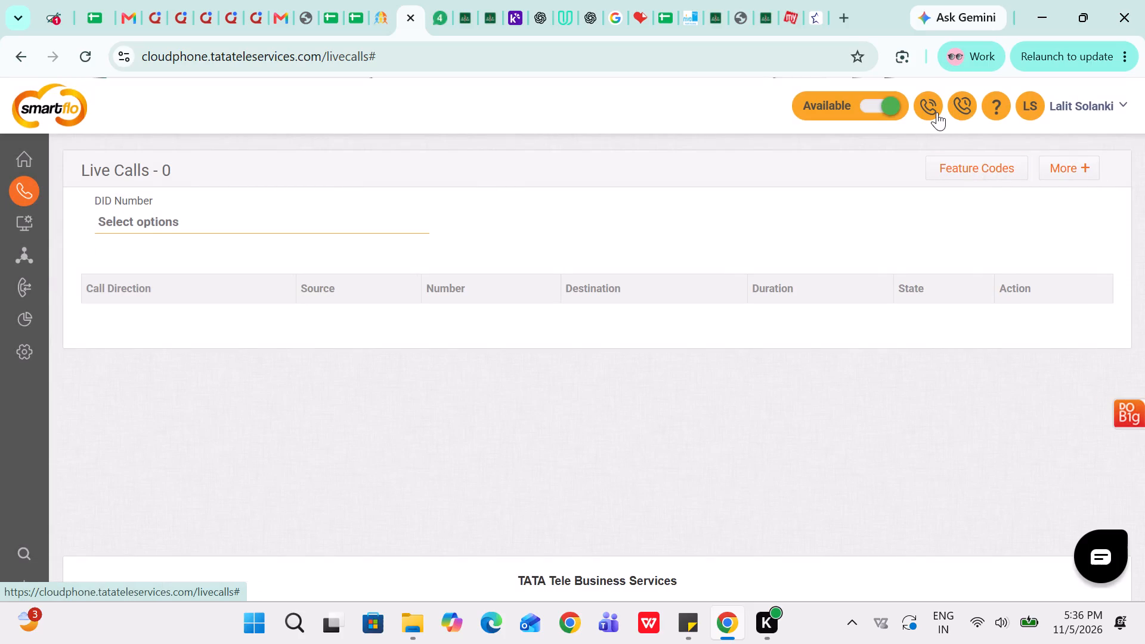
Open the Smartflo dialer, enter the copied customer phone number as the recipient and place the call.
click(932, 109)
click(496, 188)
key(ctrl+v)
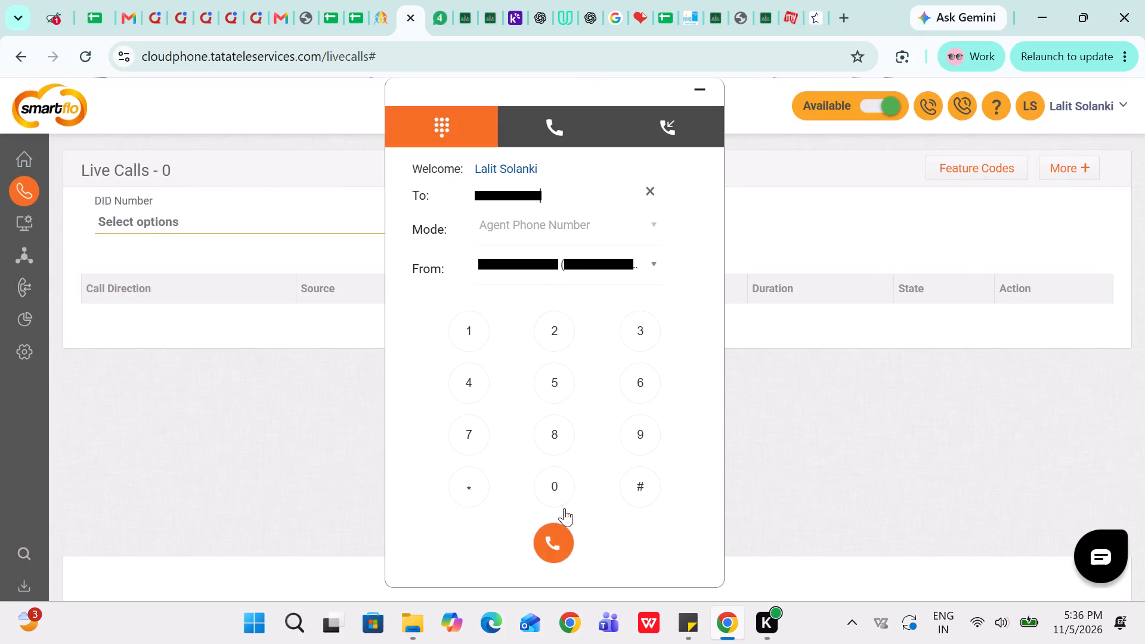
click(547, 547)
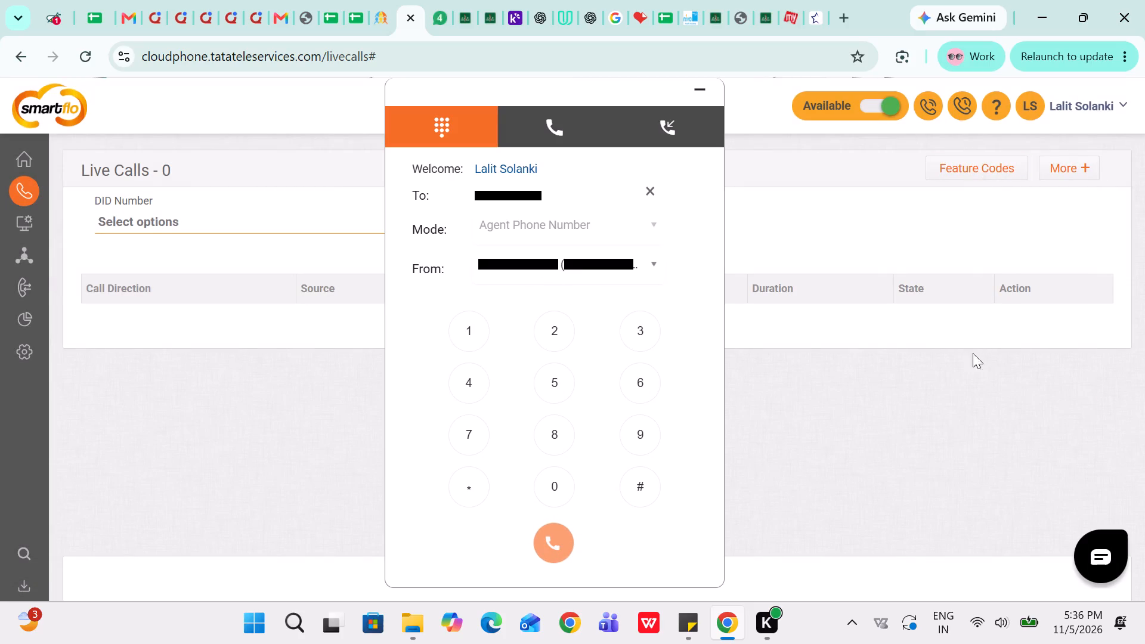
click(982, 407)
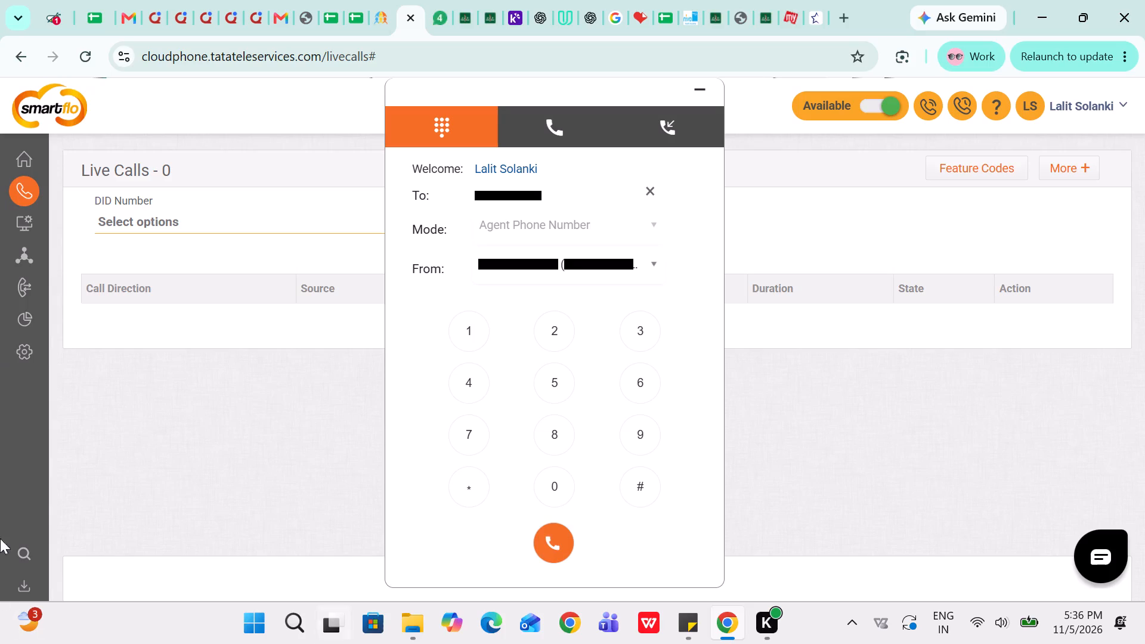
Switch back to the Insurance Samadhan complaints list, check the first complaint's communication log, close it and collapse the row.
click(376, 0)
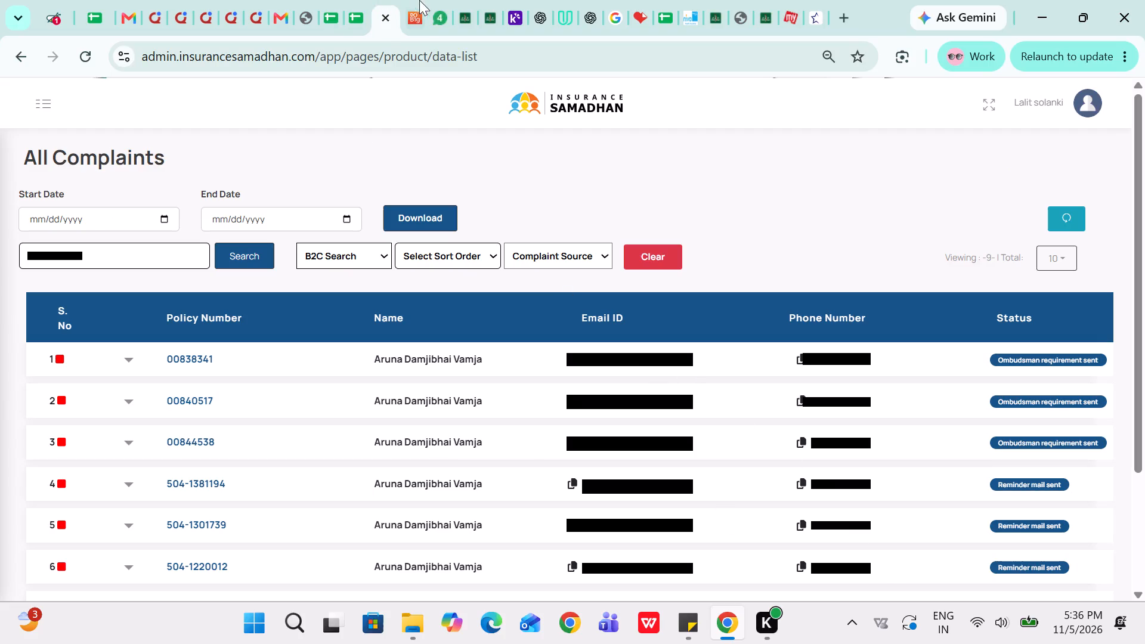
click(753, 373)
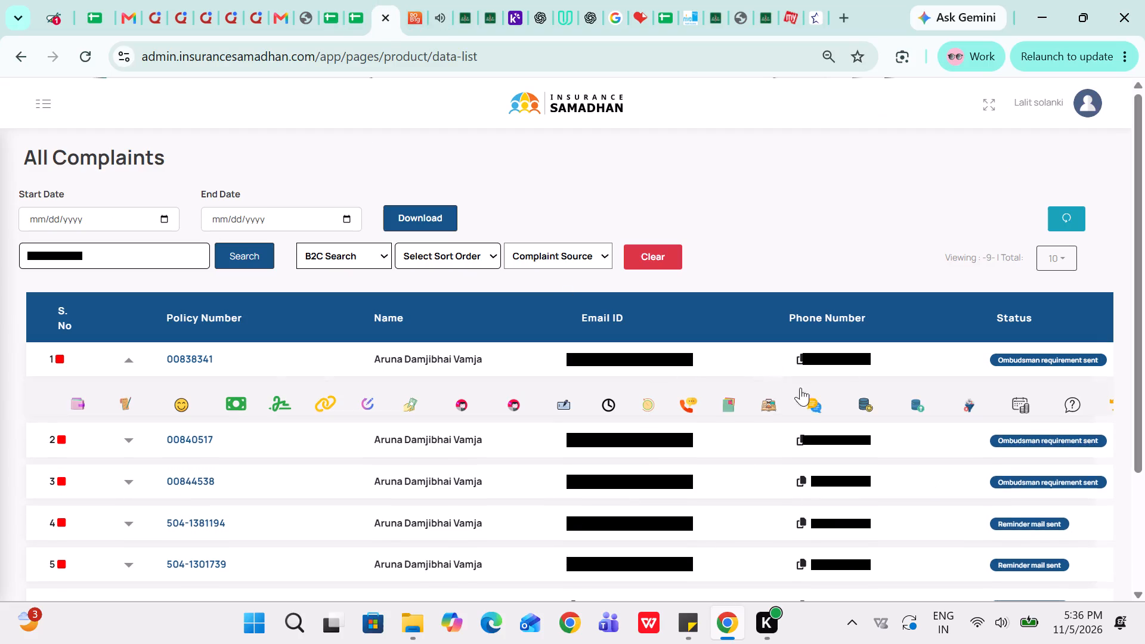
click(817, 400)
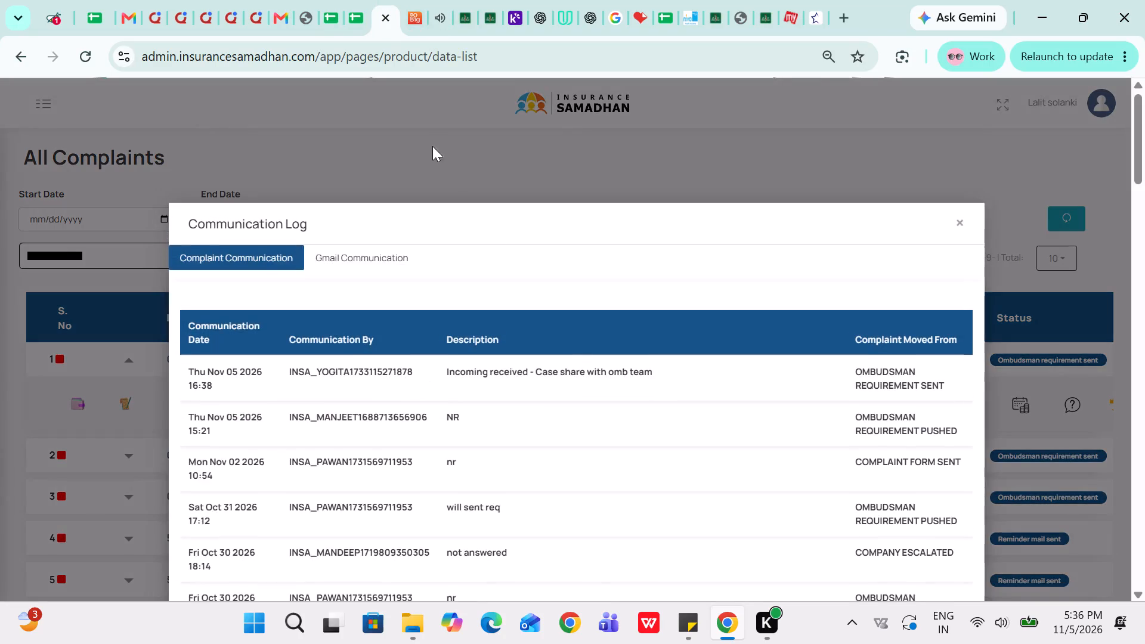
click(429, 137)
click(753, 349)
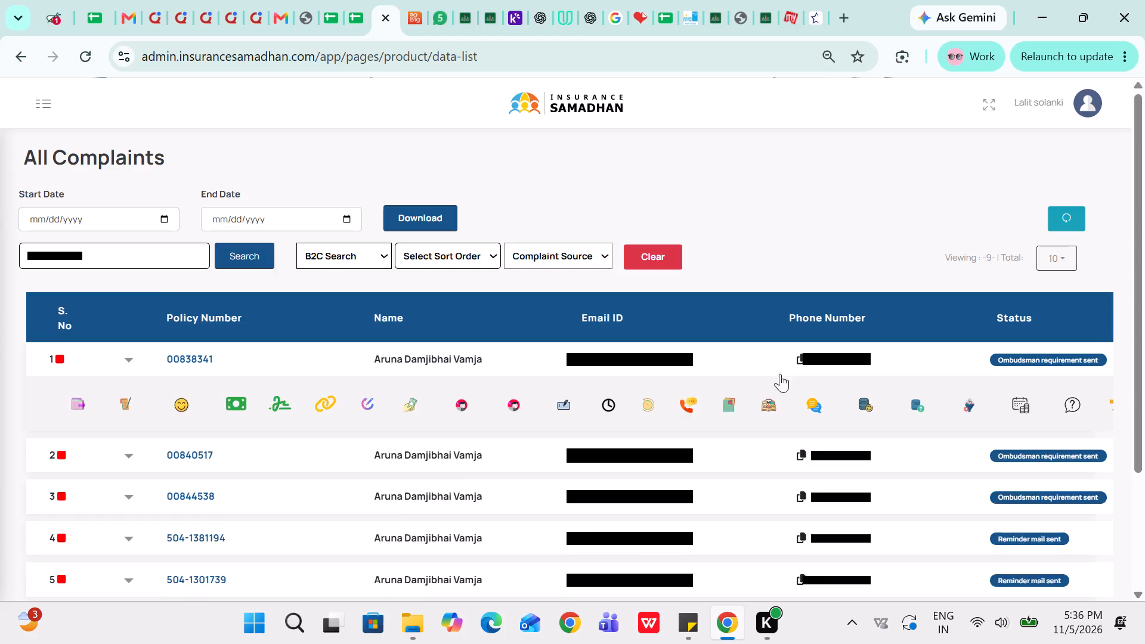
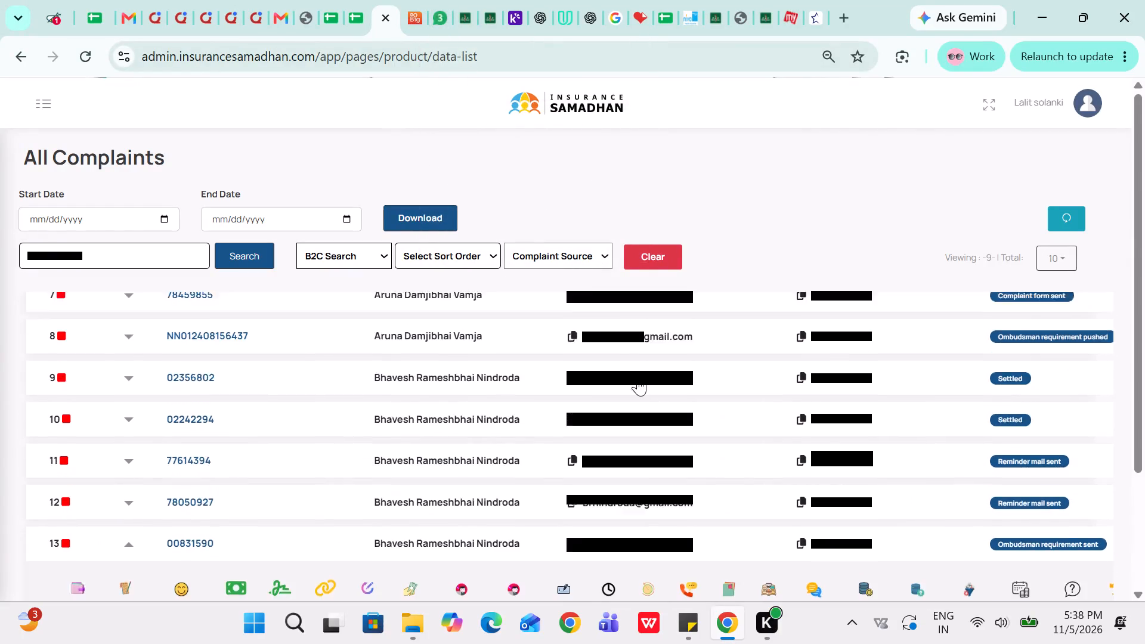
Collapse the expanded row of the thirteenth complaint in the All Complaints list.
scroll(638, 377, up, 4)
scroll(638, 379, down, 11)
click(759, 302)
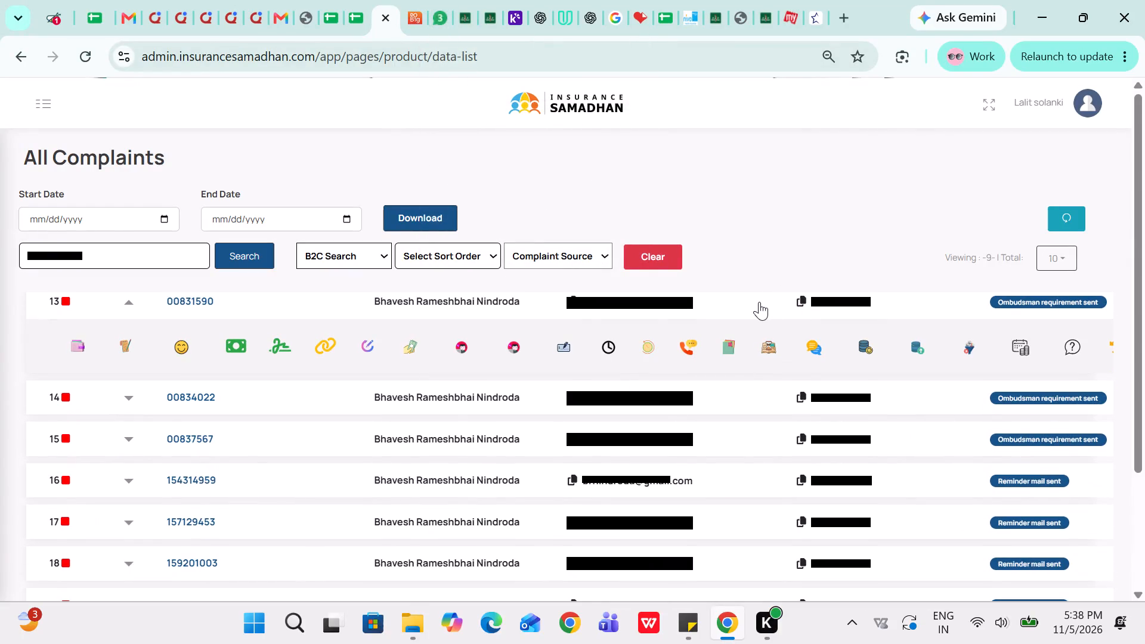
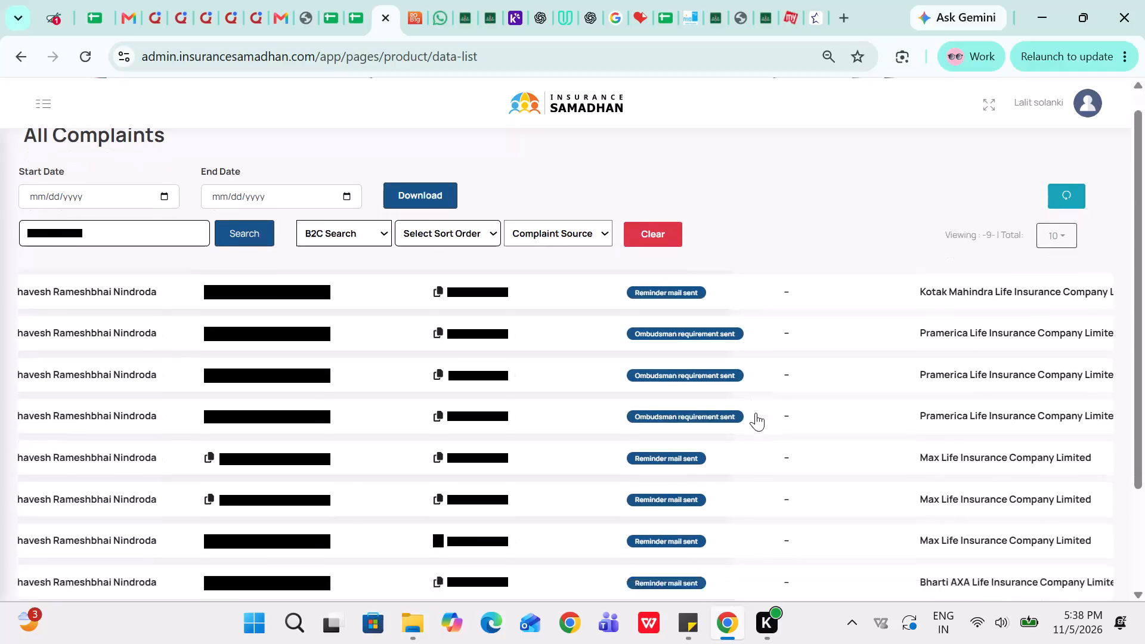
Look through the customer's remaining complaints down to the end of the list, checking their statuses, insurers and policy numbers.
scroll(871, 352, down, 4)
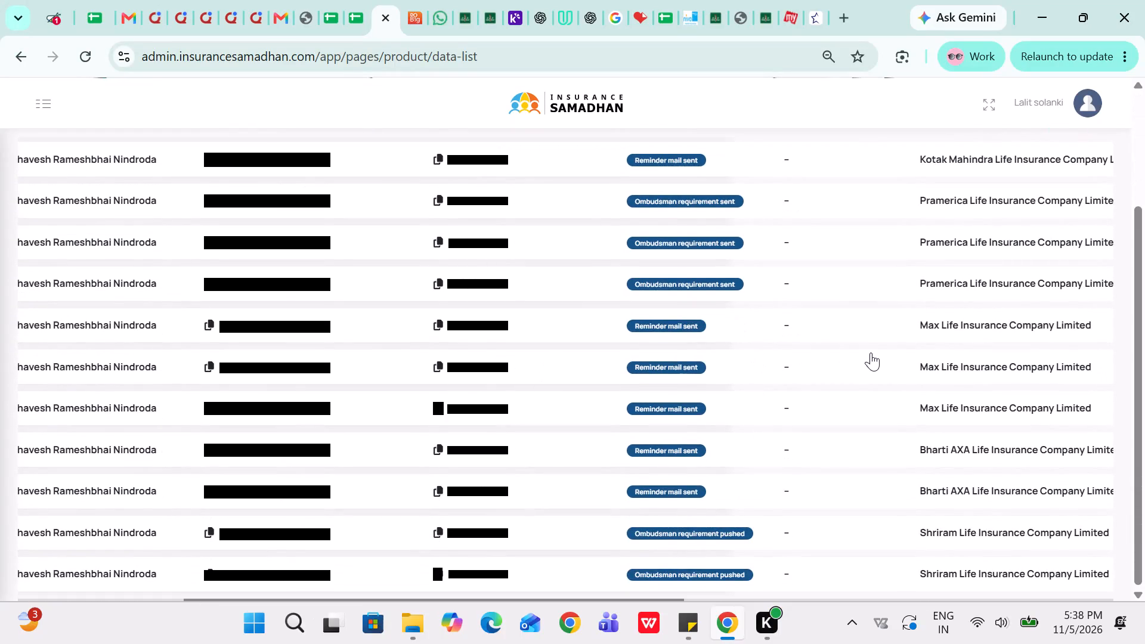
scroll(871, 352, down, 2)
scroll(586, 451, right, 6)
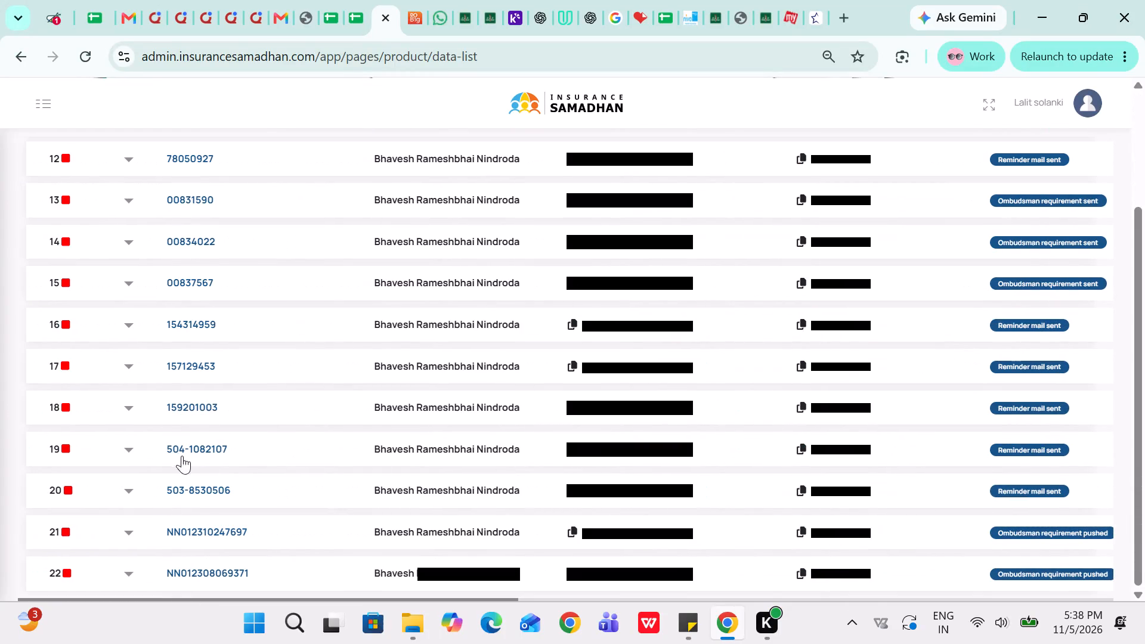
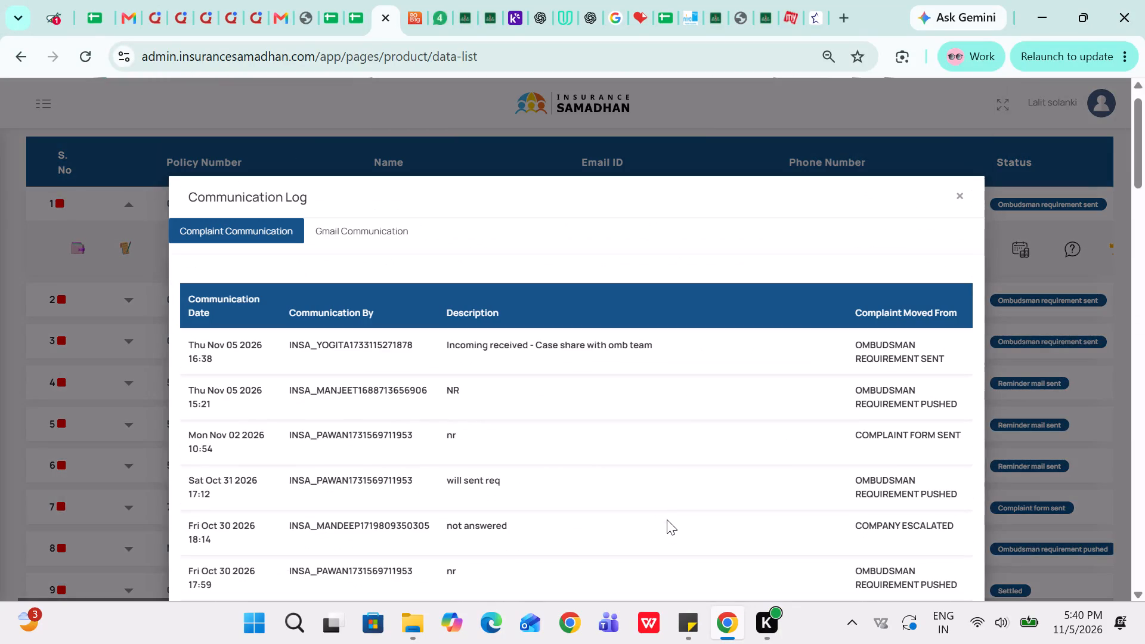
Add the comment "wait for response." to the first complaint's communication log, save it and close the log.
scroll(667, 519, down, 20)
scroll(667, 519, down, 15)
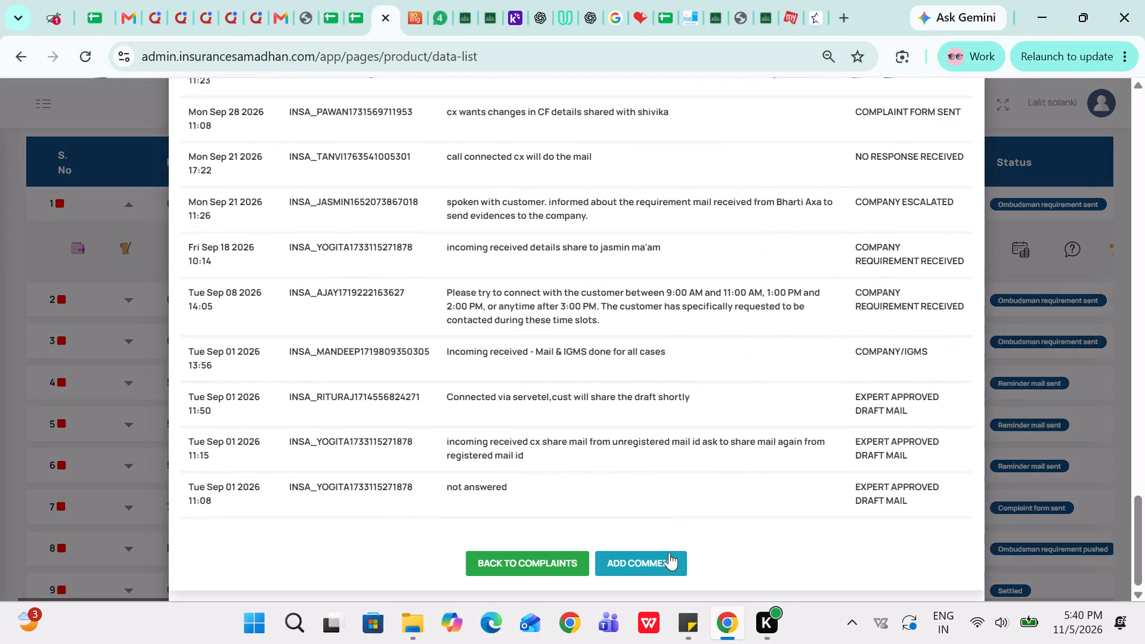
click(672, 558)
click(673, 402)
text(wait for respose)
key(BackSpace)
key(BackSpace)
key(BackSpace)
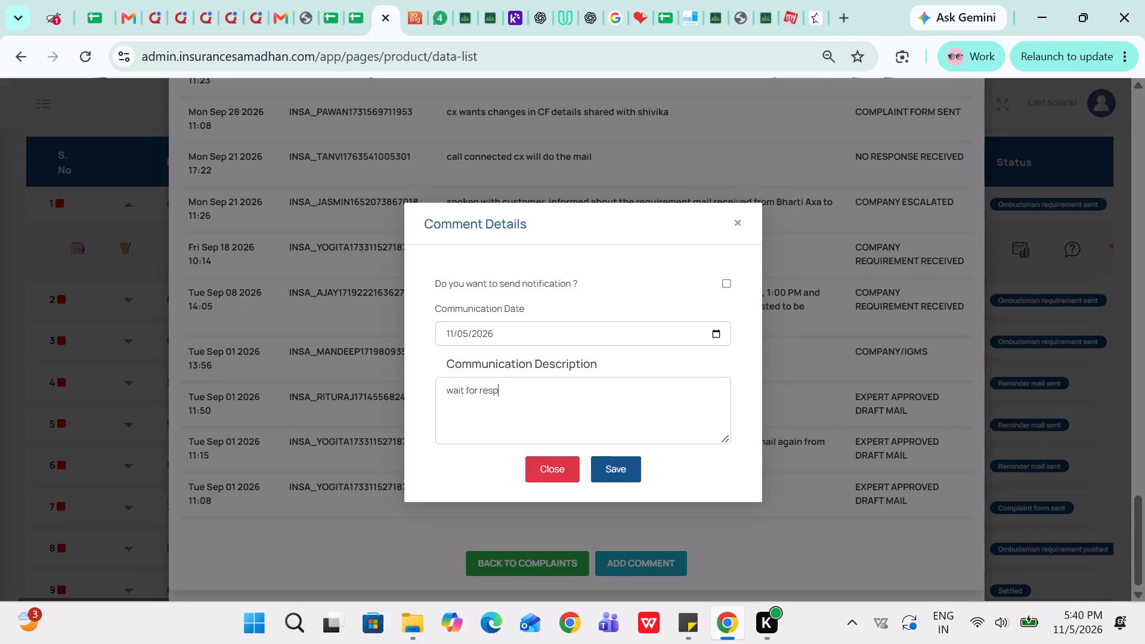
text(onse.)
click(612, 463)
click(0, 305)
drag(1, 298, 10, 288)
scroll(92, 200, up, 9)
click(93, 206)
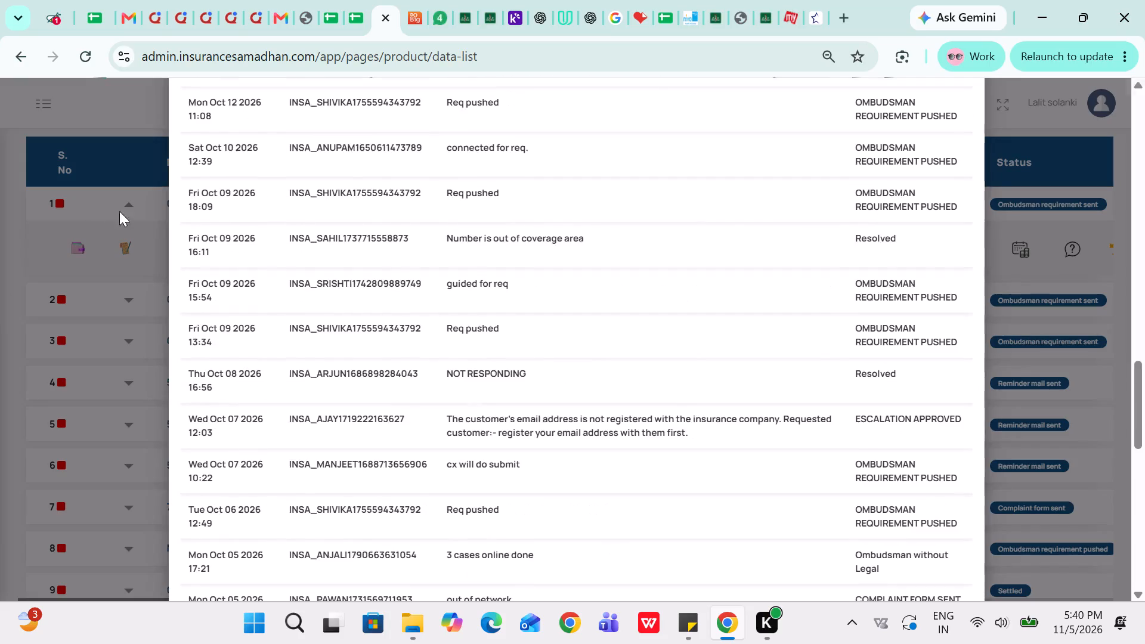
Search the complaints list for the copied customer identifier in place of the current search term.
scroll(153, 221, up, 16)
drag(112, 259, 0, 257)
key(ctrl+v)
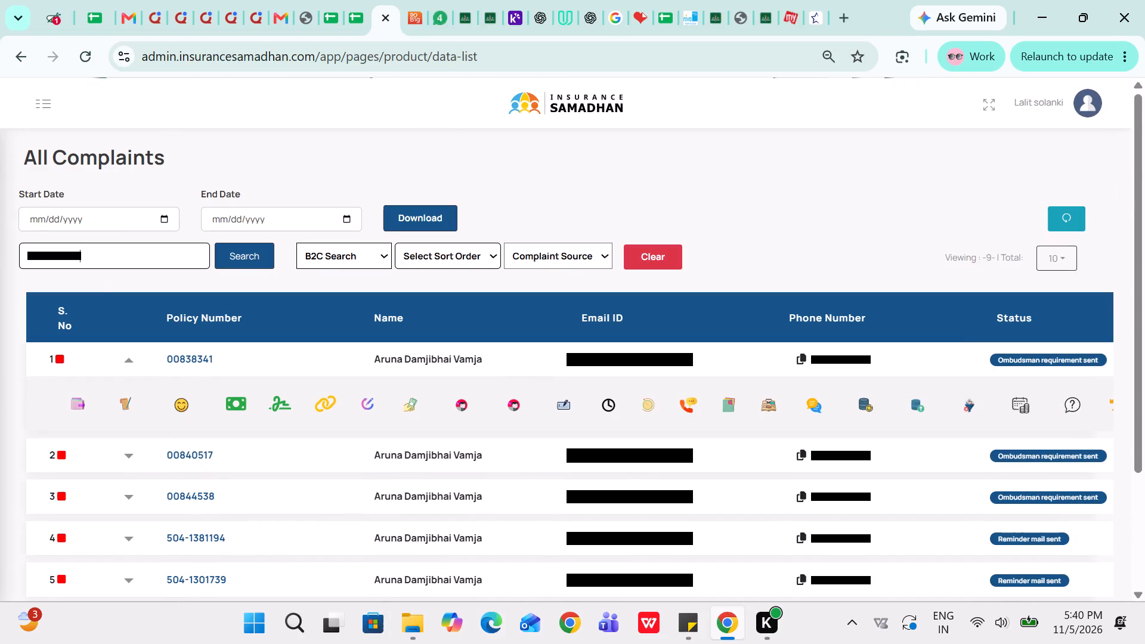
click(266, 256)
Check the found complaint's communication log, focusing on the Fri Oct 30 2026 entry, and close the log.
click(757, 358)
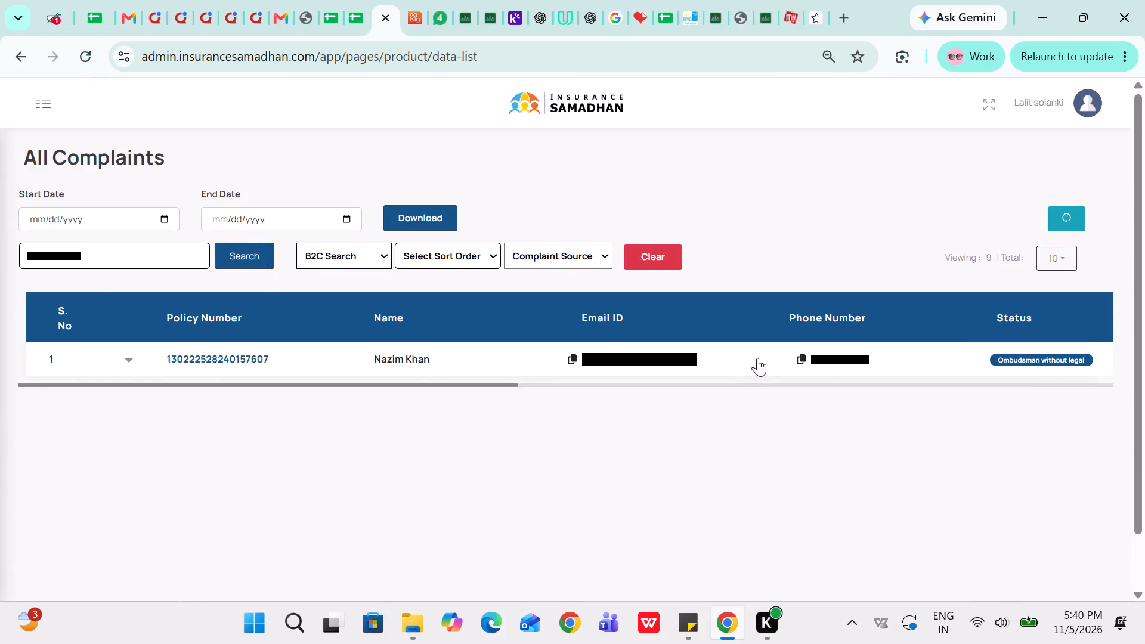
click(829, 408)
click(815, 402)
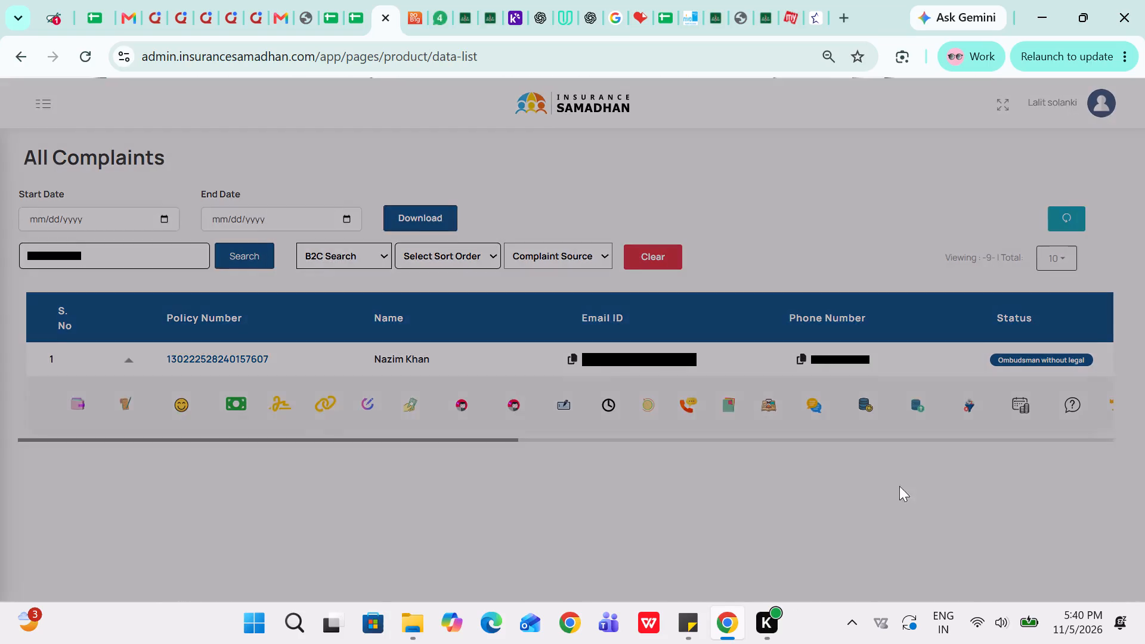
drag(550, 365, 447, 366)
click(564, 367)
drag(605, 383, 456, 380)
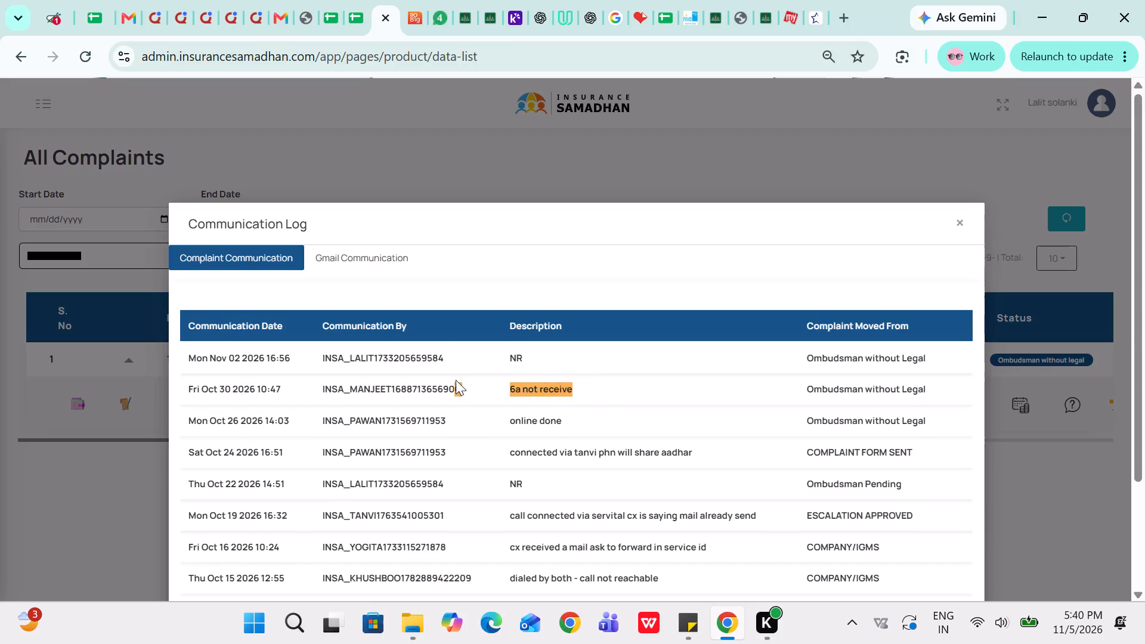
click(579, 388)
click(416, 150)
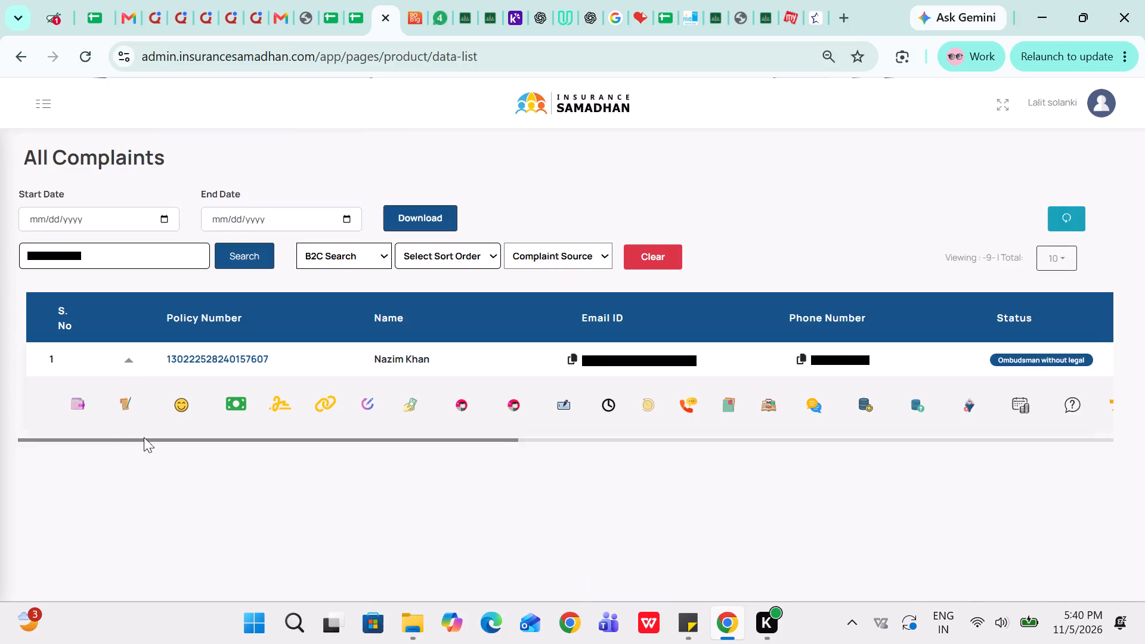
Reopen the same complaint's communication log, recheck the Fri Oct 30 2026 entry's description and close the log.
click(127, 368)
click(513, 473)
click(753, 374)
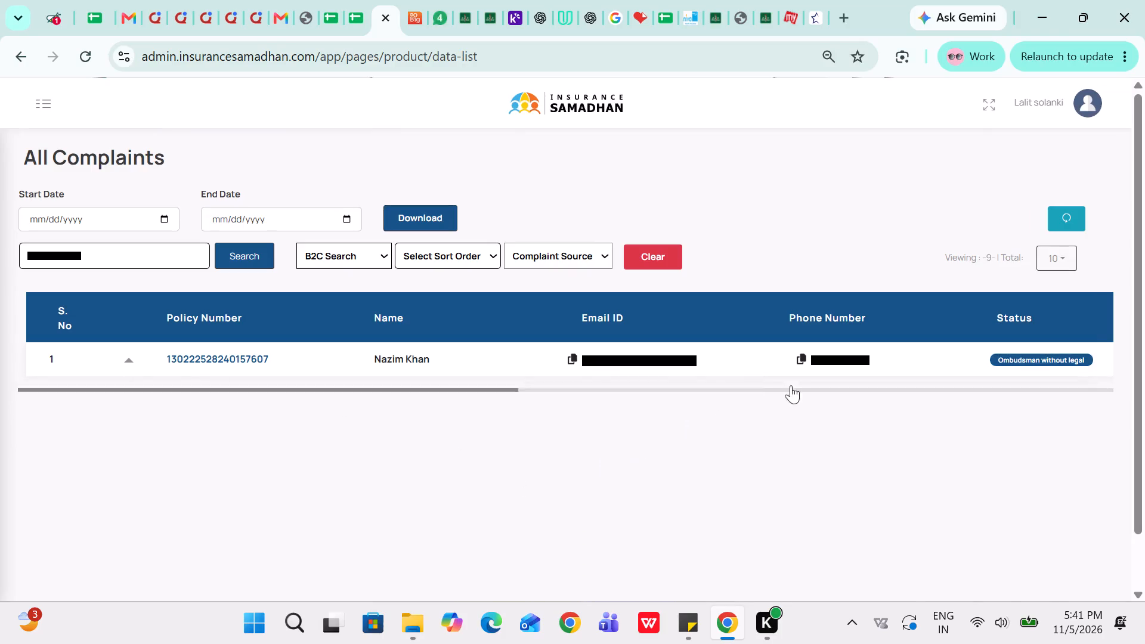
click(817, 410)
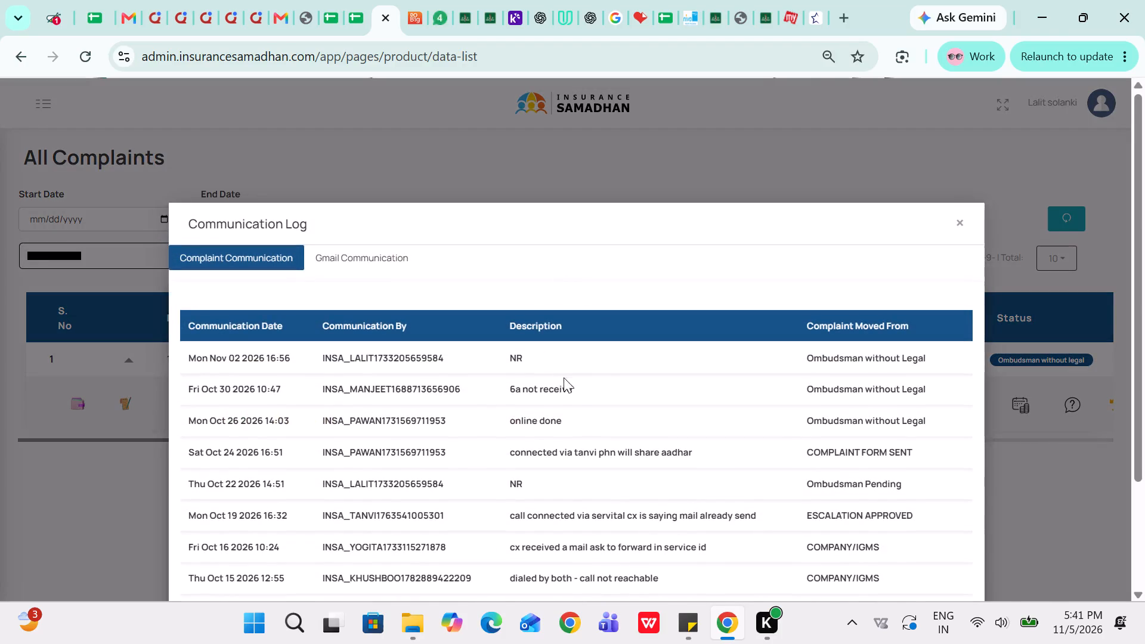
drag(611, 381, 515, 397)
click(595, 394)
click(515, 174)
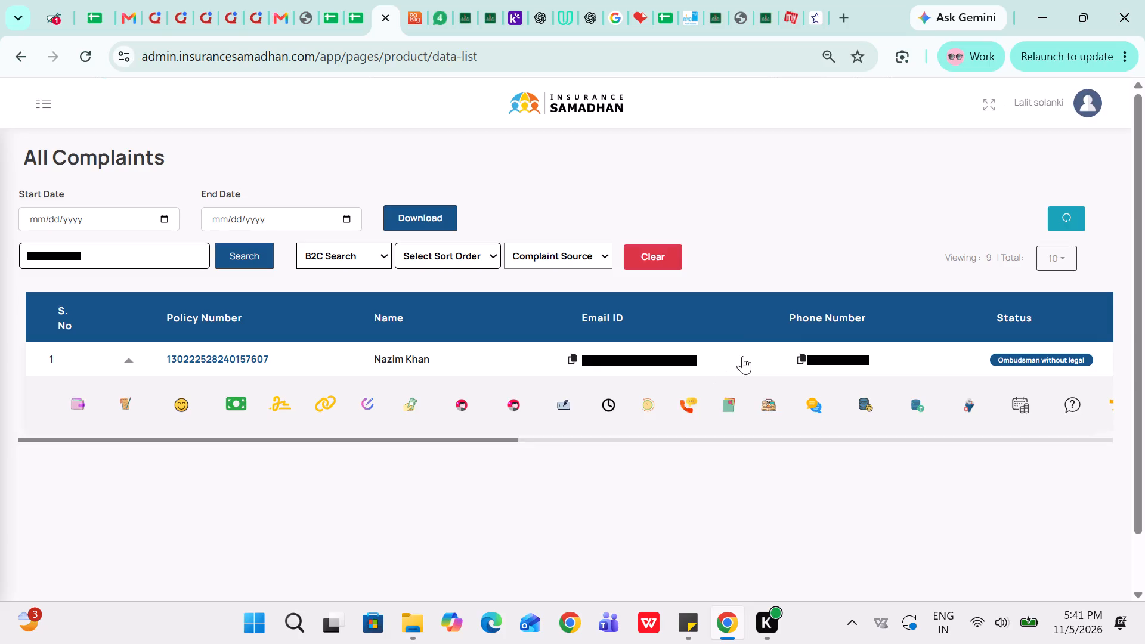
Copy the customer's phone number from the found complaint and call it through the Smartflo dialer, replacing the previous recipient.
click(757, 349)
click(800, 359)
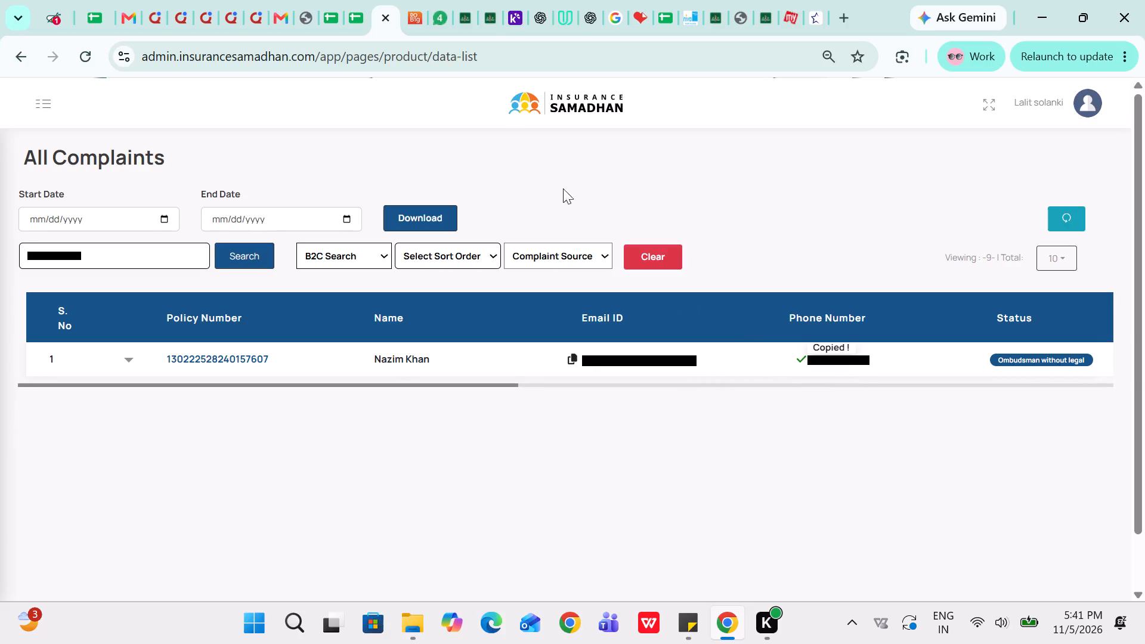
click(412, 0)
double_click(502, 196)
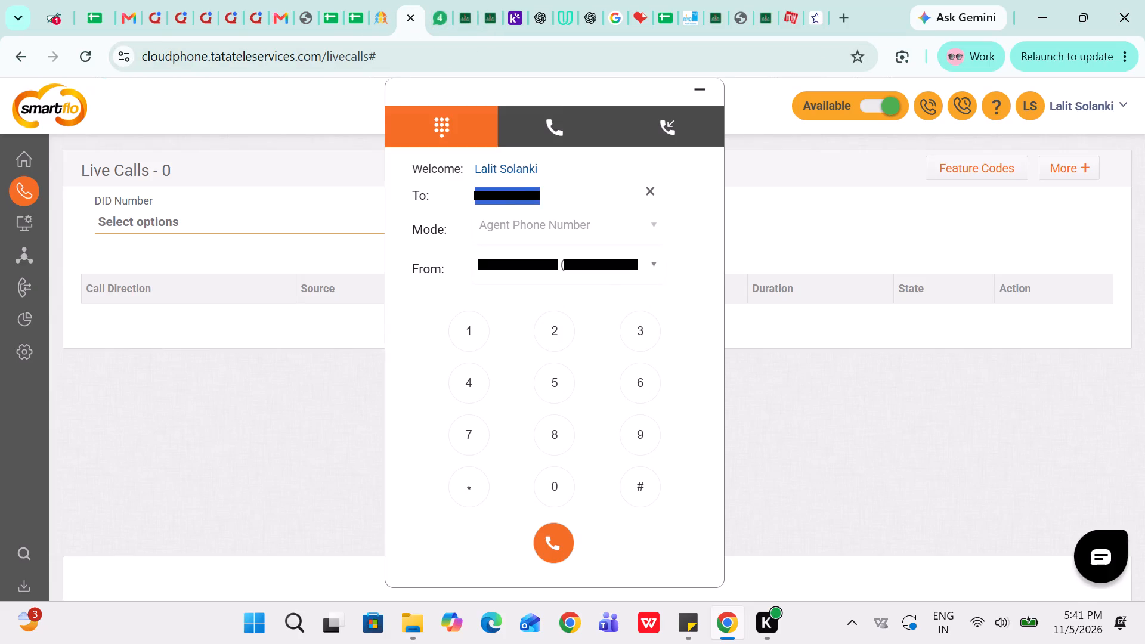
key(ctrl+v)
click(566, 542)
Return to the complaints list and open the status history of the found complaint.
click(392, 0)
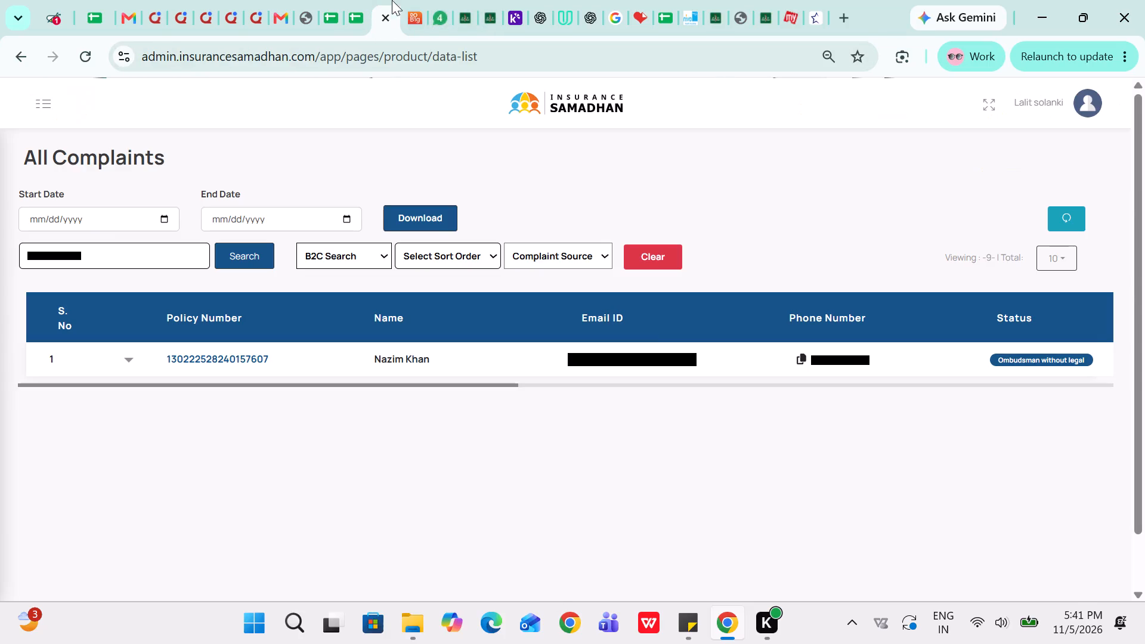
click(741, 355)
click(643, 409)
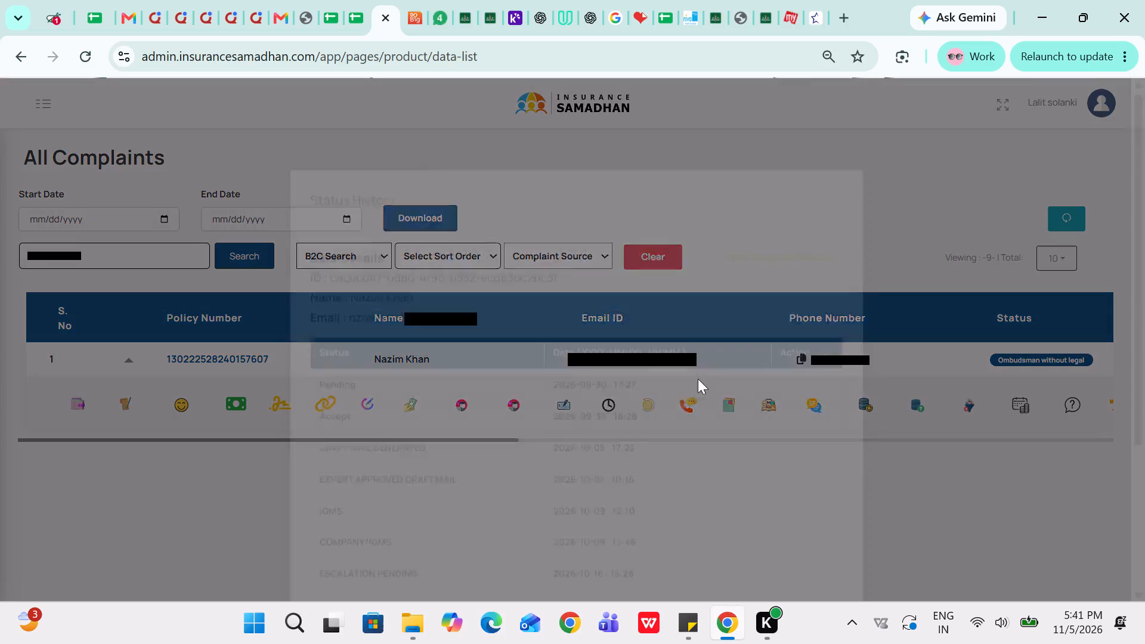
Review the complaint's status history down to its latest entry and close the history.
scroll(720, 367, down, 16)
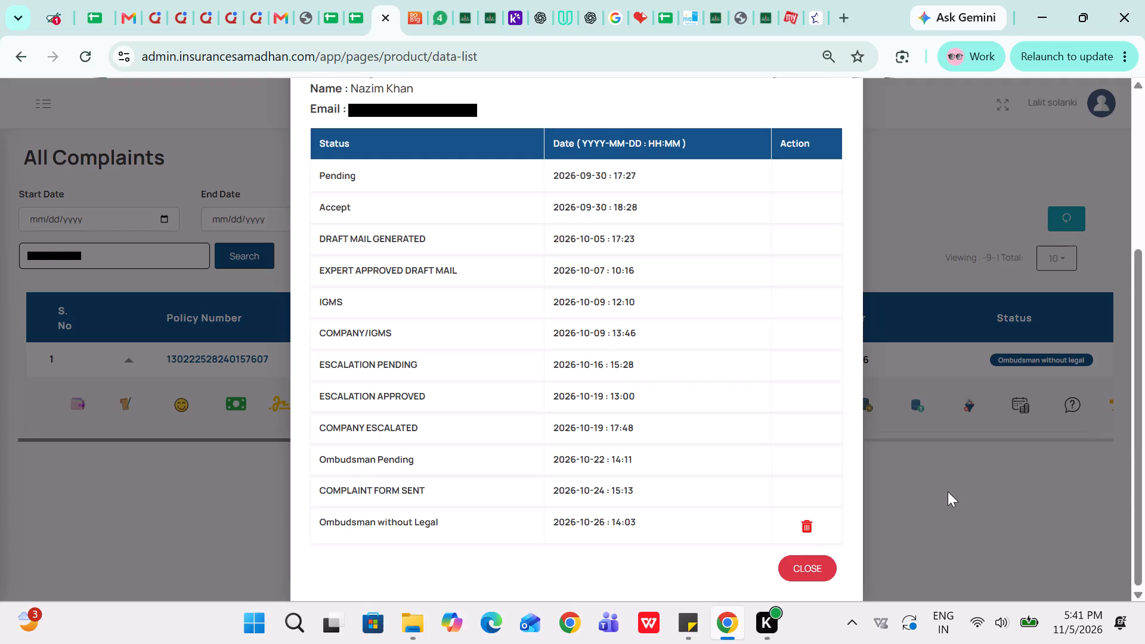
click(966, 462)
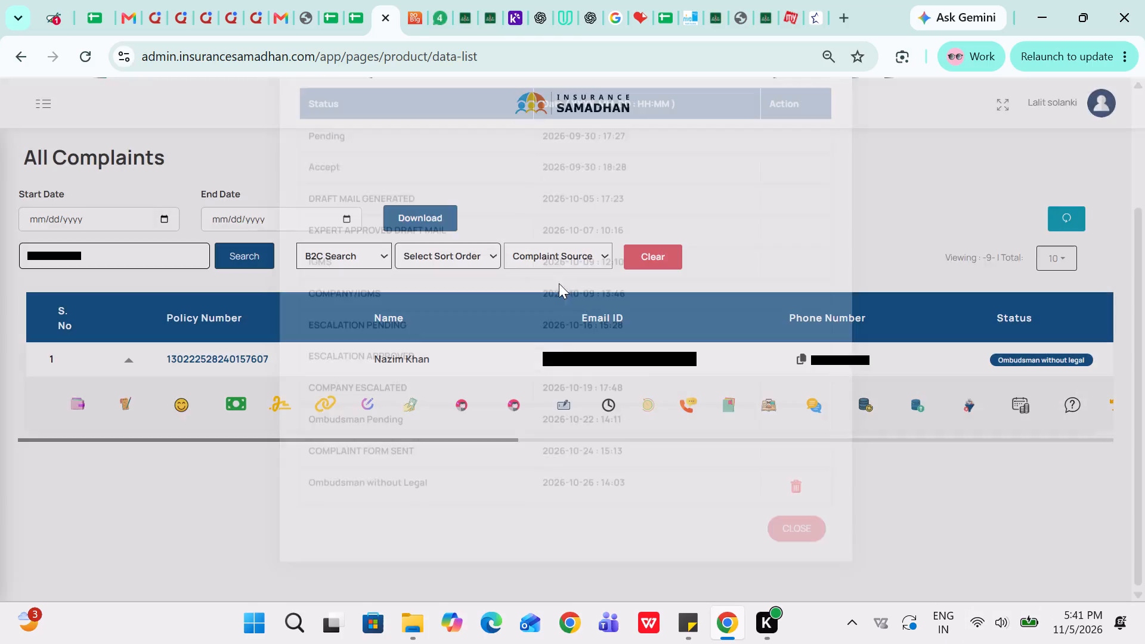
Add and save a comment with the description "Busy" in the found complaint's communication log.
click(821, 402)
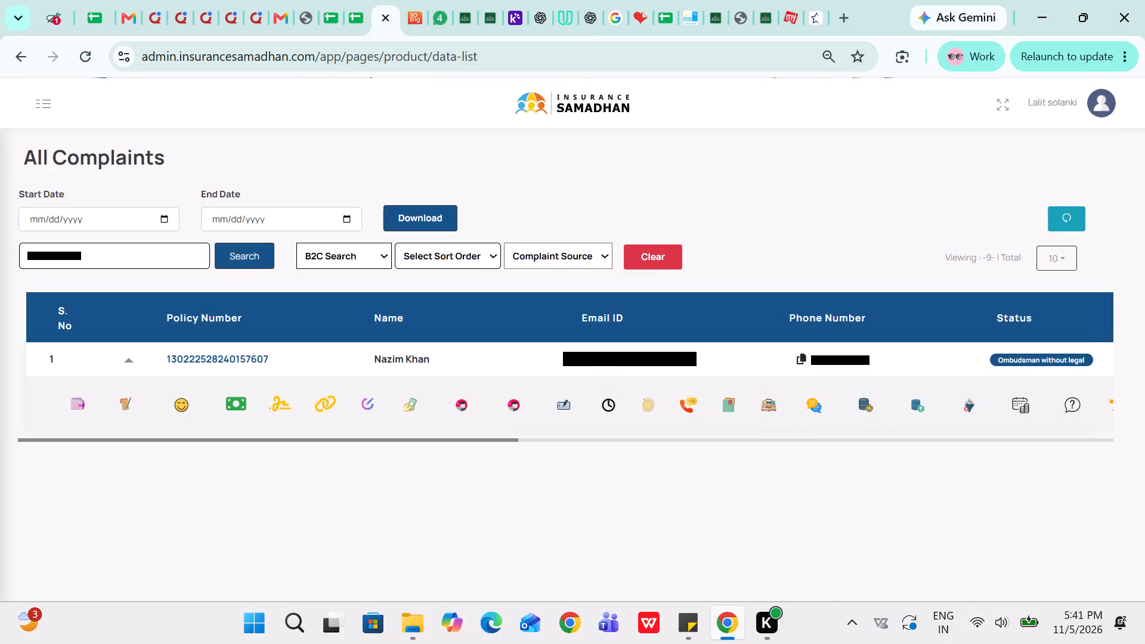
scroll(688, 428, down, 8)
click(657, 571)
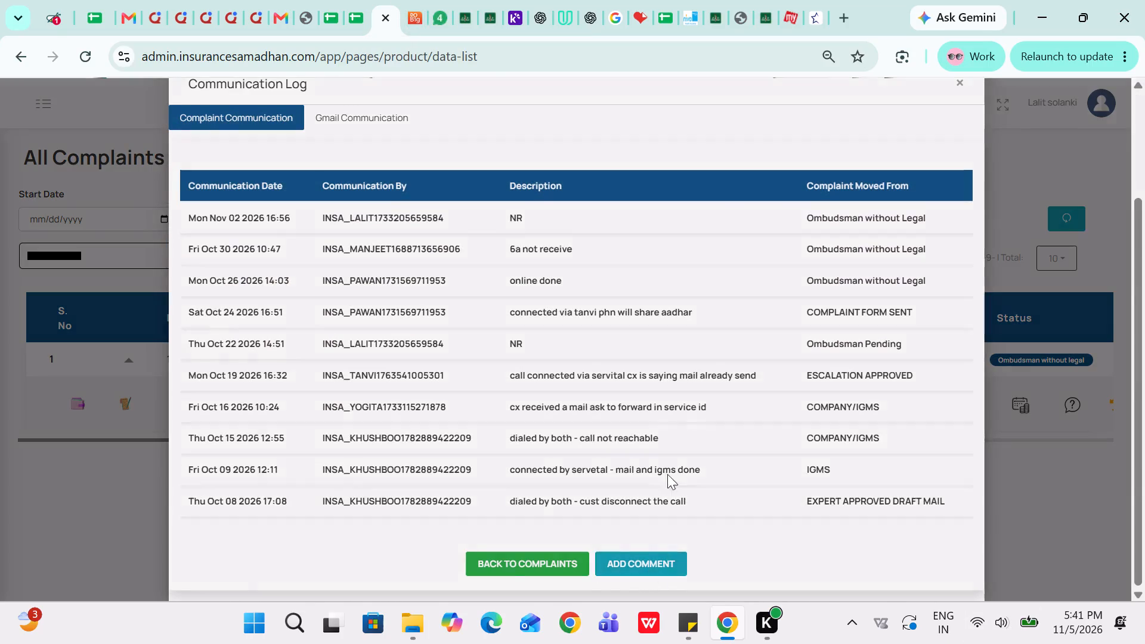
click(674, 395)
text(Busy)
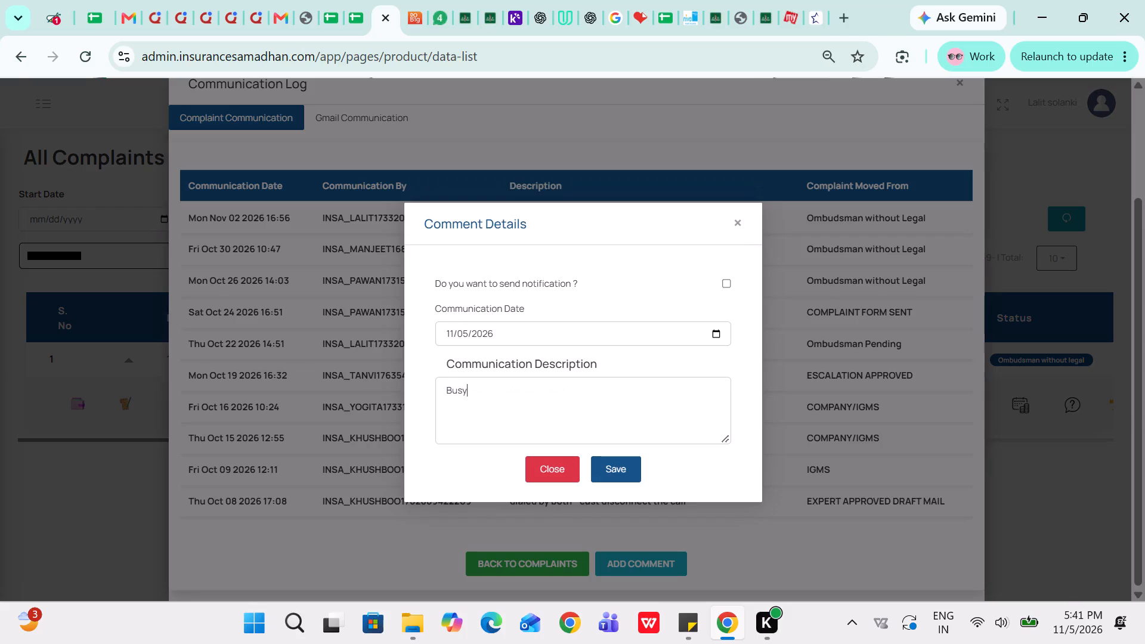
click(613, 475)
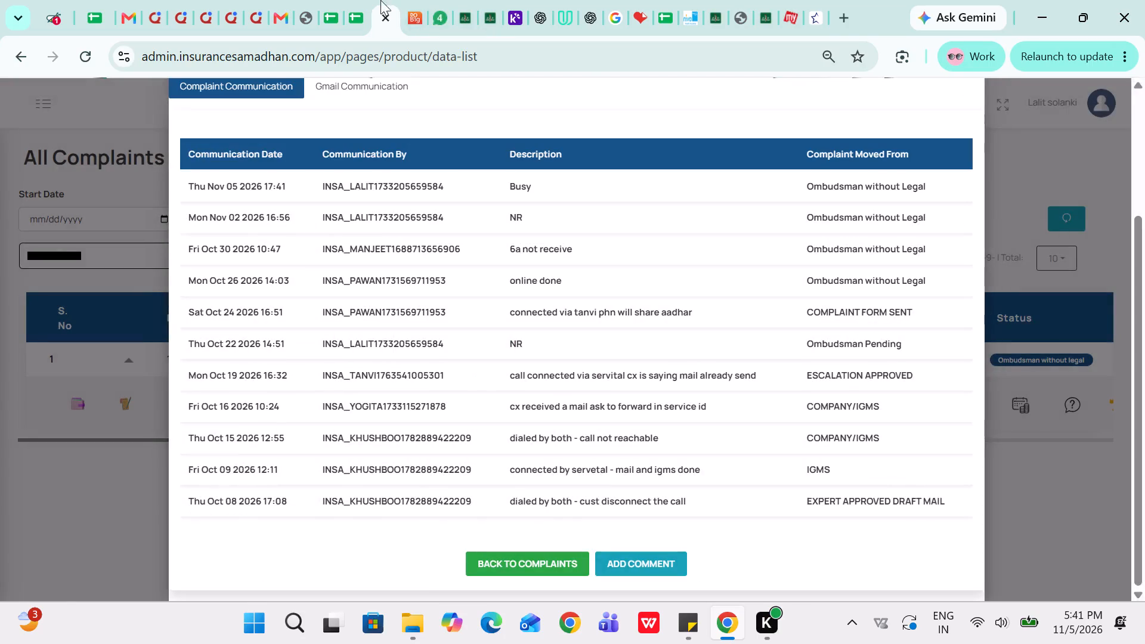
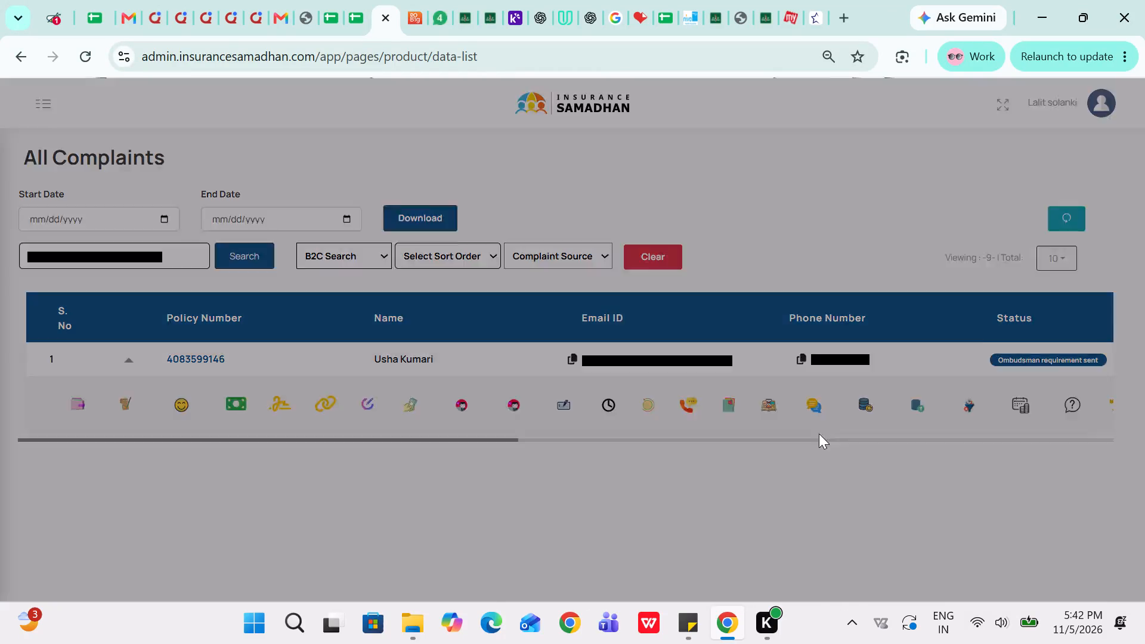
Check the found complaint's communication log again, close it and collapse the complaint's action row.
drag(624, 403, 481, 403)
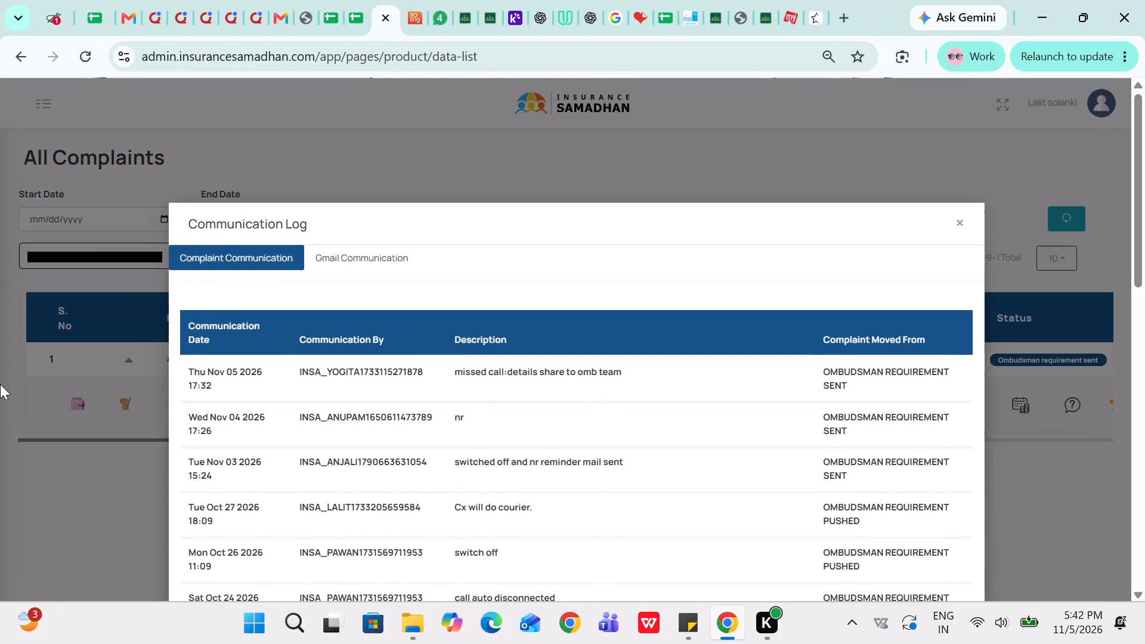
click(646, 98)
click(134, 364)
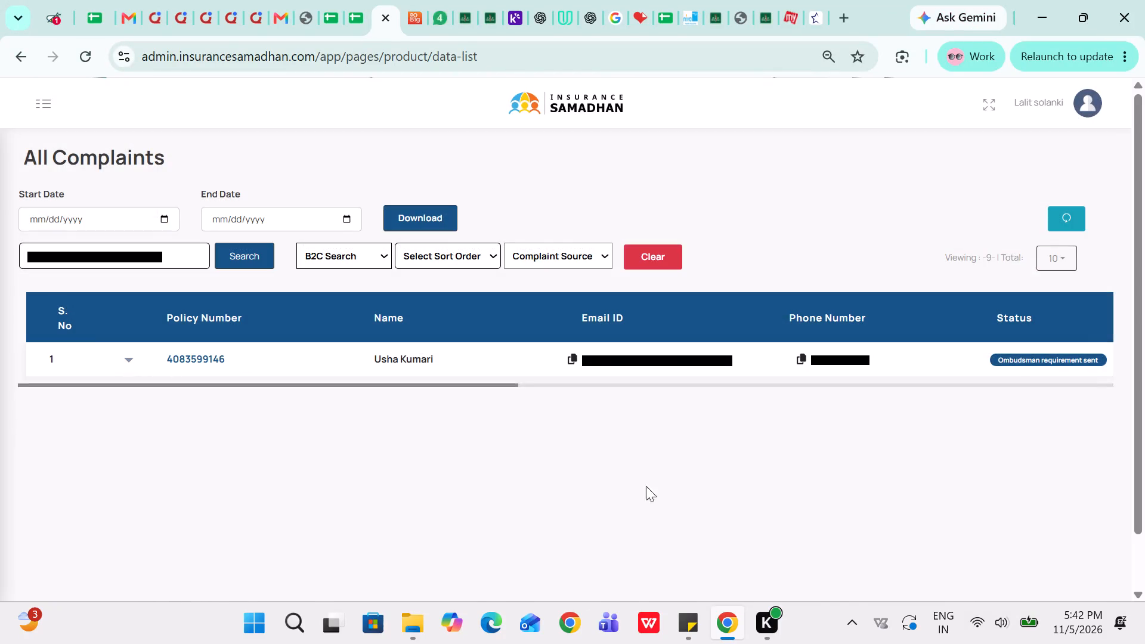
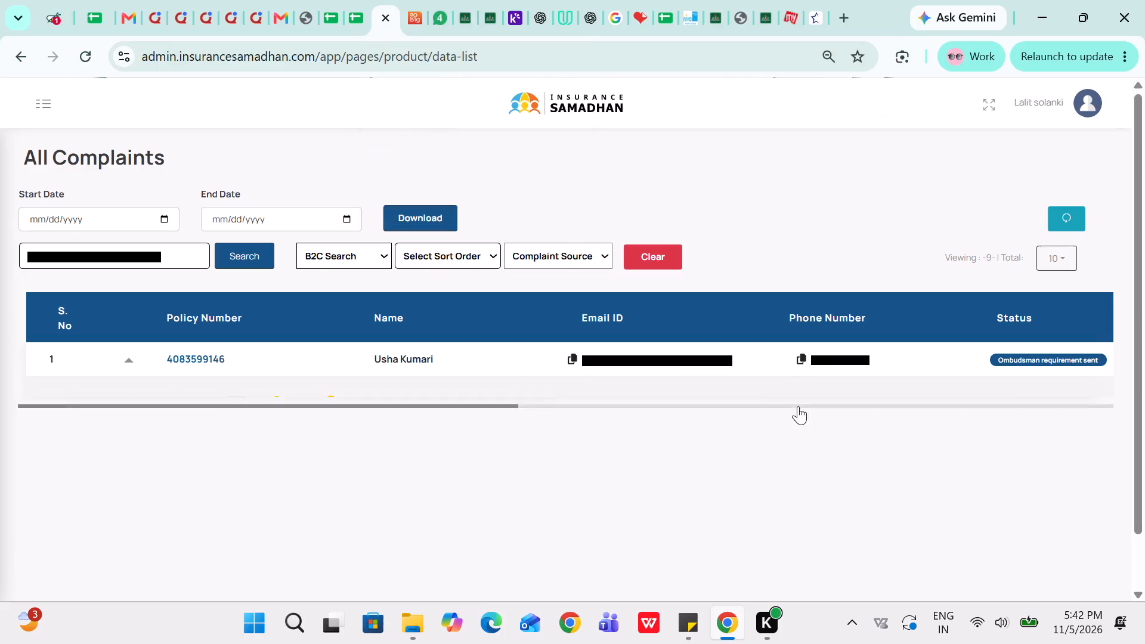
Check the found complaint's communication log, focusing on the Thu Nov 05 2026 entry's description, close the log and collapse the complaint's actions.
click(816, 409)
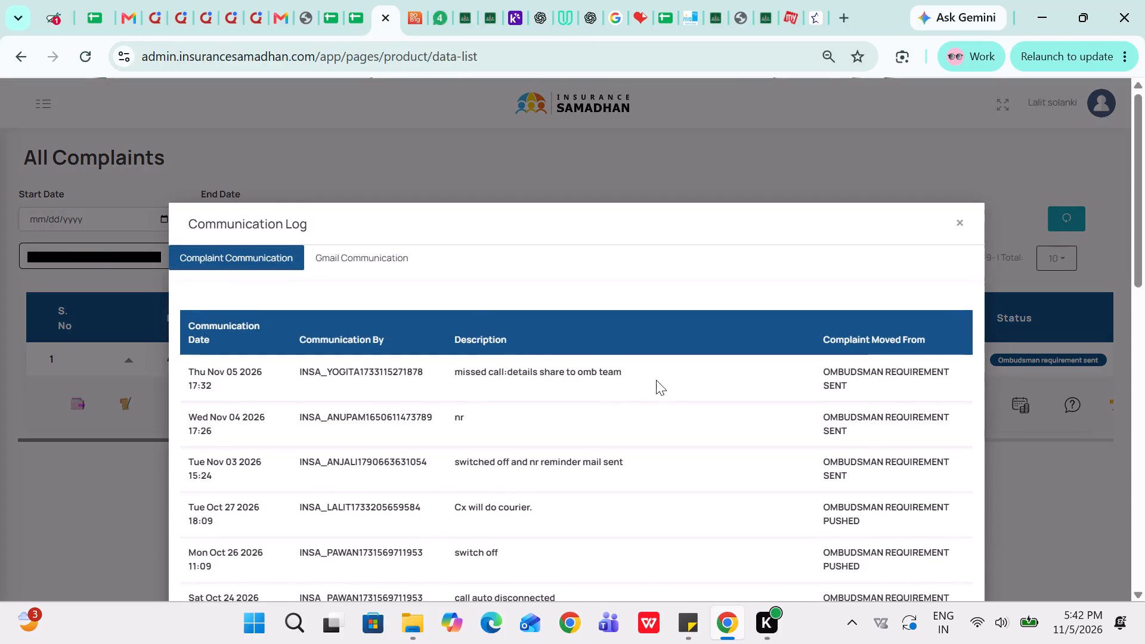
drag(665, 376, 445, 379)
click(584, 379)
click(397, 90)
click(137, 355)
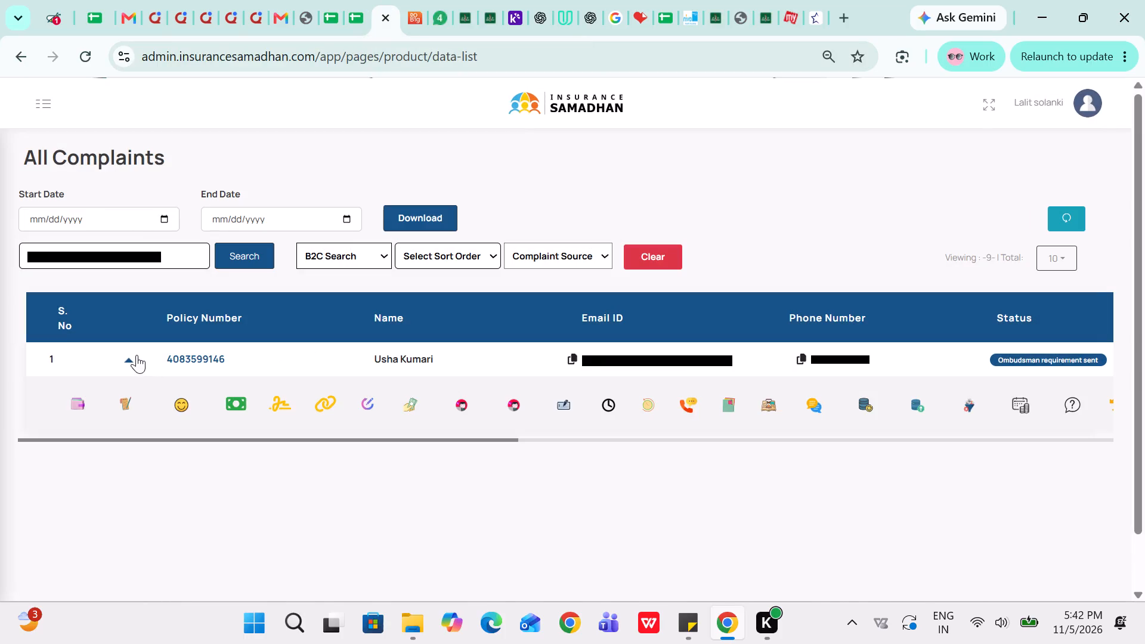
Reopen the same complaint's communication log and recheck the description of the Thu Nov 05 2026 entry.
click(512, 475)
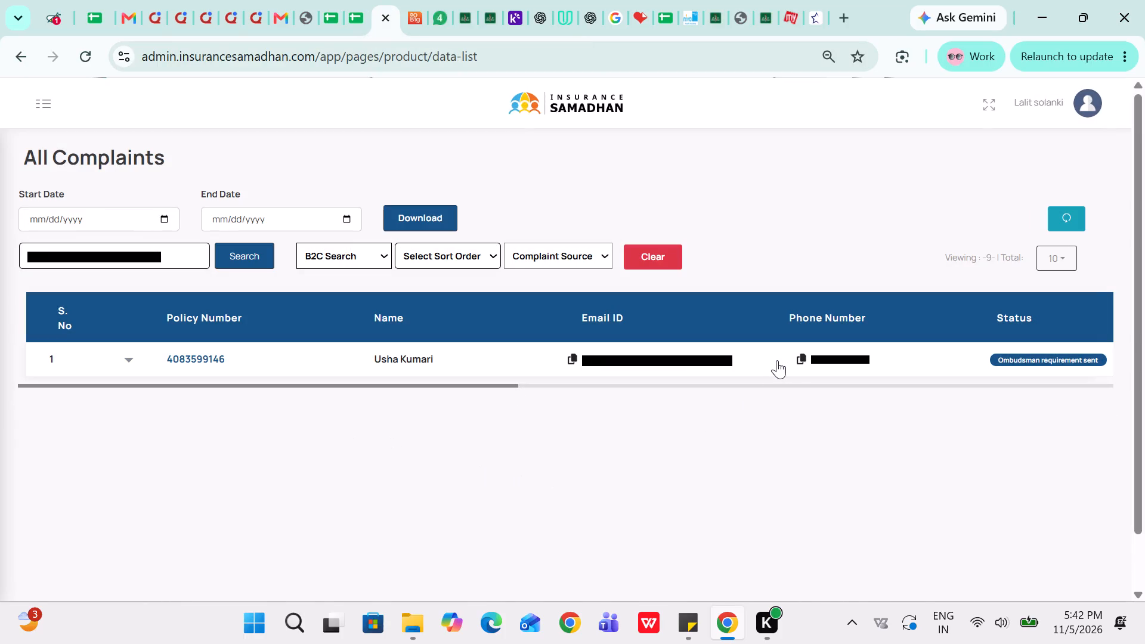
click(777, 360)
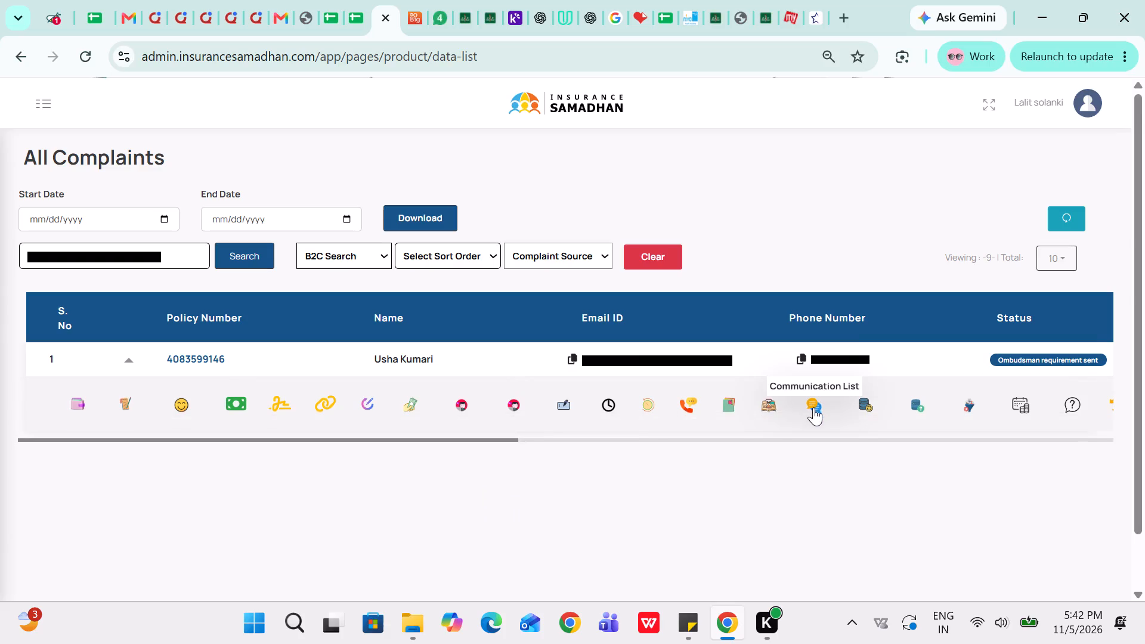
click(813, 407)
drag(658, 379, 455, 388)
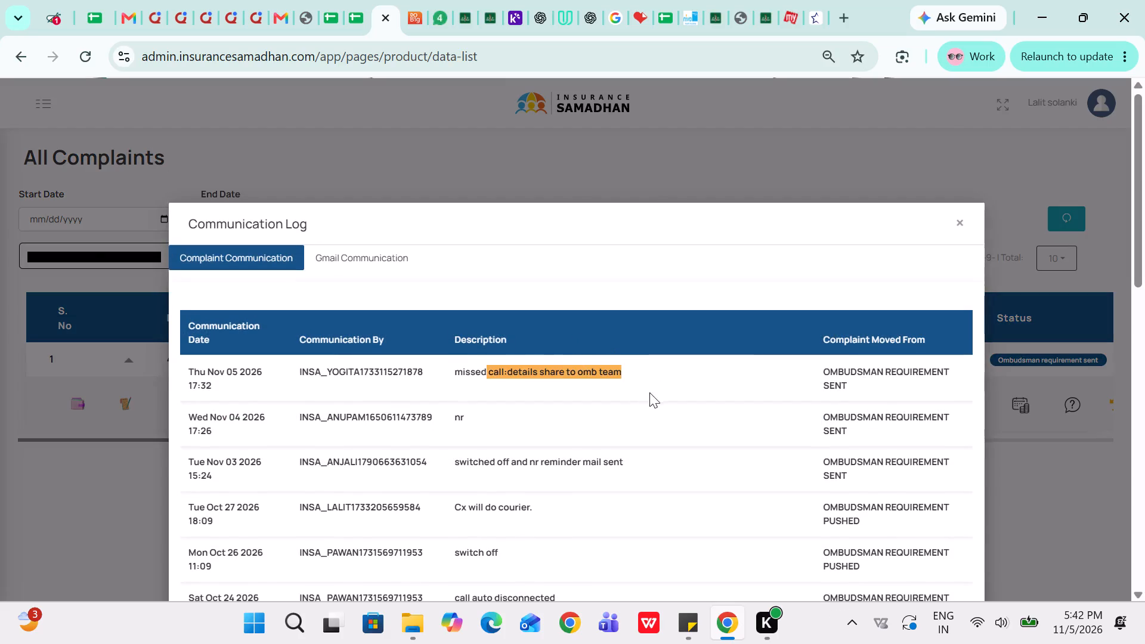
Clear the text highlight in the communication log and close the log.
click(649, 392)
click(412, 136)
click(539, 518)
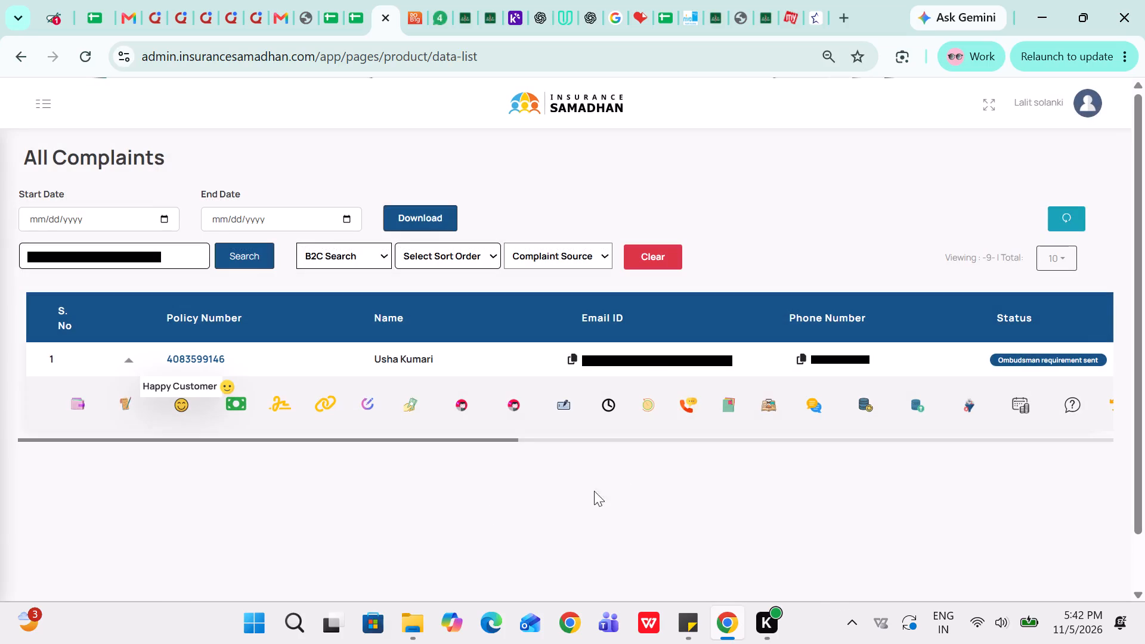
Check the found complaint's status history down to its most recent stage, and close the history.
click(778, 357)
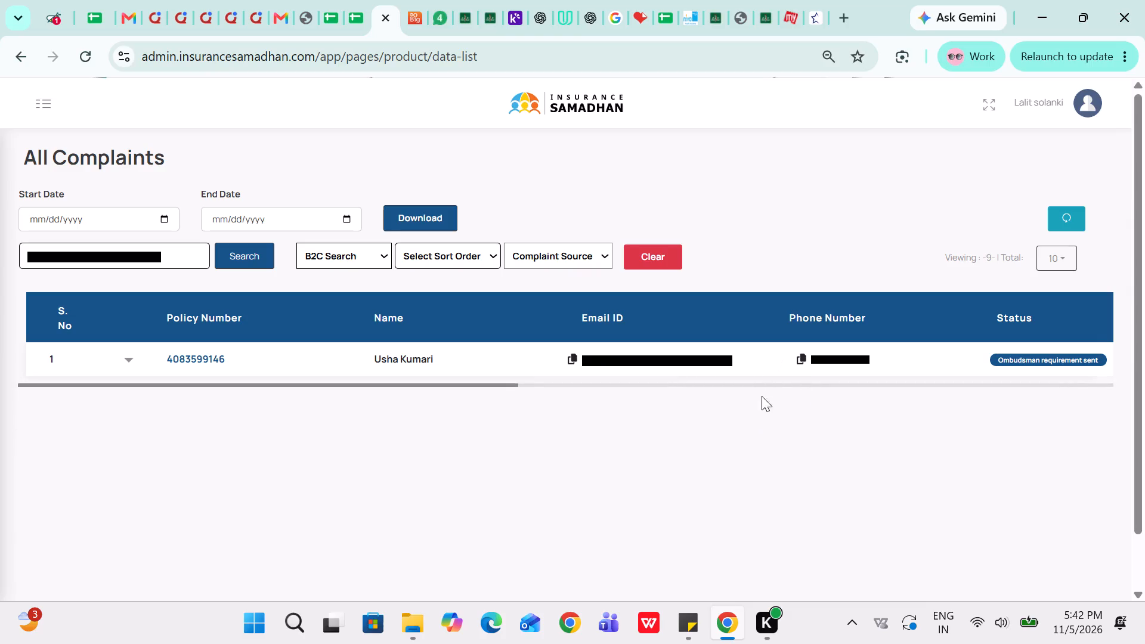
click(776, 363)
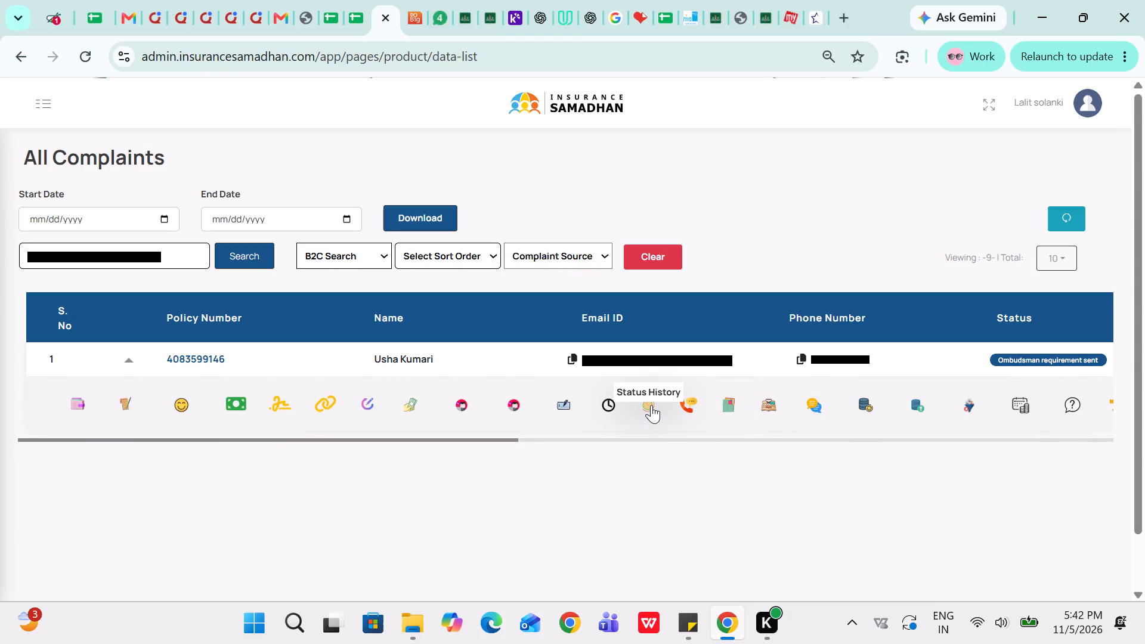
click(651, 405)
scroll(686, 417, down, 17)
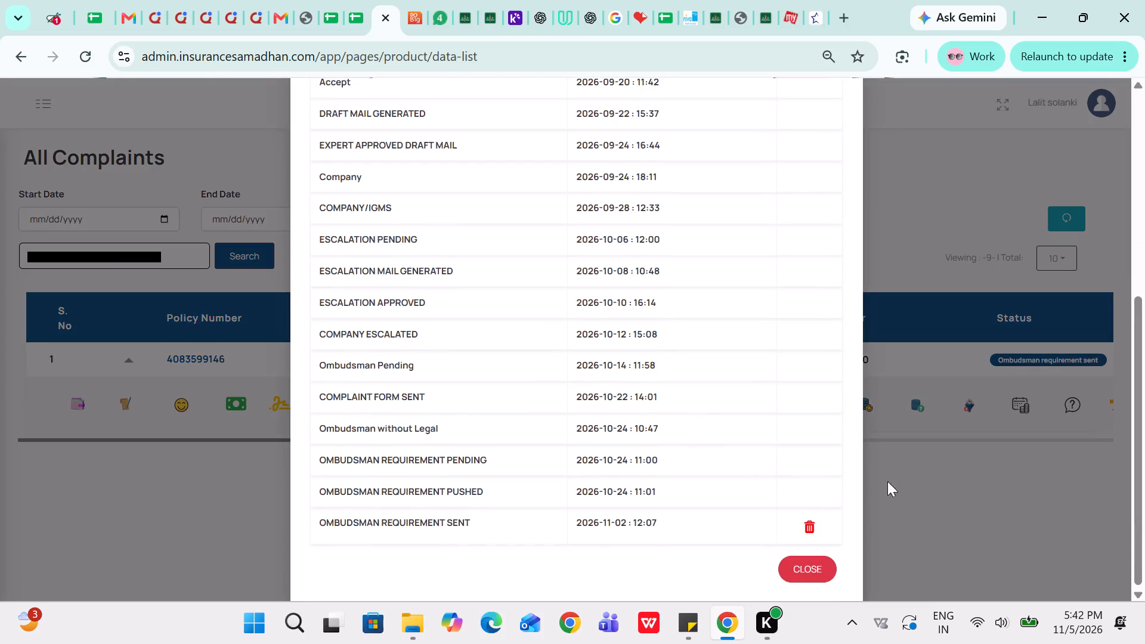
click(952, 481)
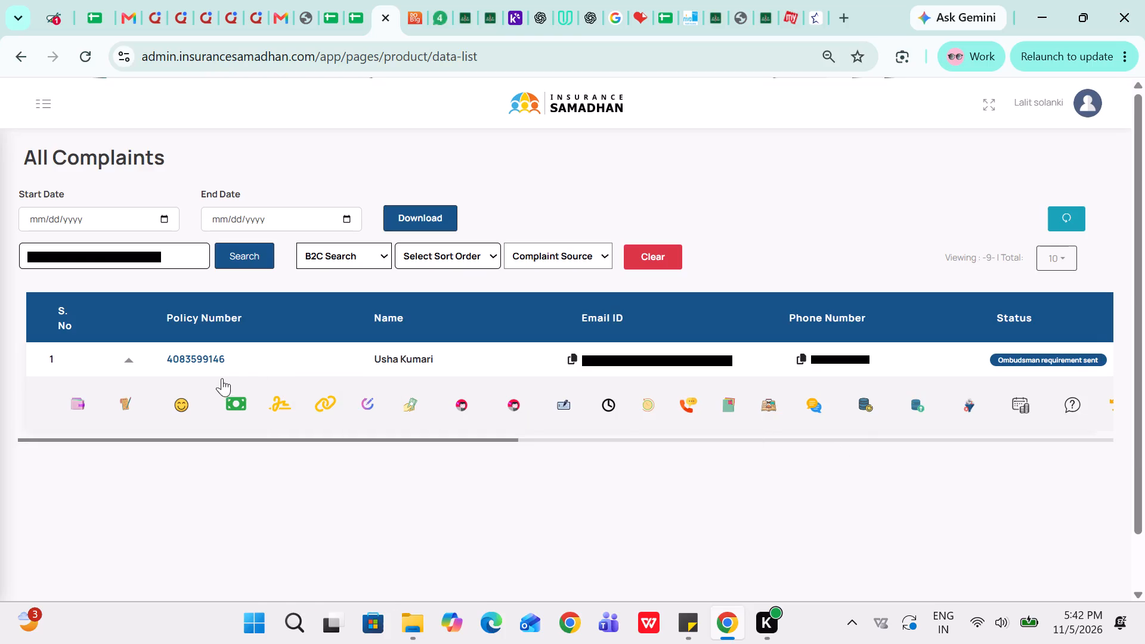
Open the found complaint's details and review its Ombudsman information, including the requirement submission and courier tracking fields.
click(196, 362)
click(299, 220)
scroll(377, 228, down, 8)
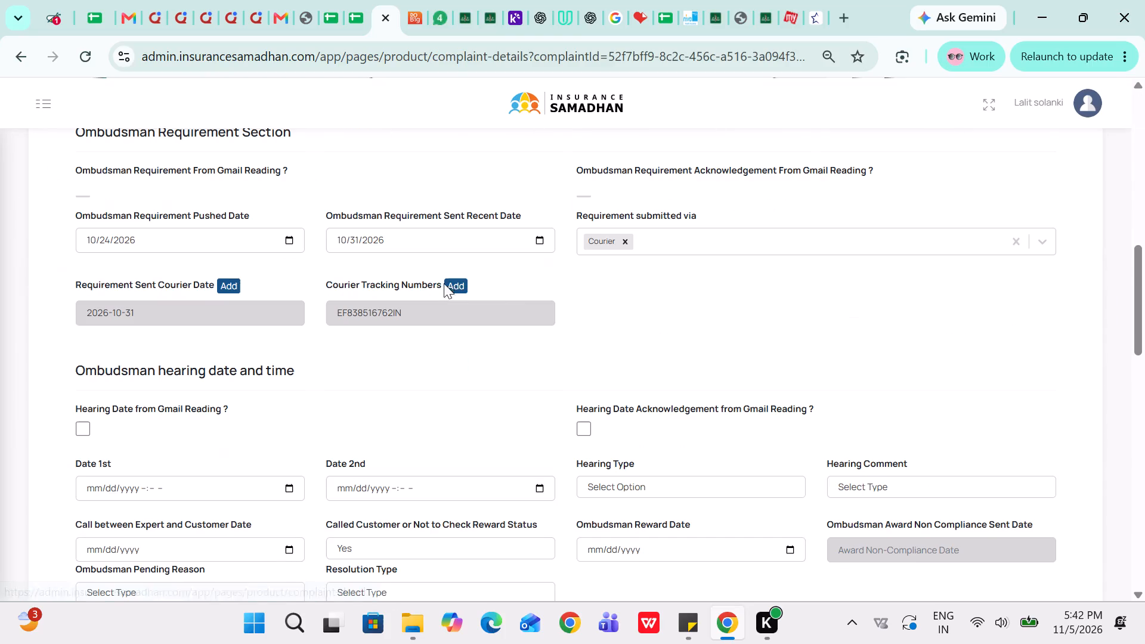
scroll(519, 305, up, 19)
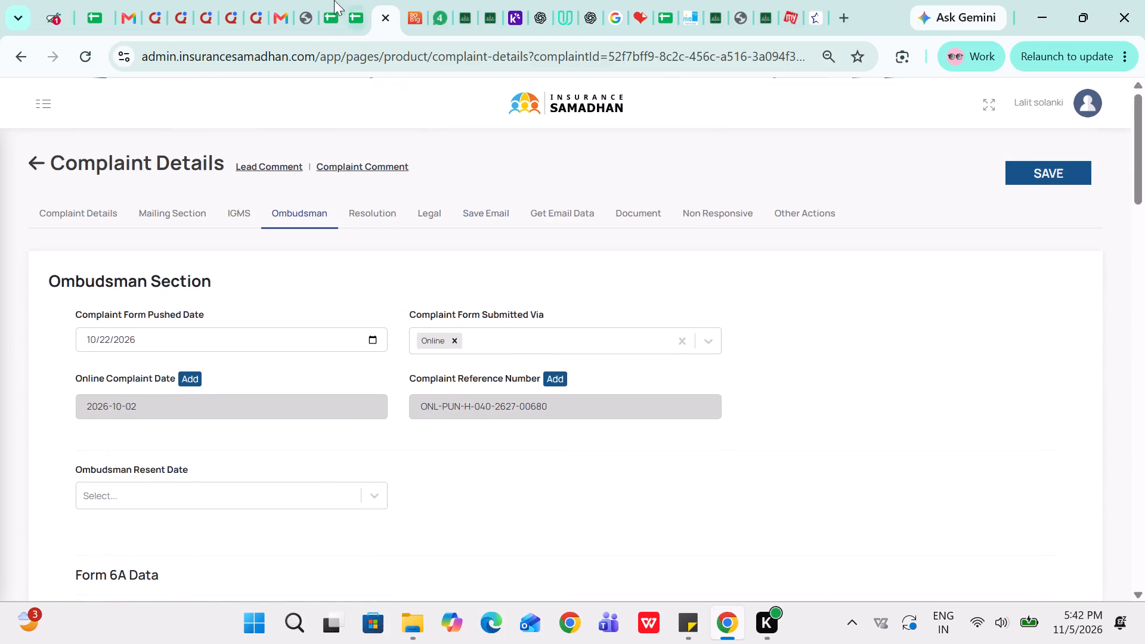
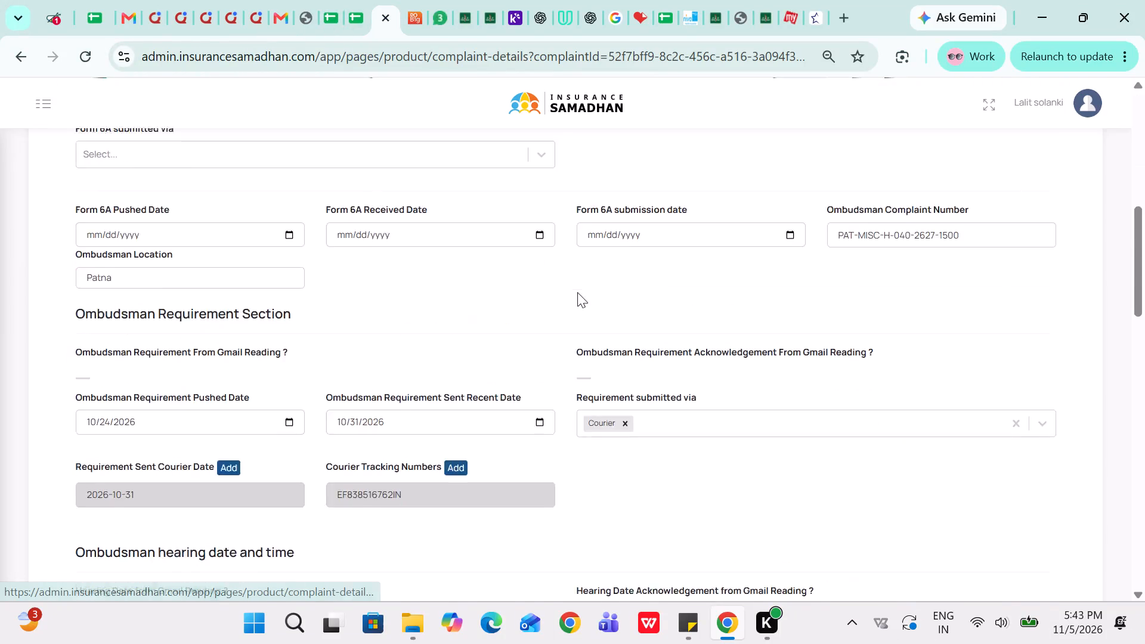
Review the complaint's ombudsman details, focusing on the complaint reference number and the Form 6A and requirement entries.
scroll(580, 301, down, 4)
scroll(602, 366, up, 17)
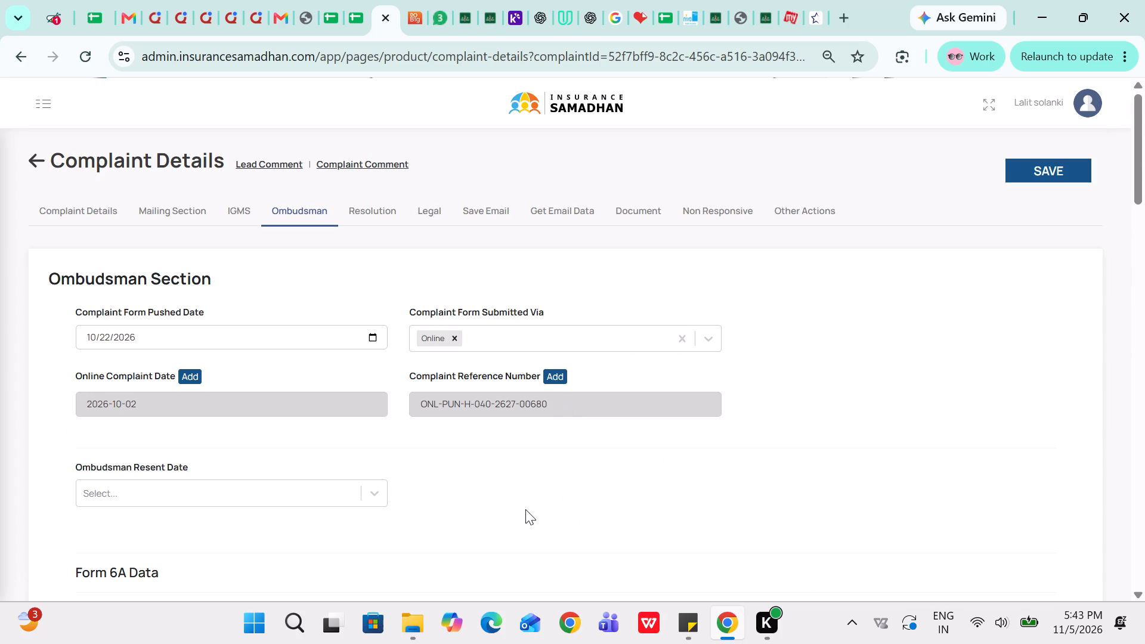
drag(603, 398, 388, 398)
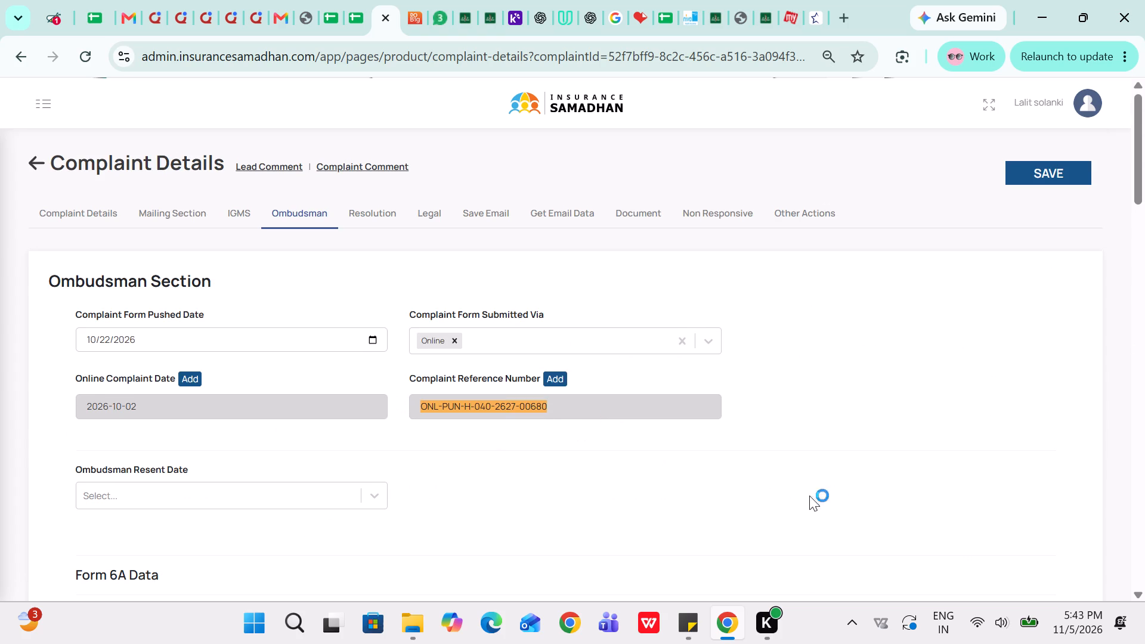
click(817, 489)
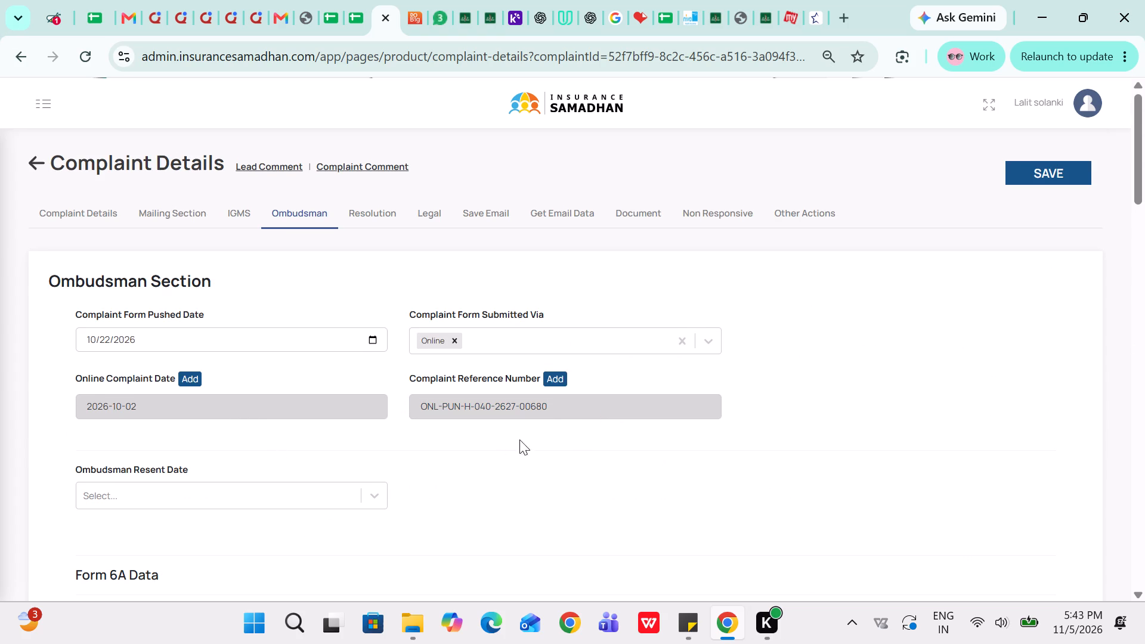
drag(584, 414, 355, 411)
click(526, 418)
scroll(98, 315, down, 5)
scroll(123, 304, up, 3)
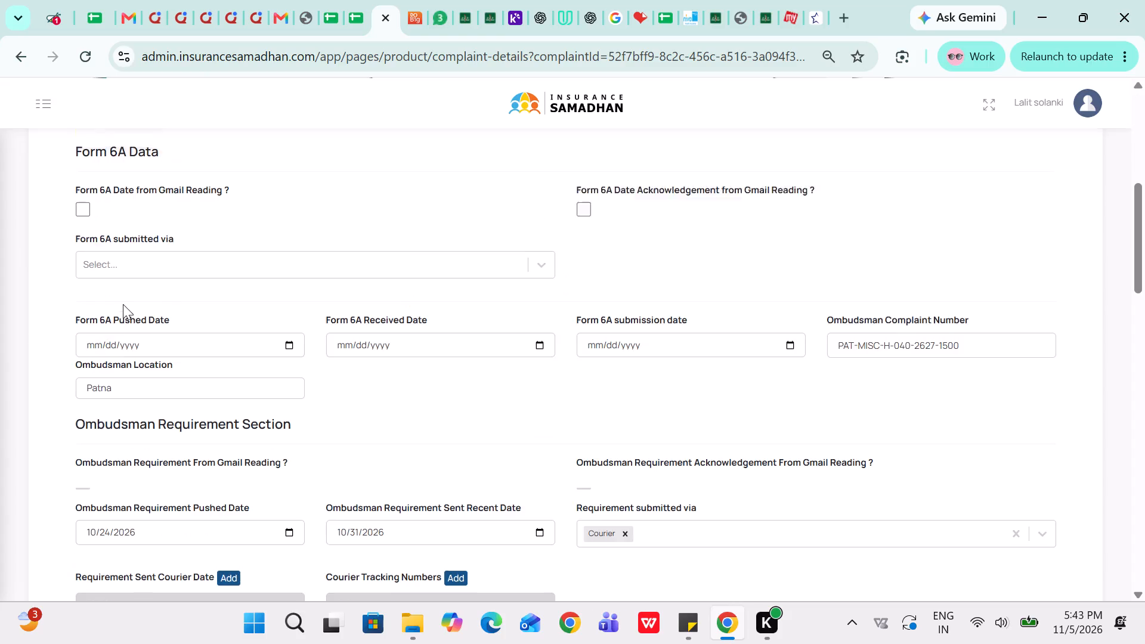
Open the same complaint's general details form containing the customer and policy information.
scroll(123, 304, up, 7)
click(81, 217)
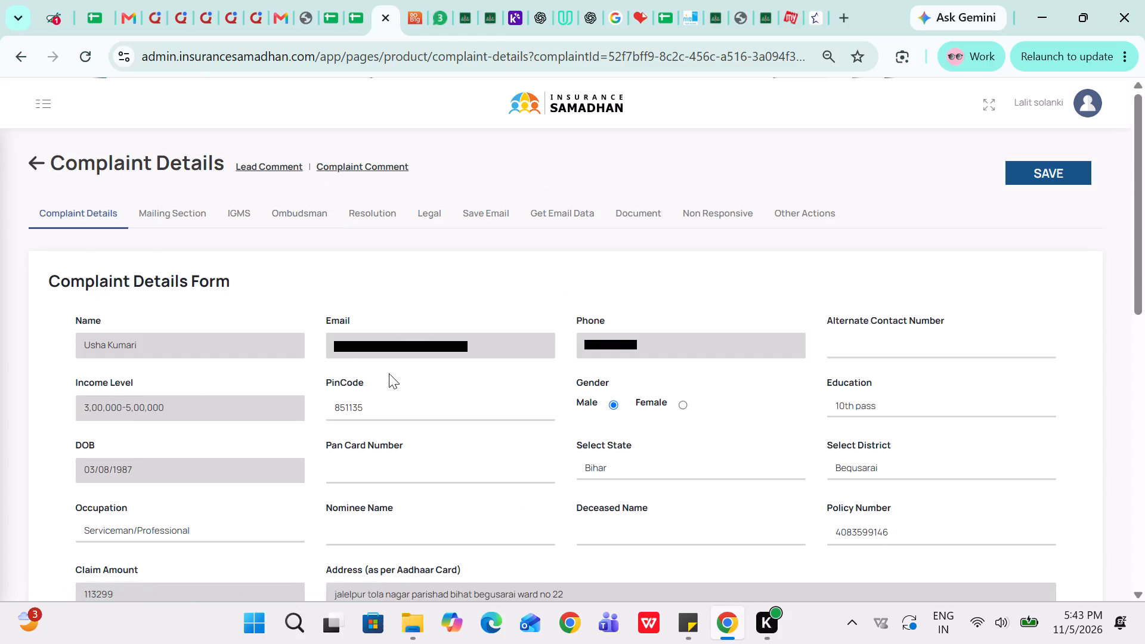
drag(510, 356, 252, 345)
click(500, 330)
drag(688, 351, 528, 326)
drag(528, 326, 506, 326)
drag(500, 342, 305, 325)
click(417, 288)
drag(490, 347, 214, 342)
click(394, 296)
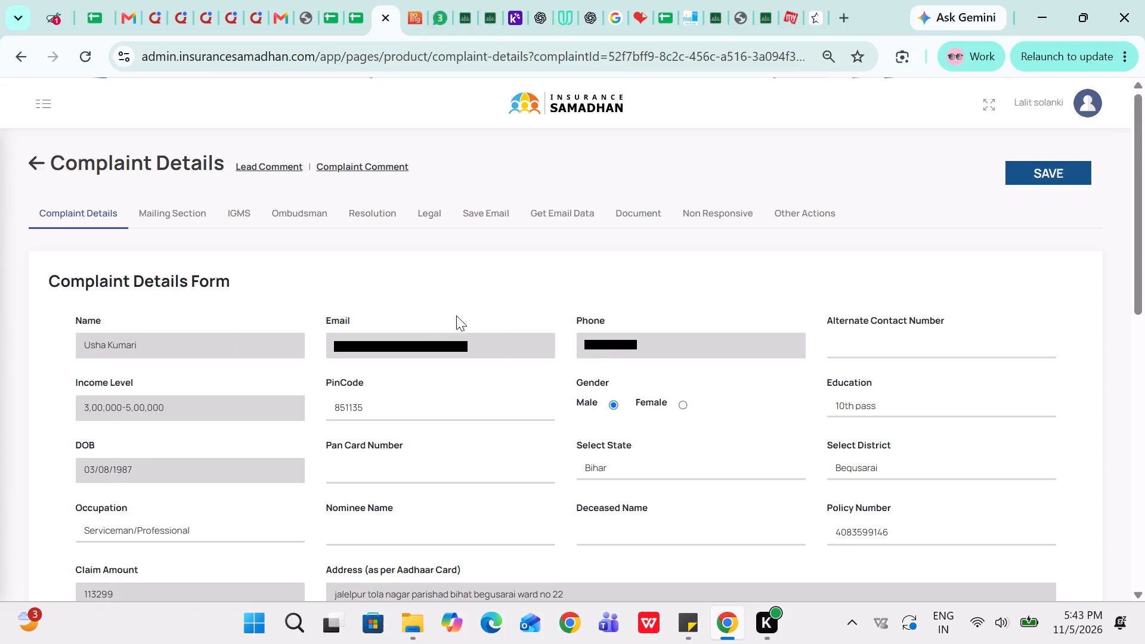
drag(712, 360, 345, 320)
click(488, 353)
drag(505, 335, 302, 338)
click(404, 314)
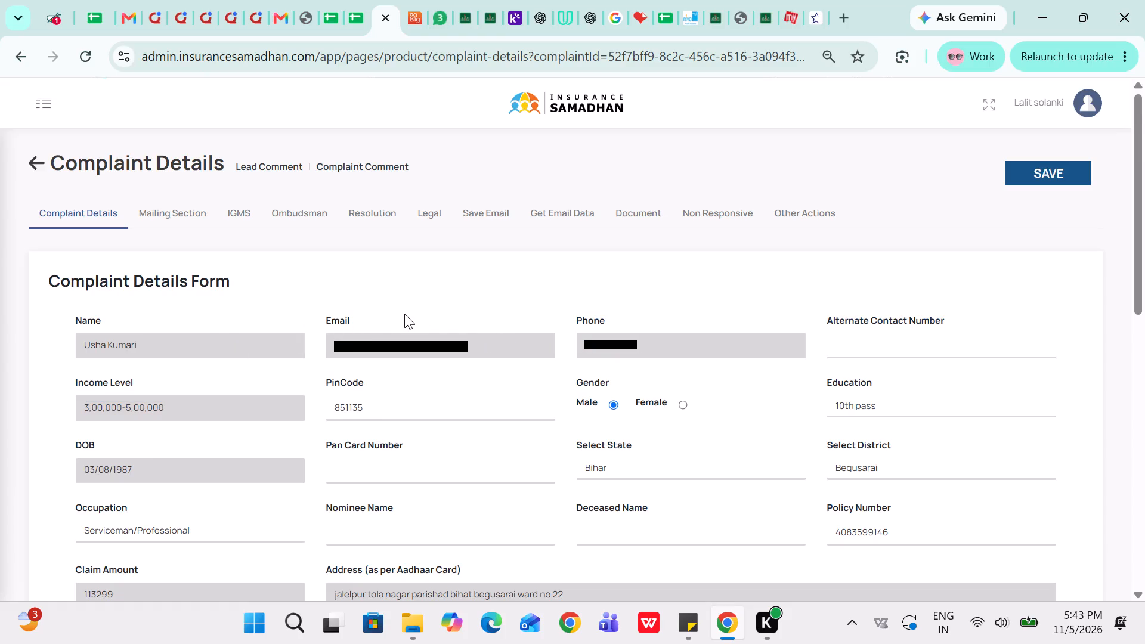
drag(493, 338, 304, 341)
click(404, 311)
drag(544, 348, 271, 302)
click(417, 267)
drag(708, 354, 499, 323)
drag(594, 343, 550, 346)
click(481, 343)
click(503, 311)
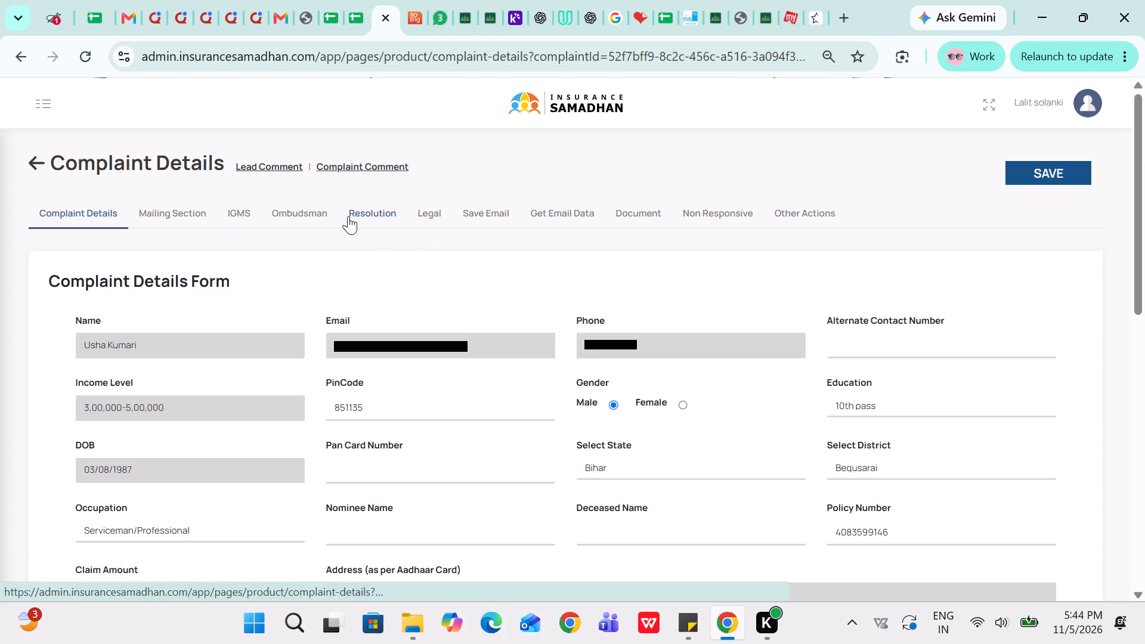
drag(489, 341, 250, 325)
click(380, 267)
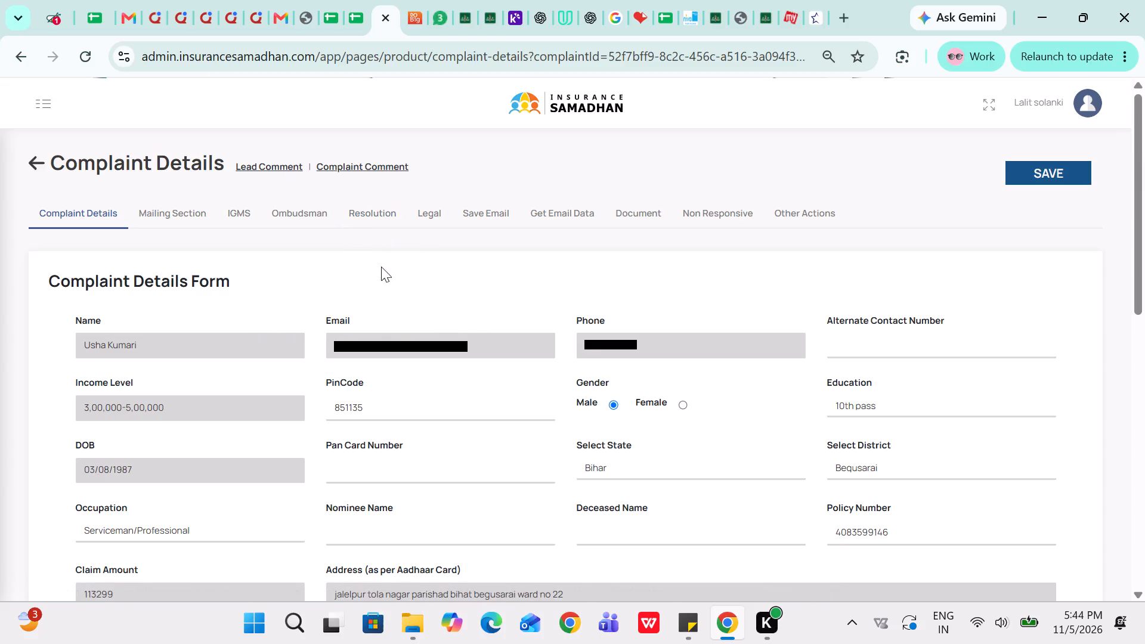
Add a comment to the open complaint's communication log with the description "wait for response.".
click(382, 165)
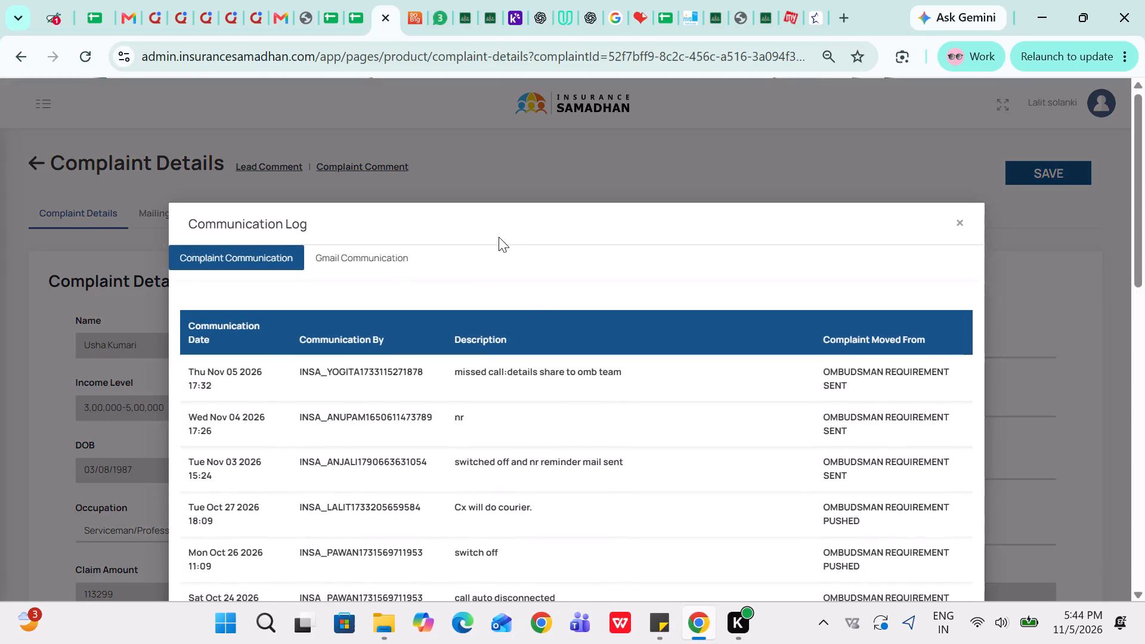
scroll(566, 394, down, 12)
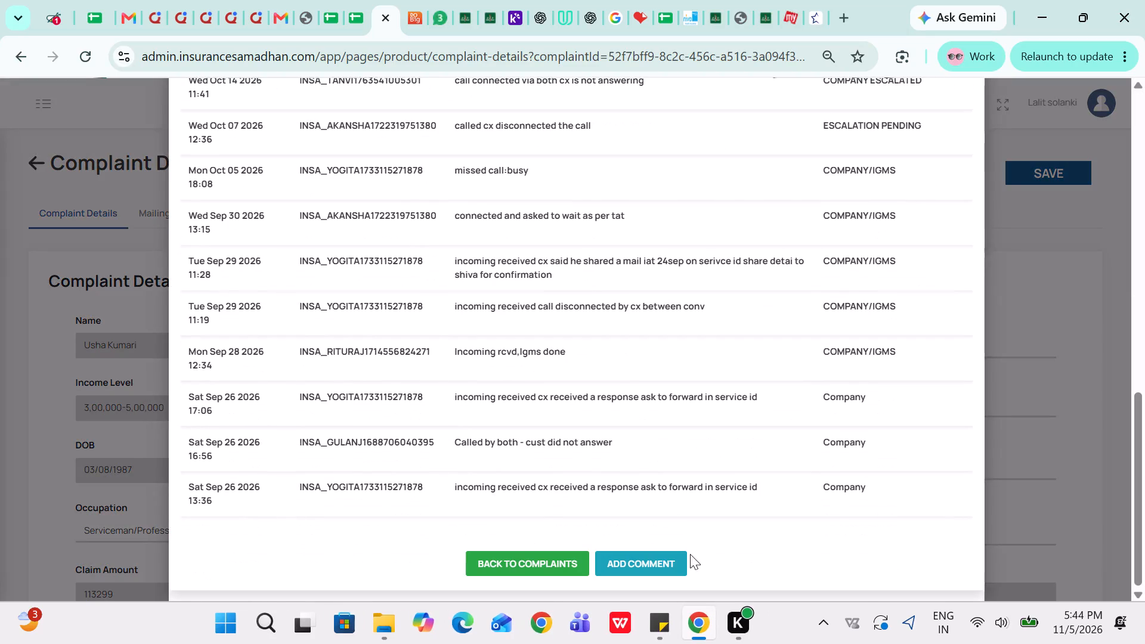
click(690, 554)
click(683, 571)
click(637, 407)
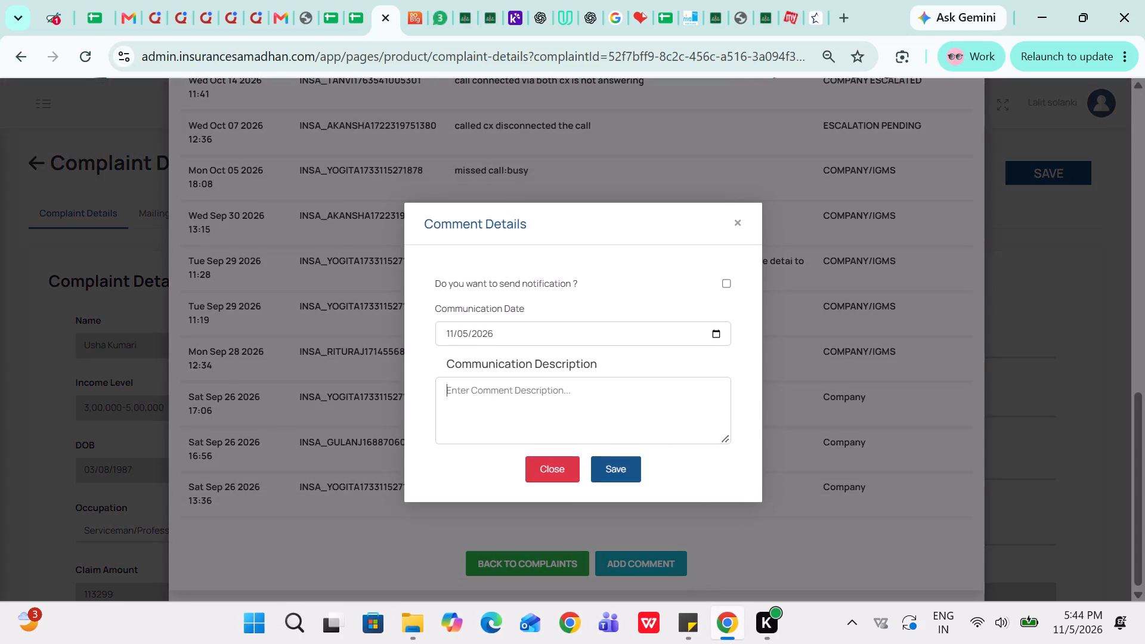
text(wait for rs)
key(BackSpace)
text(esponse.)
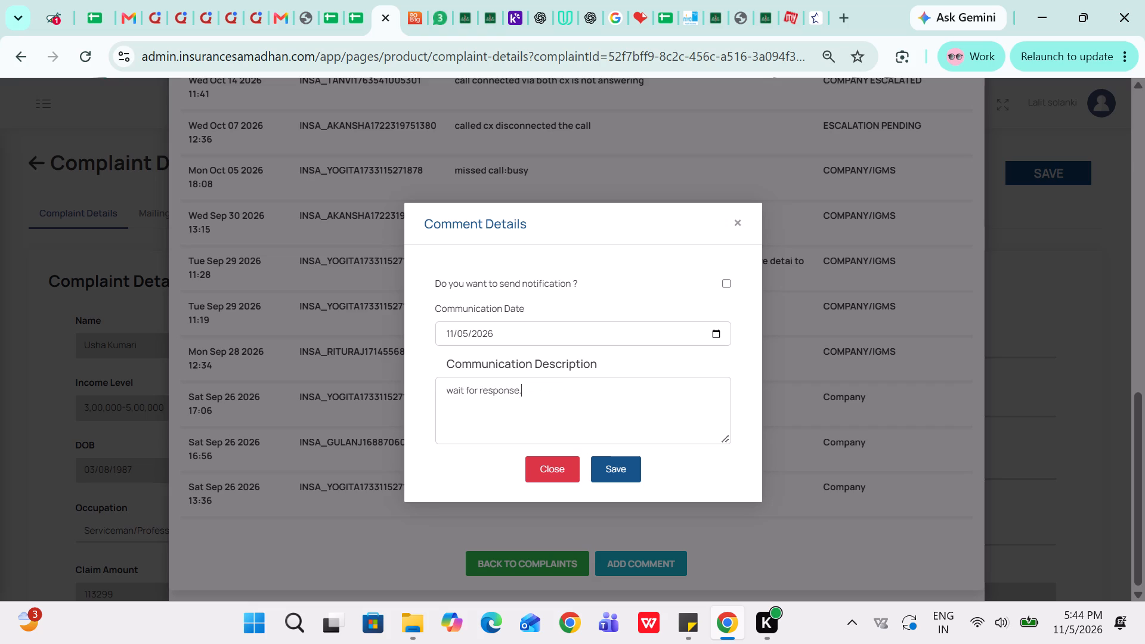
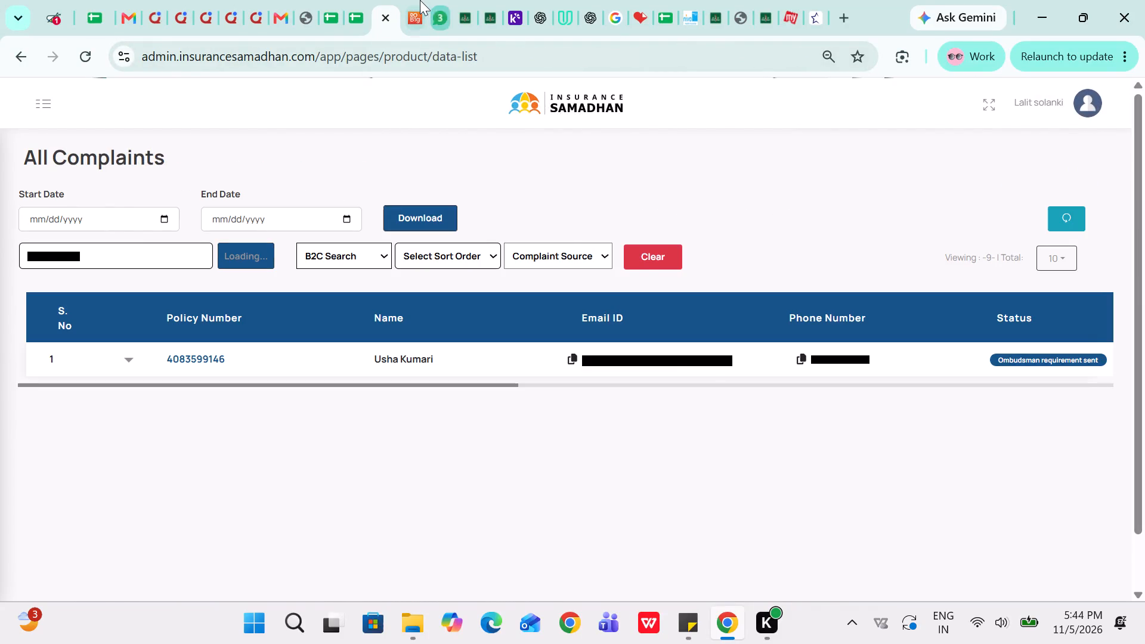
Switch to Smartflo and check the additional call statistics on the Live Calls page, collapsing them after viewing.
click(420, 0)
click(1069, 179)
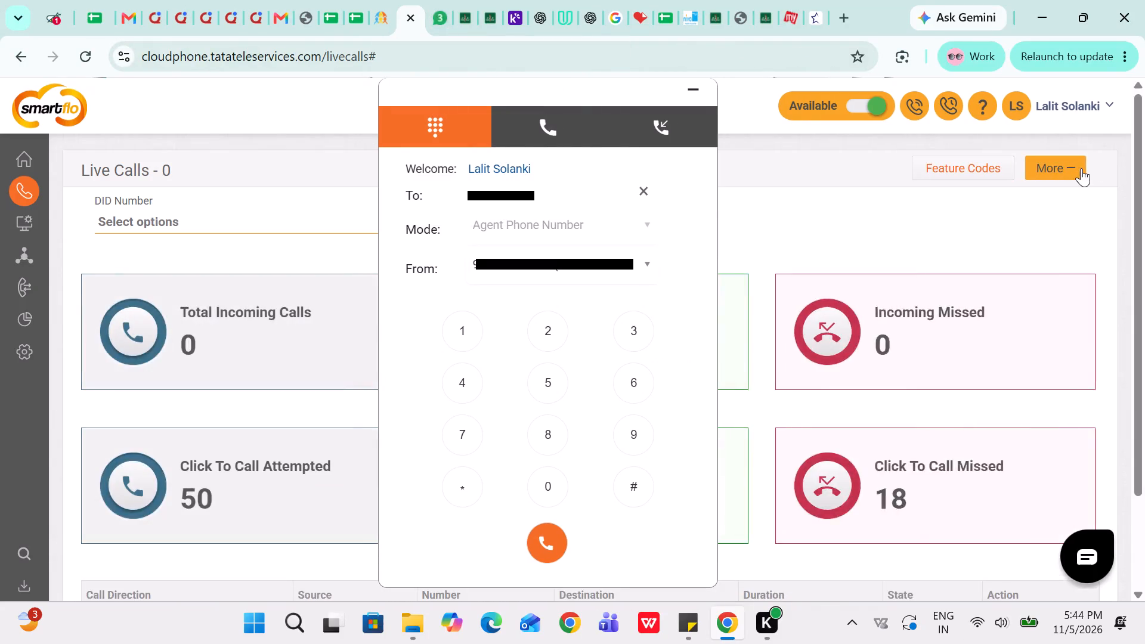
click(1081, 168)
click(389, 0)
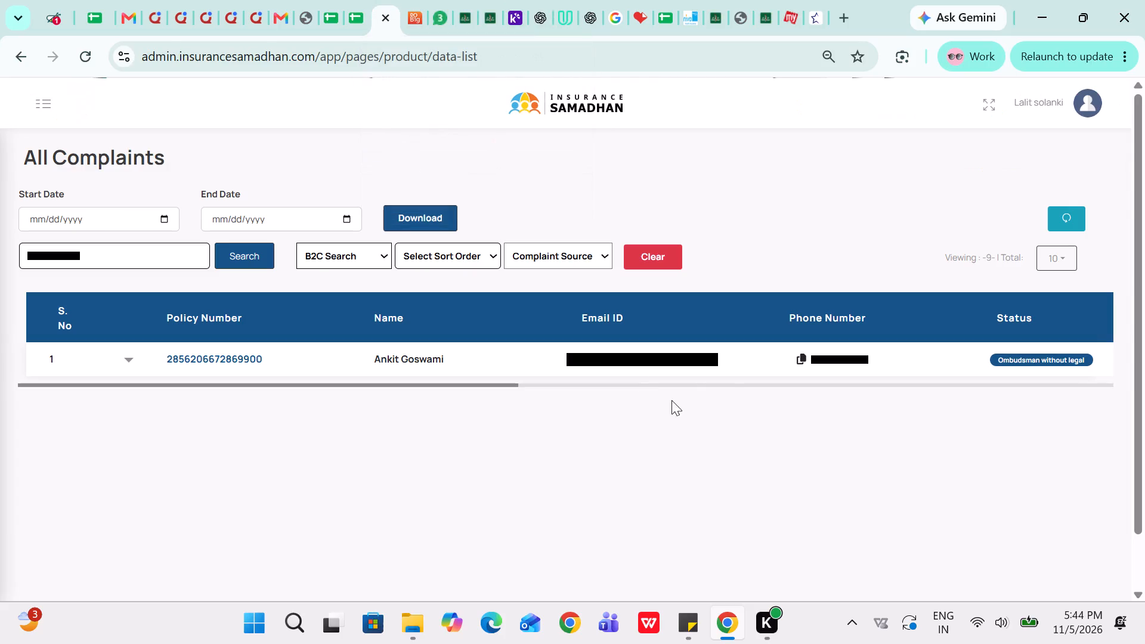
click(763, 363)
click(821, 401)
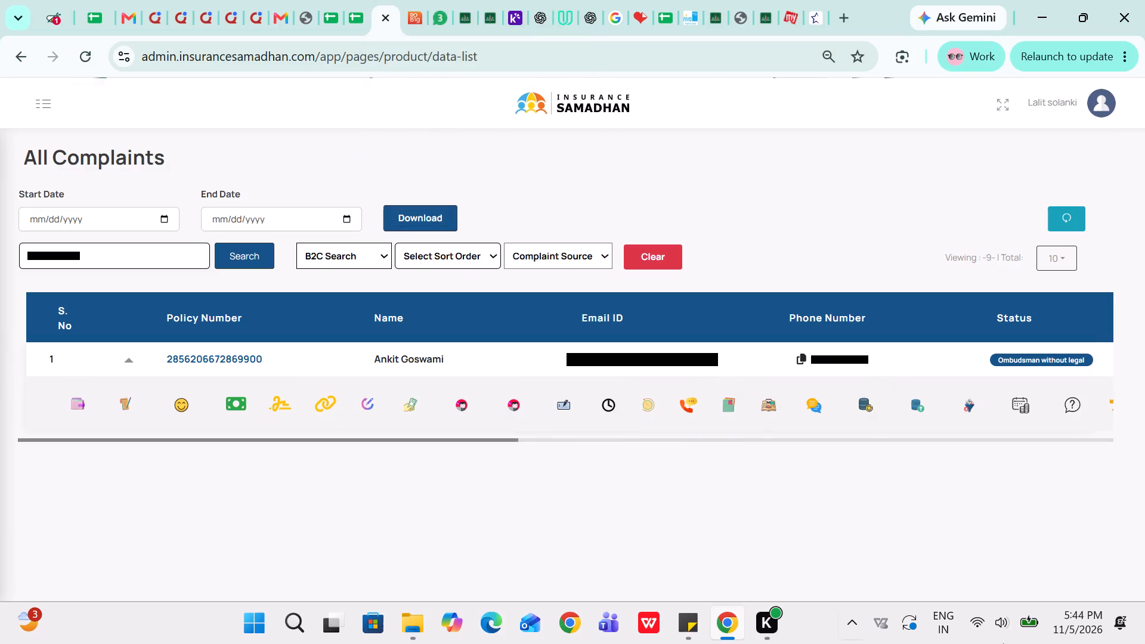
drag(649, 354, 468, 355)
click(656, 357)
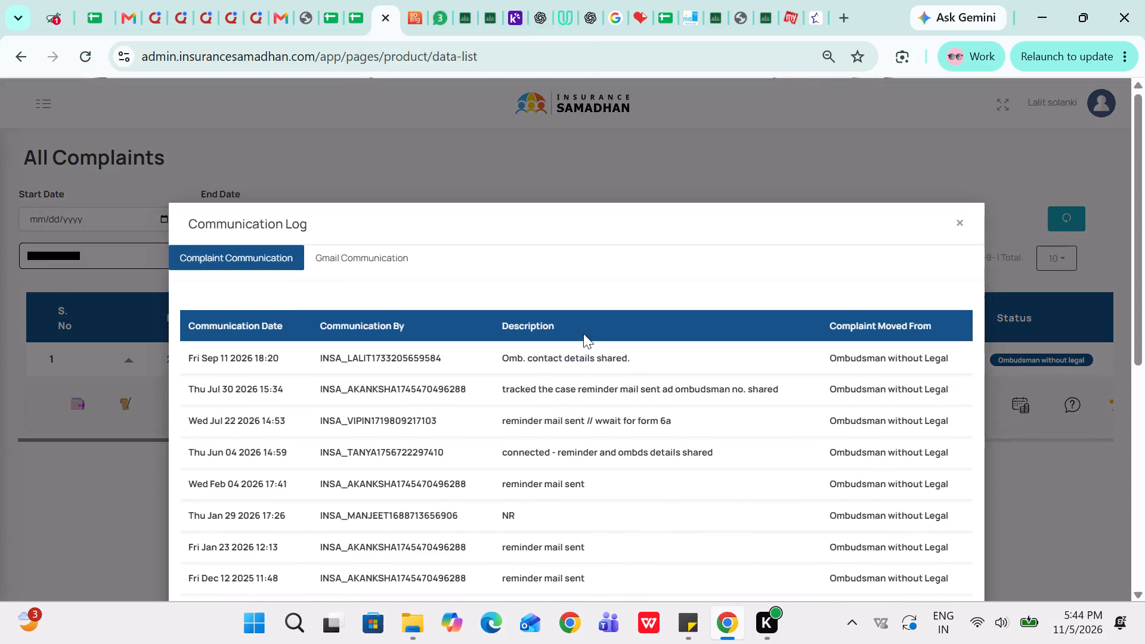
click(415, 107)
click(806, 360)
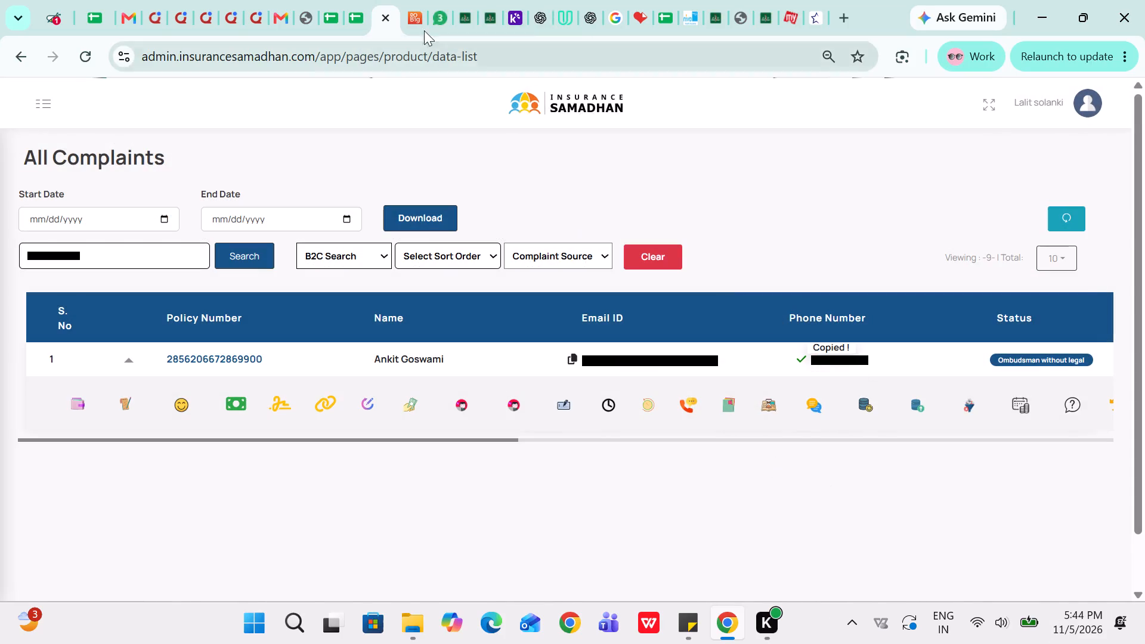
click(403, 0)
double_click(524, 193)
key(ctrl+v)
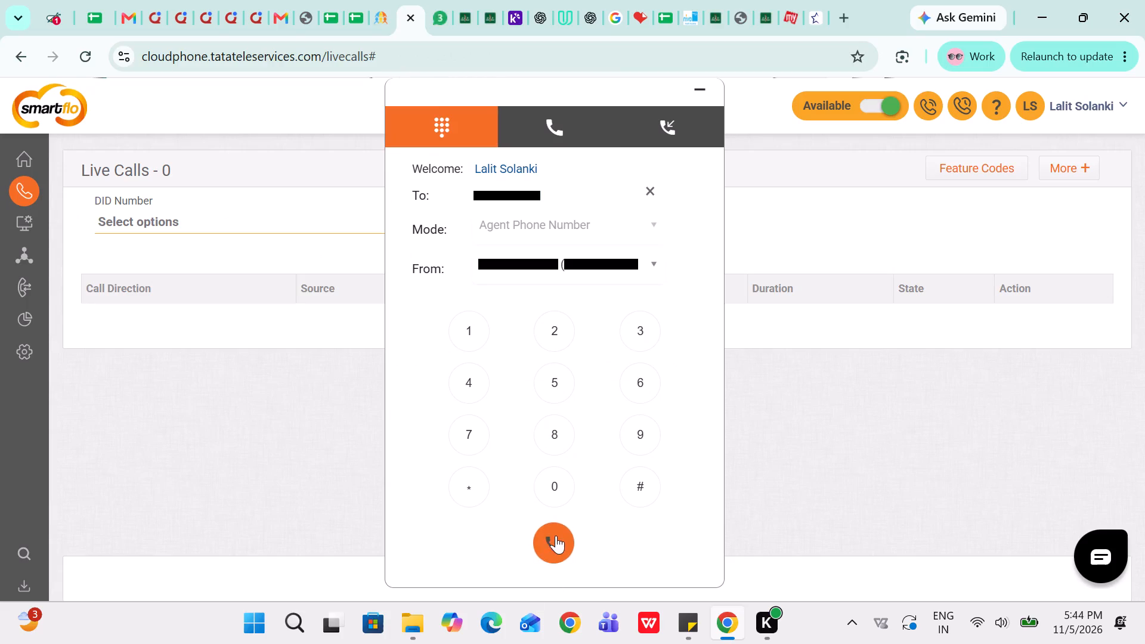
click(556, 533)
click(1040, 457)
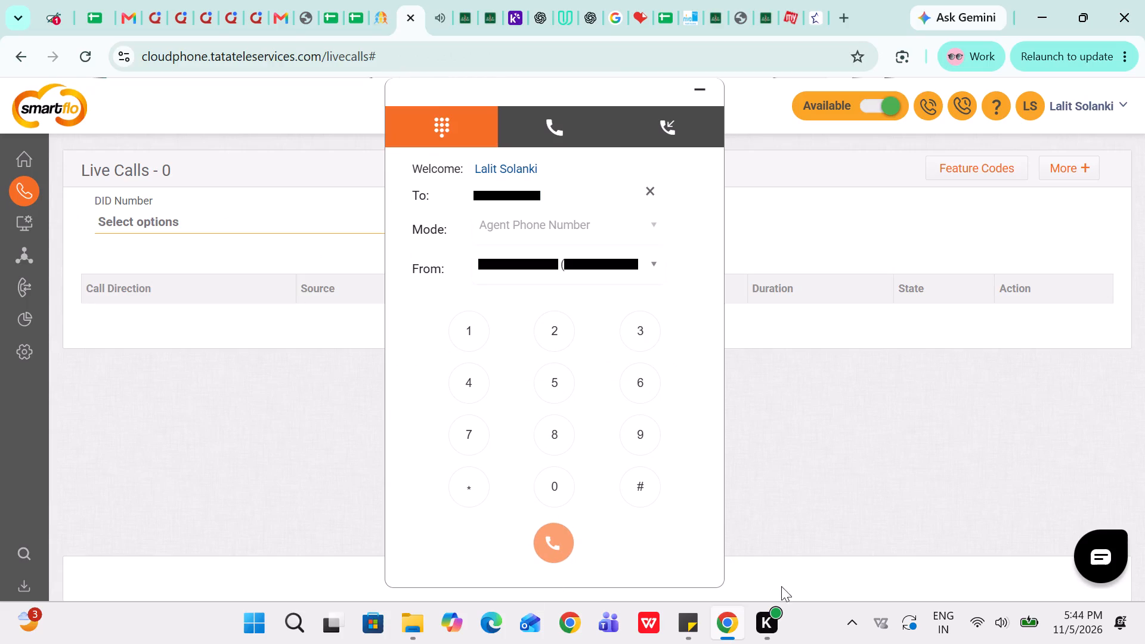
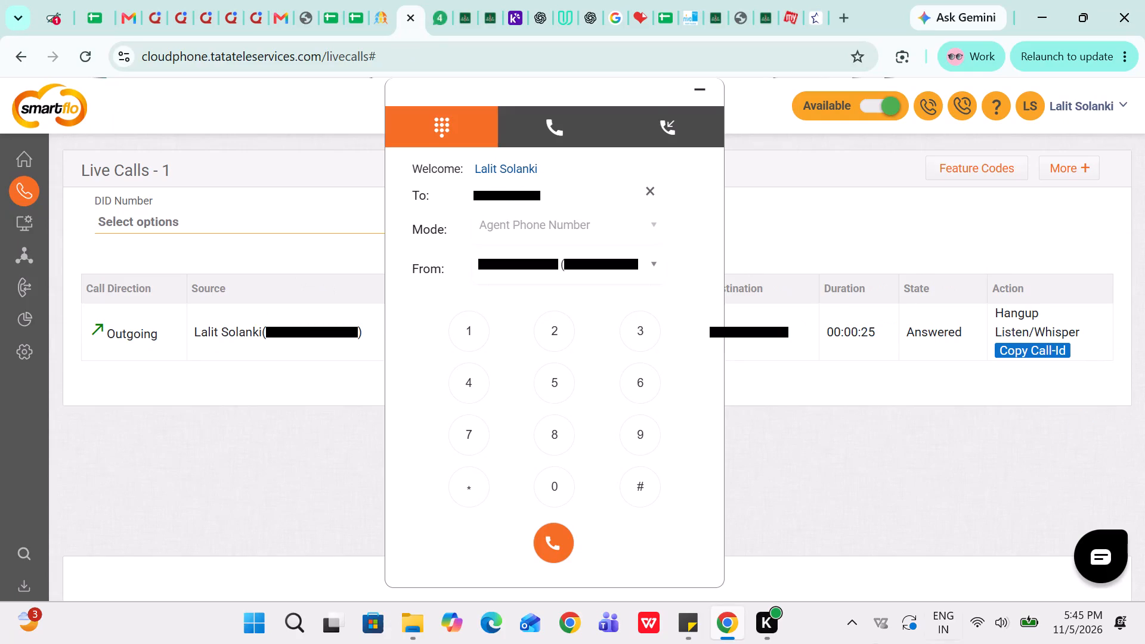
click(370, 0)
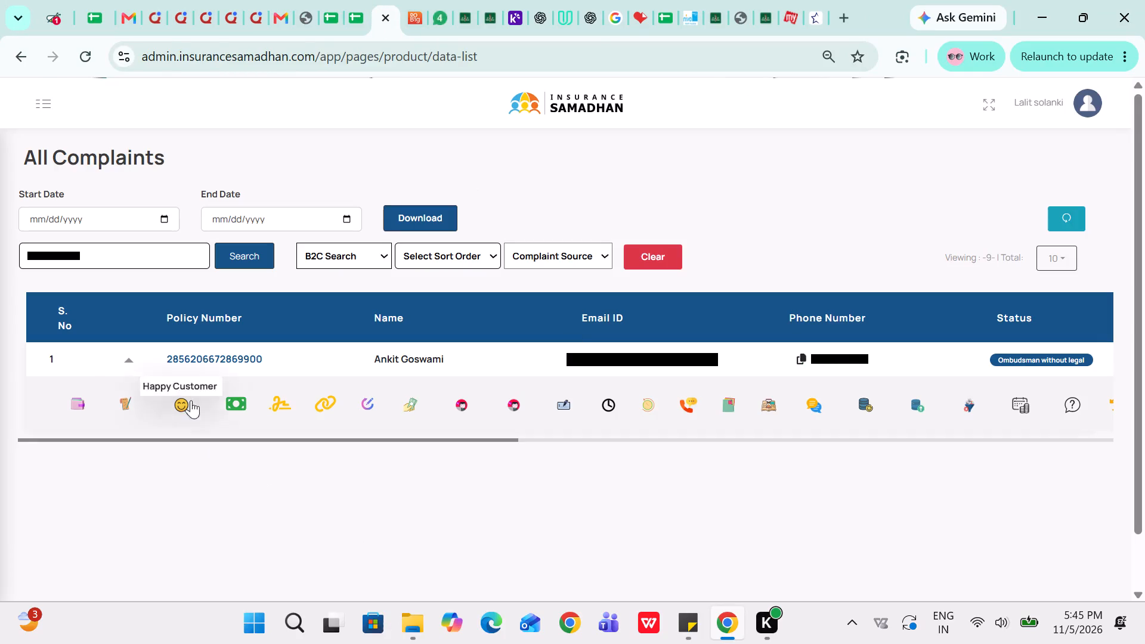
click(127, 358)
click(558, 452)
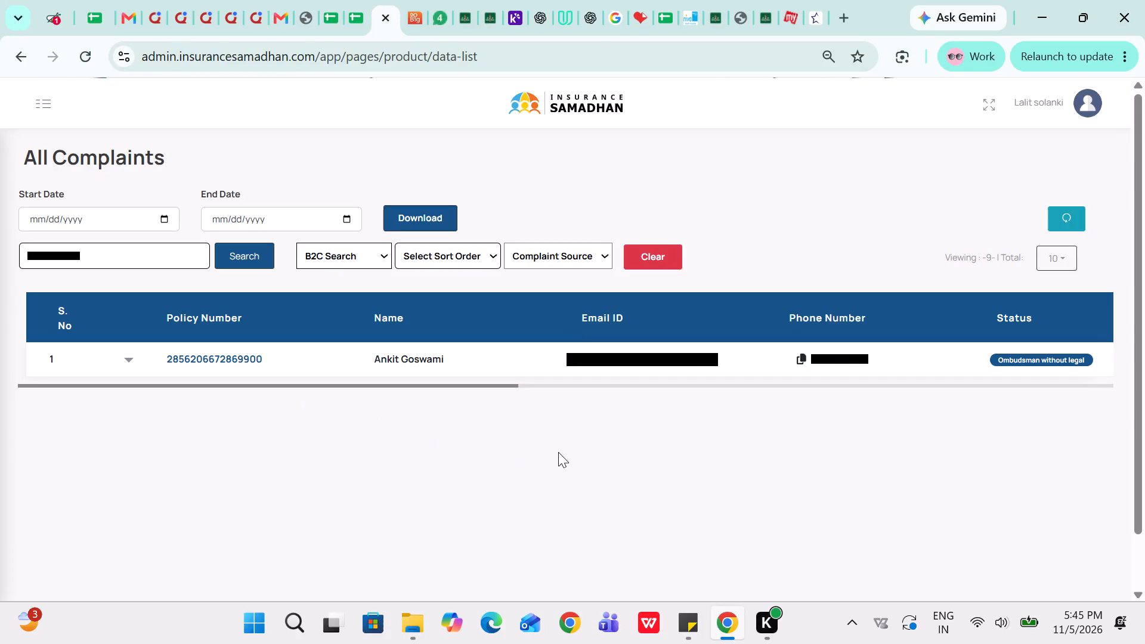
click(255, 362)
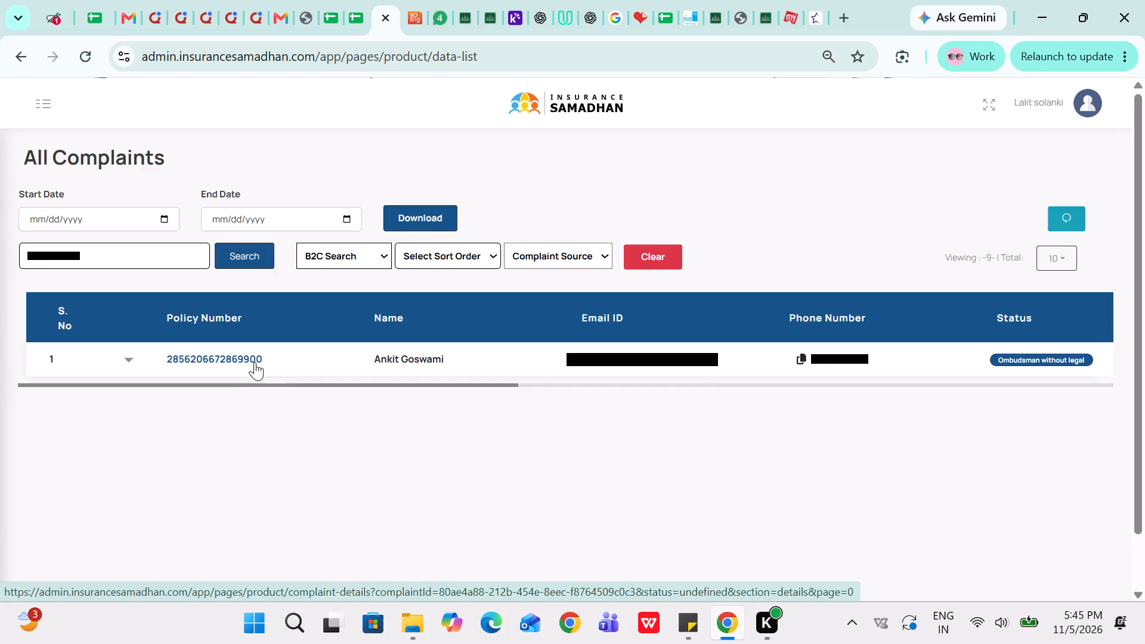
click(322, 205)
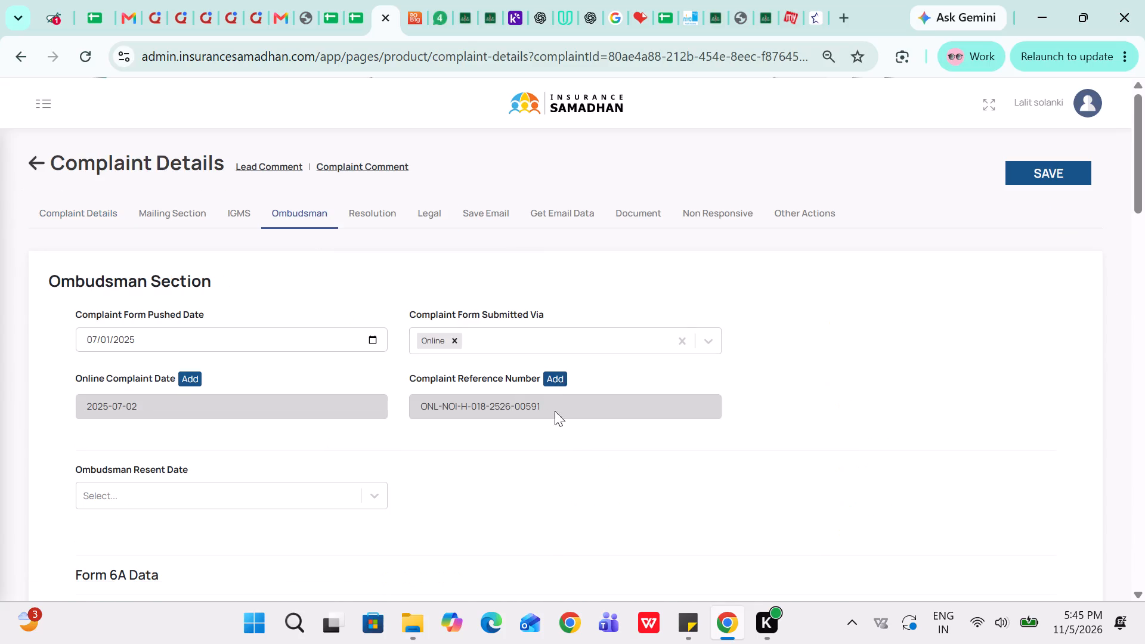
drag(588, 410, 305, 424)
click(649, 418)
scroll(285, 402, down, 5)
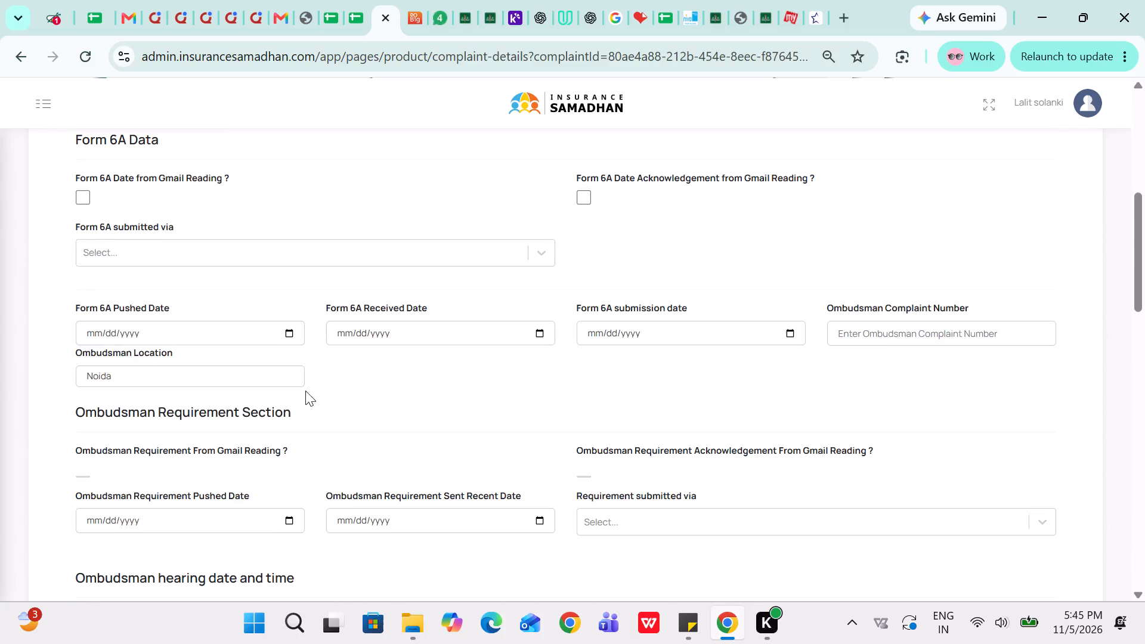
scroll(657, 397, up, 14)
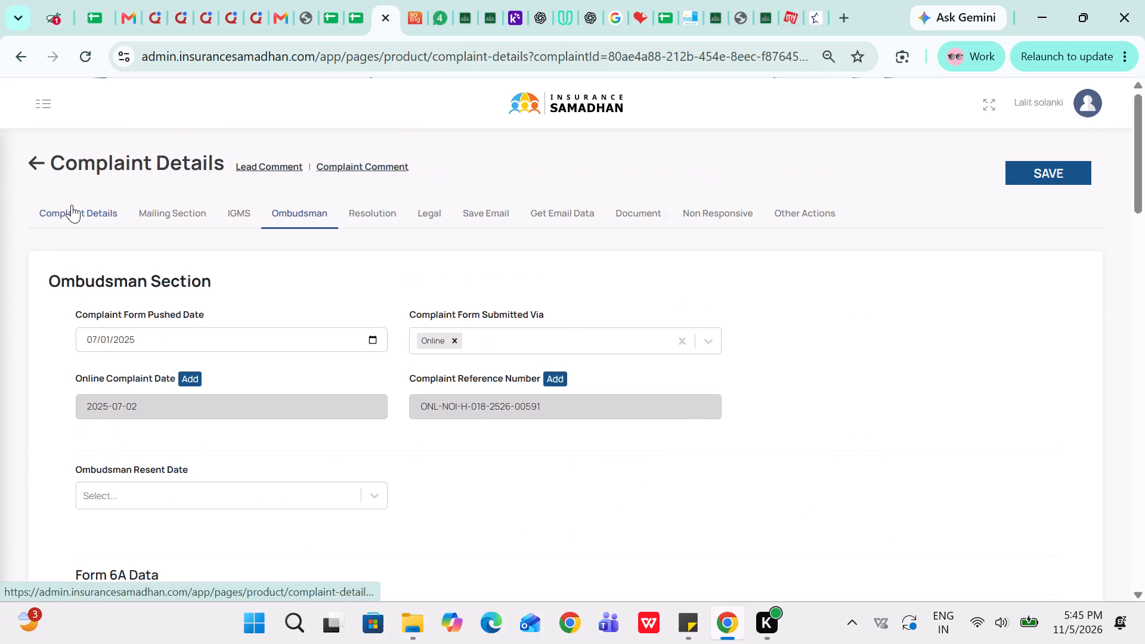
click(72, 205)
scroll(503, 349, down, 4)
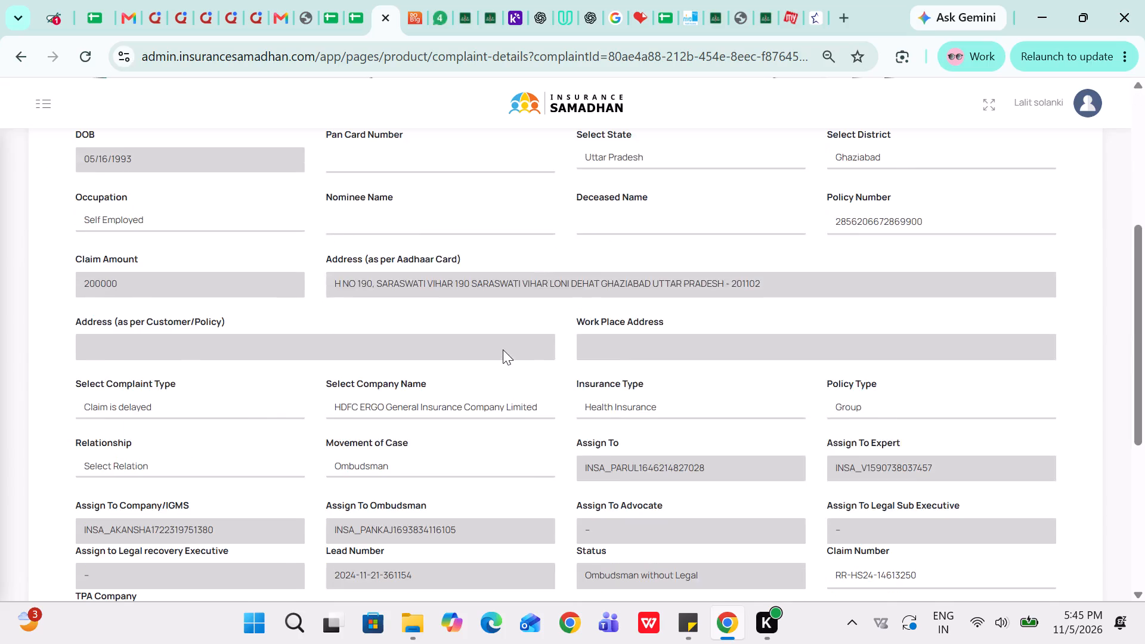
scroll(296, 335, up, 5)
scroll(419, 363, up, 5)
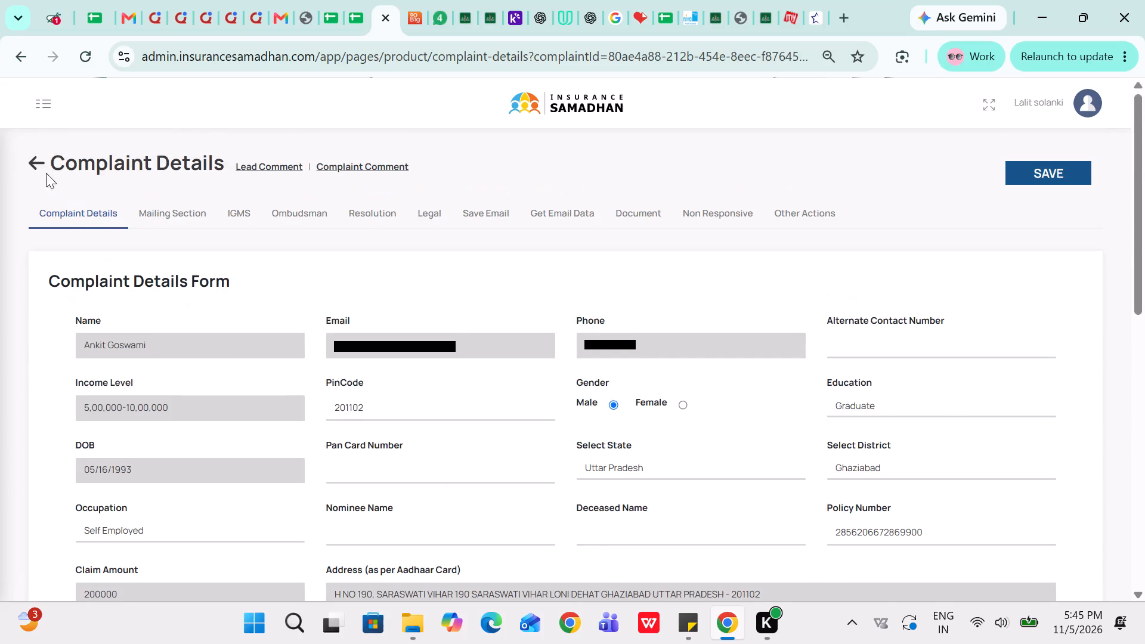
click(35, 163)
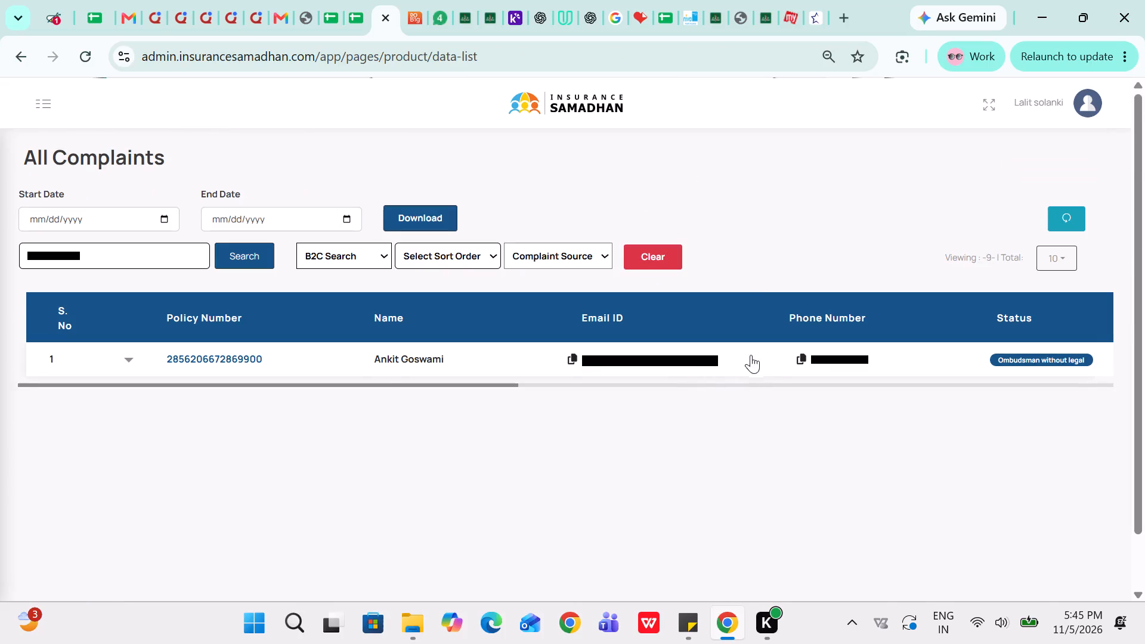
click(235, 358)
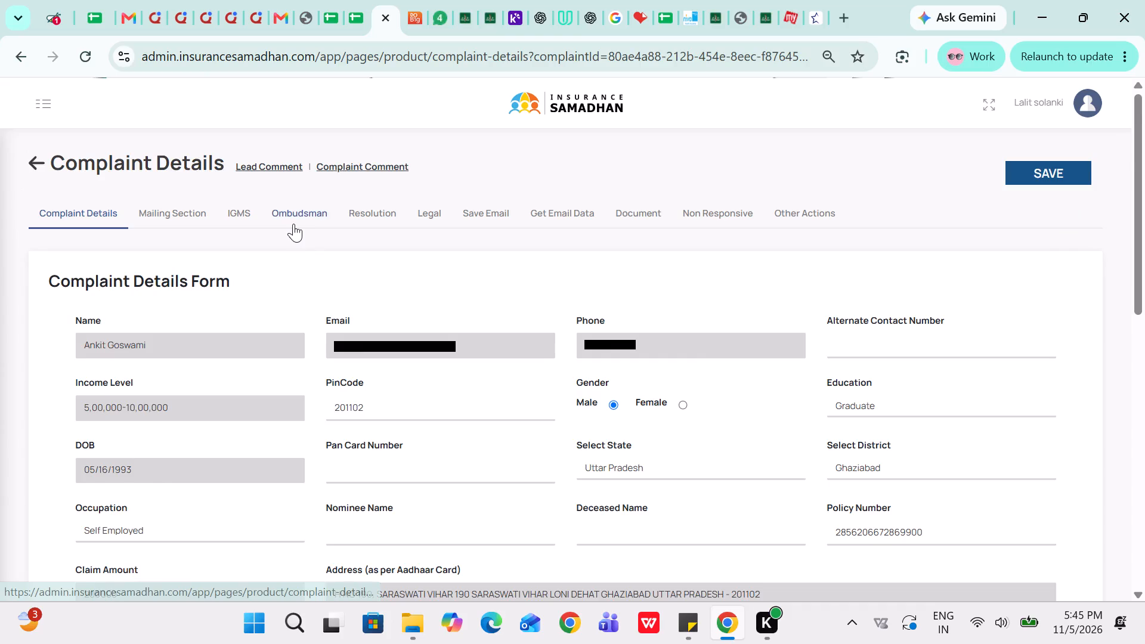
click(293, 224)
drag(628, 411, 361, 413)
click(510, 410)
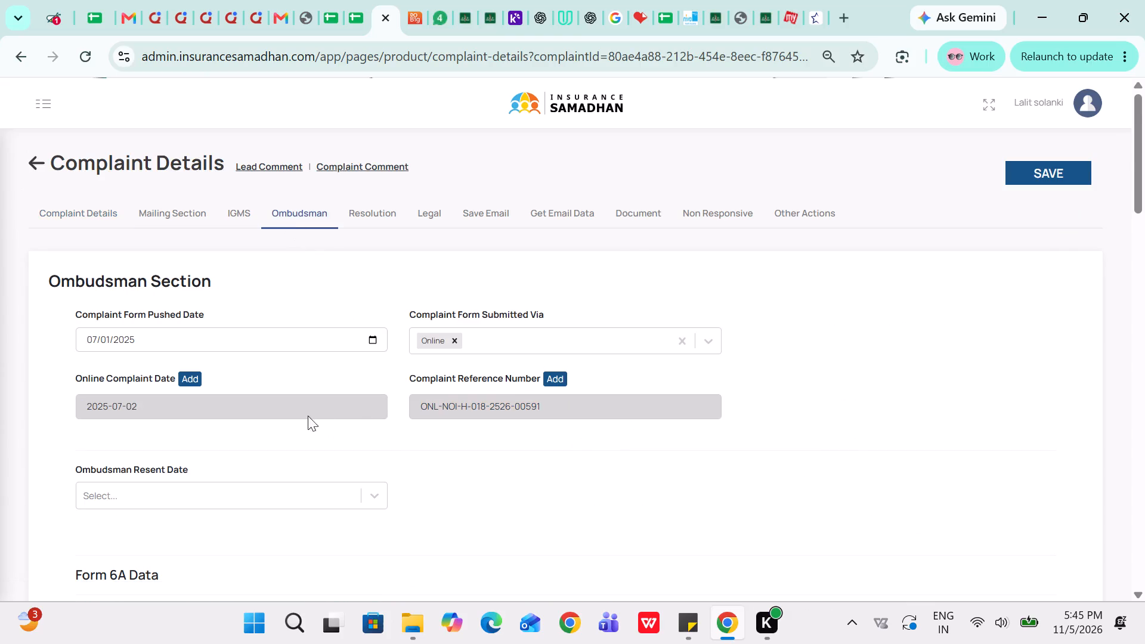
drag(616, 392, 104, 415)
click(459, 405)
drag(165, 405, 0, 389)
Open the complaint comments and read through the complaint communication log entries.
click(390, 161)
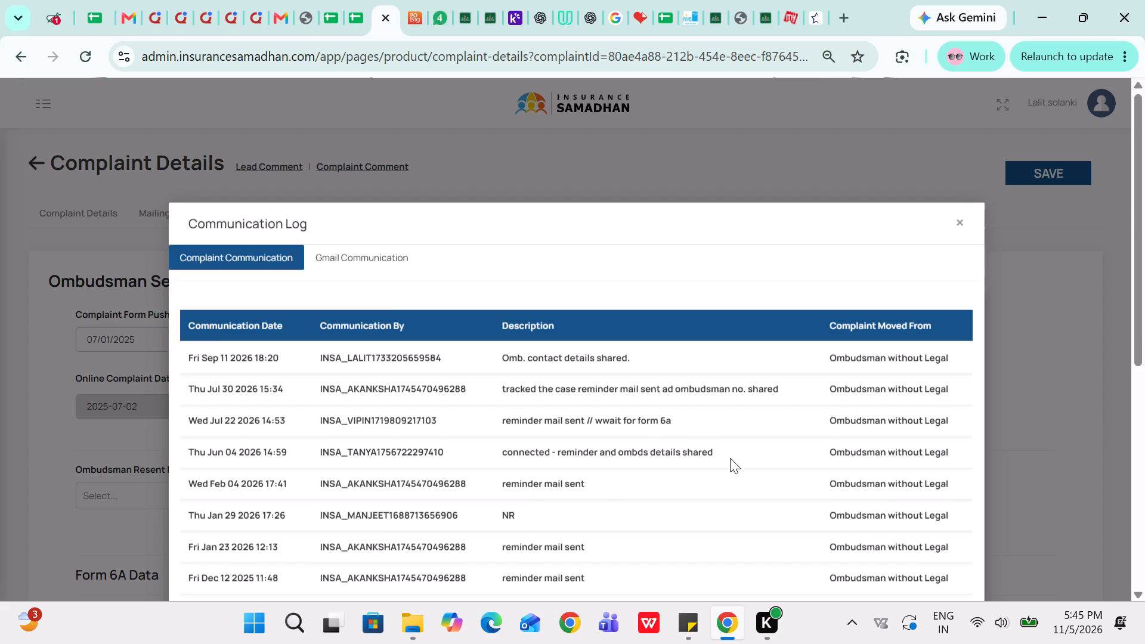
drag(730, 458, 485, 471)
click(643, 463)
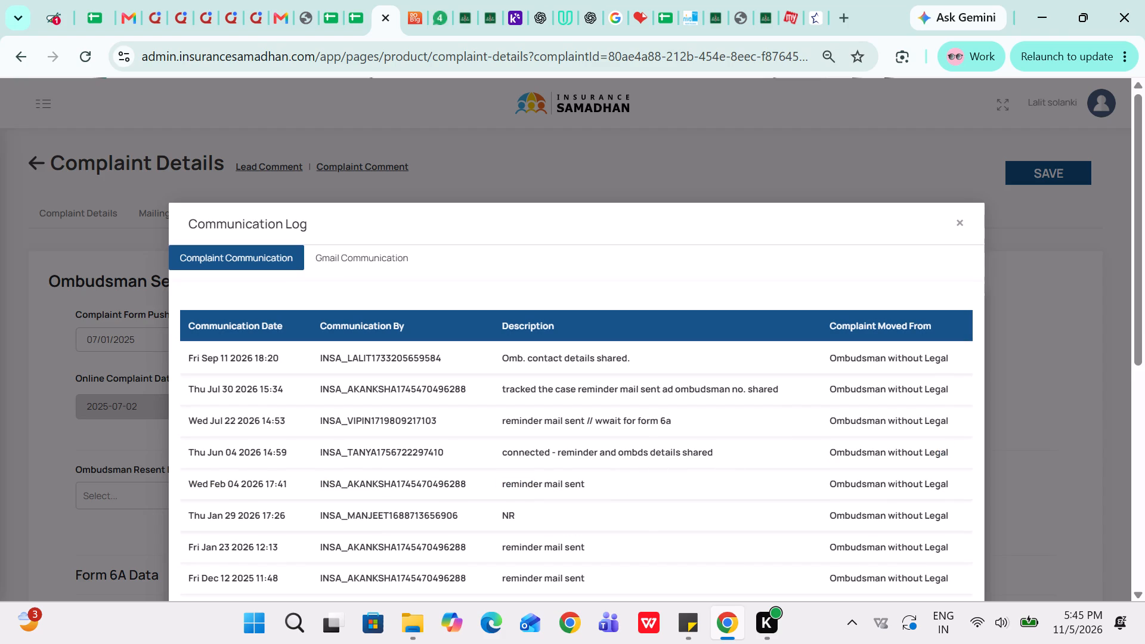
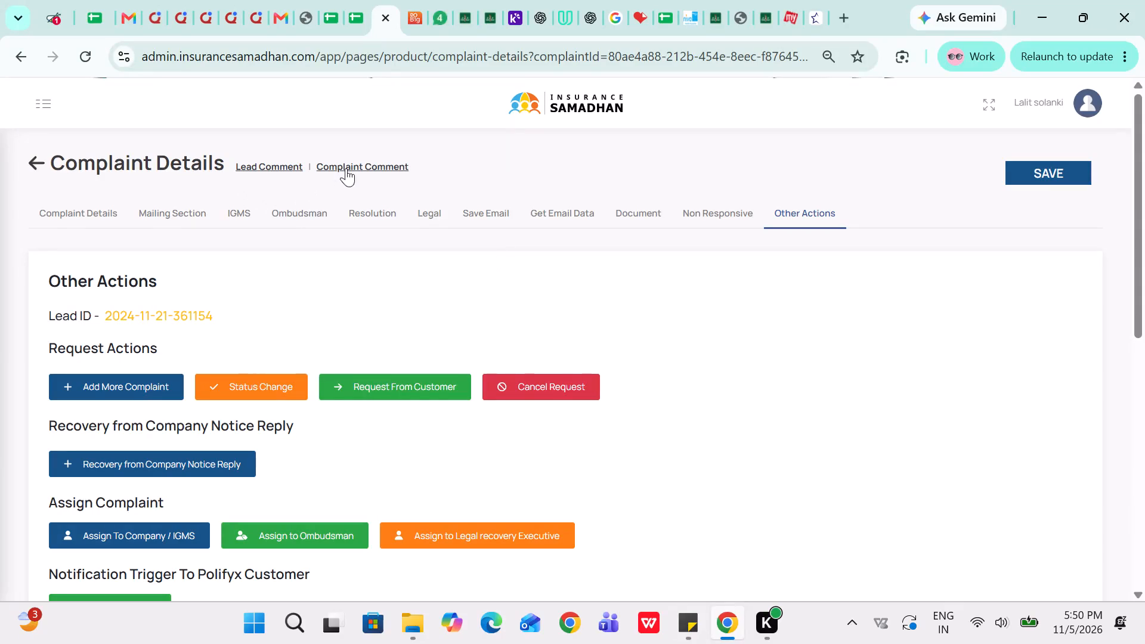
Review the customer's Complaint Details form and the latest entry in the complaint's Communication Log.
click(58, 213)
scroll(521, 370, down, 3)
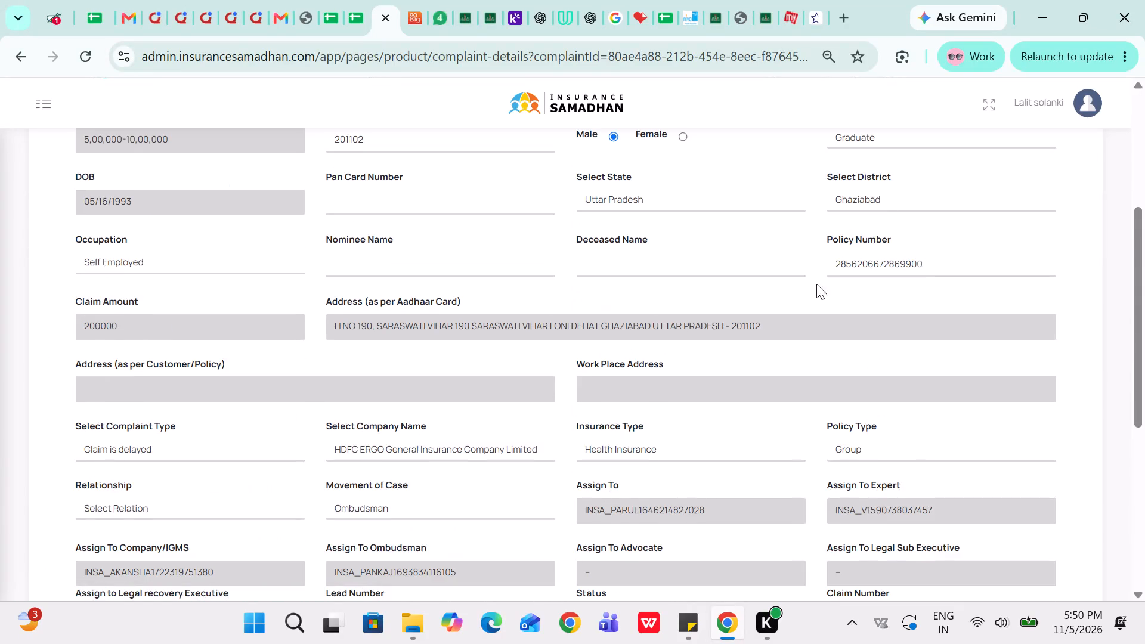
scroll(606, 401, up, 5)
click(372, 163)
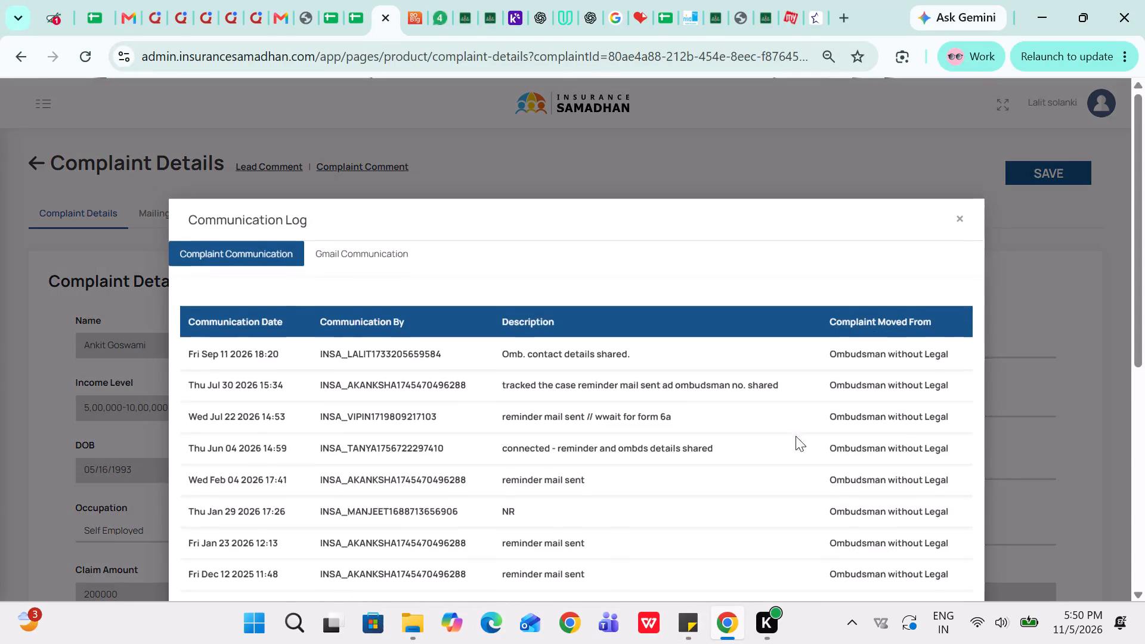
drag(677, 364, 401, 365)
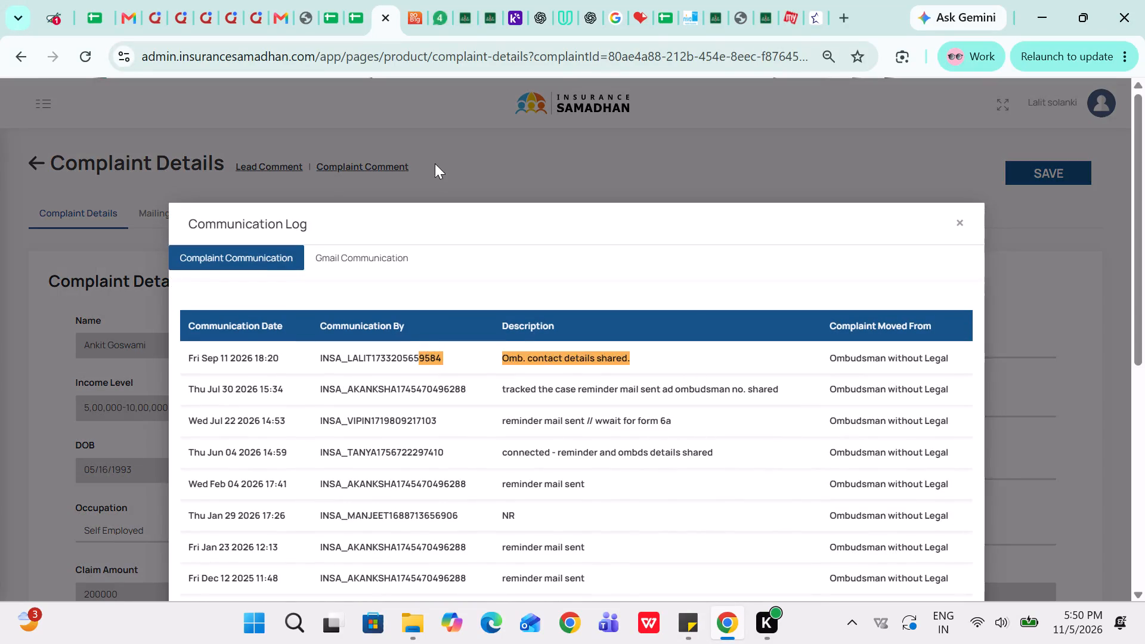
click(435, 163)
Return to the All Complaints list, expand the customer's row, and reopen the complaint record through its policy number.
click(41, 163)
click(598, 131)
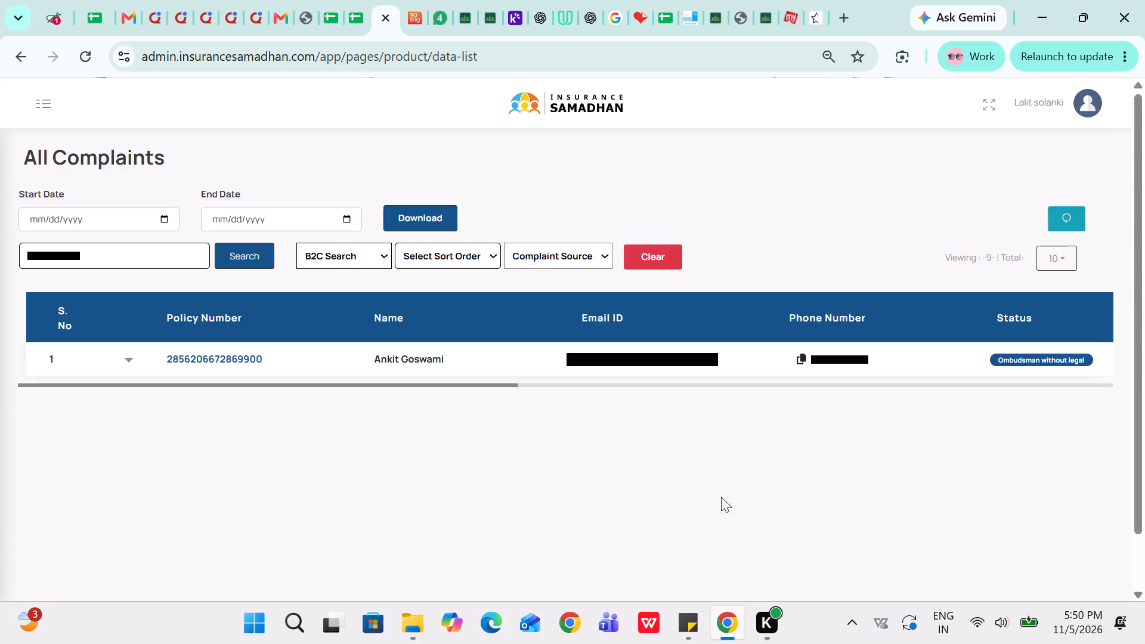
click(651, 477)
click(766, 356)
click(802, 175)
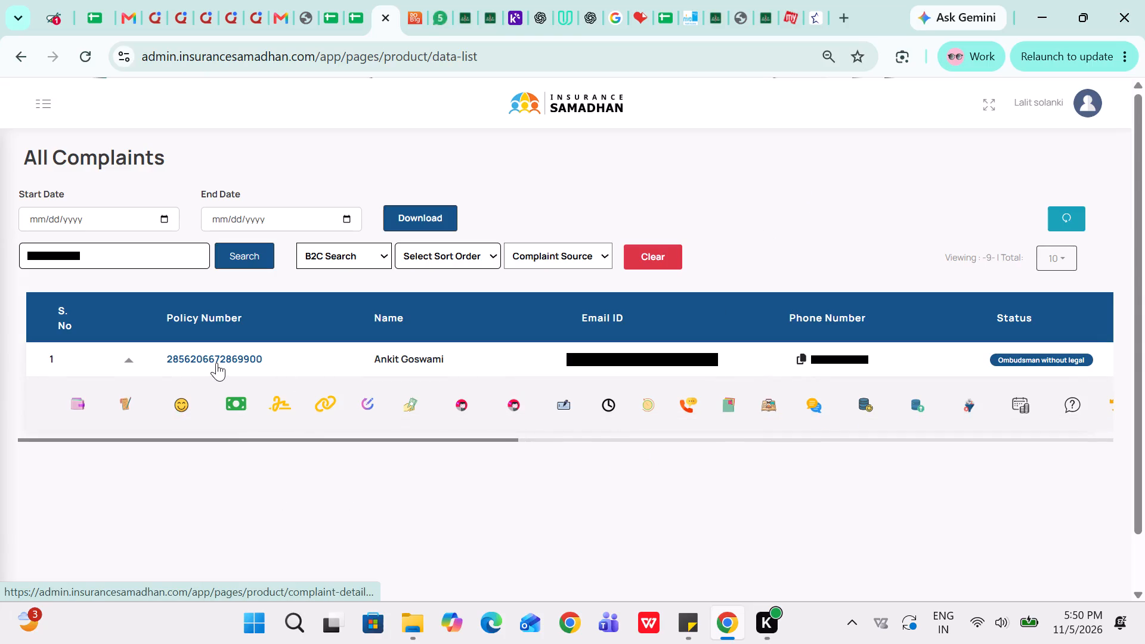
click(222, 363)
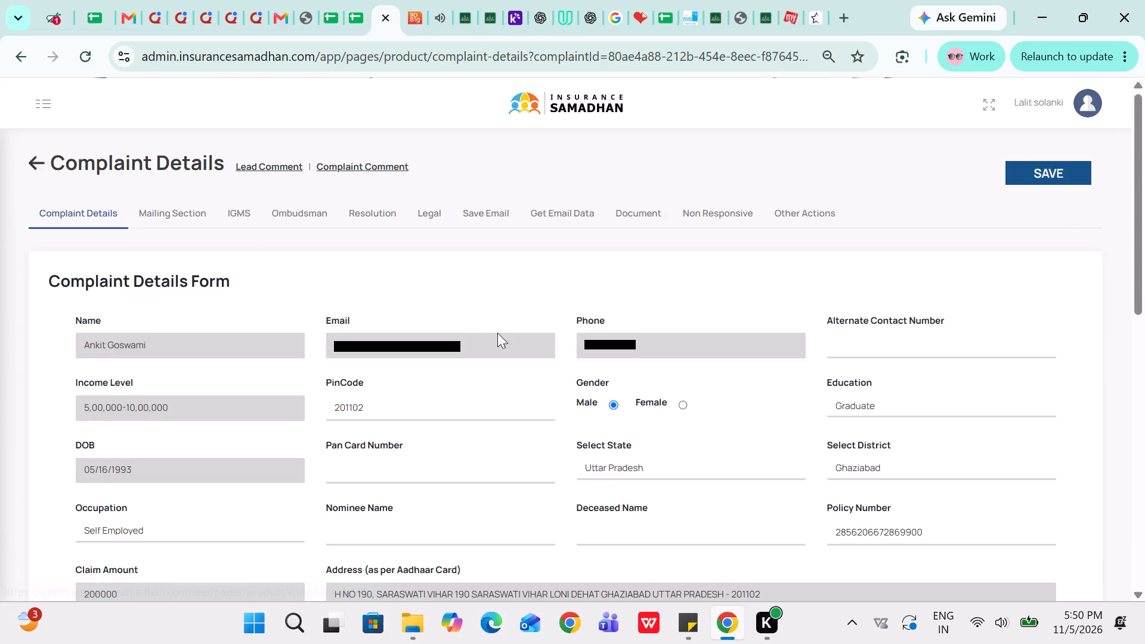
Check the registered email and phone number in the Complaint Details form.
drag(501, 349, 219, 371)
drag(671, 344, 428, 392)
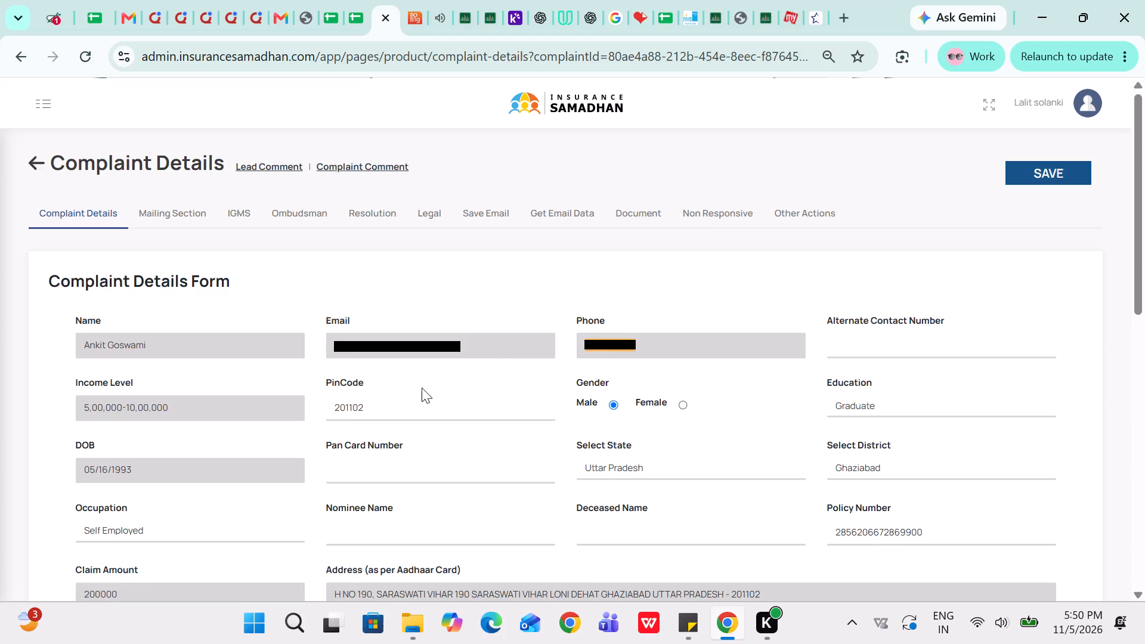
drag(472, 349, 270, 364)
click(466, 324)
drag(515, 344, 257, 363)
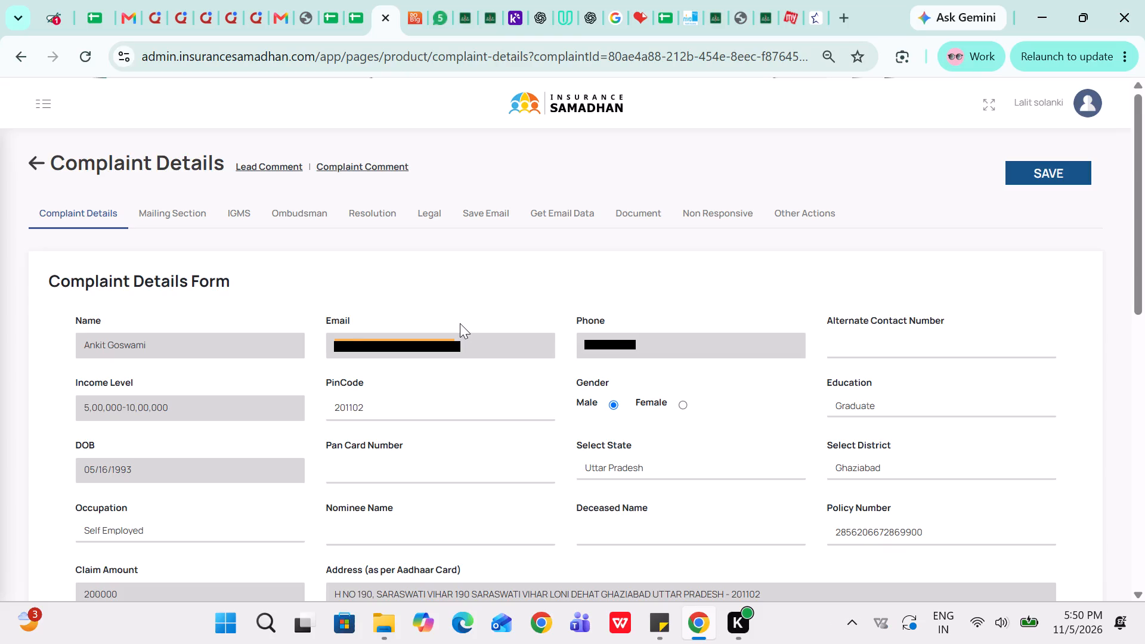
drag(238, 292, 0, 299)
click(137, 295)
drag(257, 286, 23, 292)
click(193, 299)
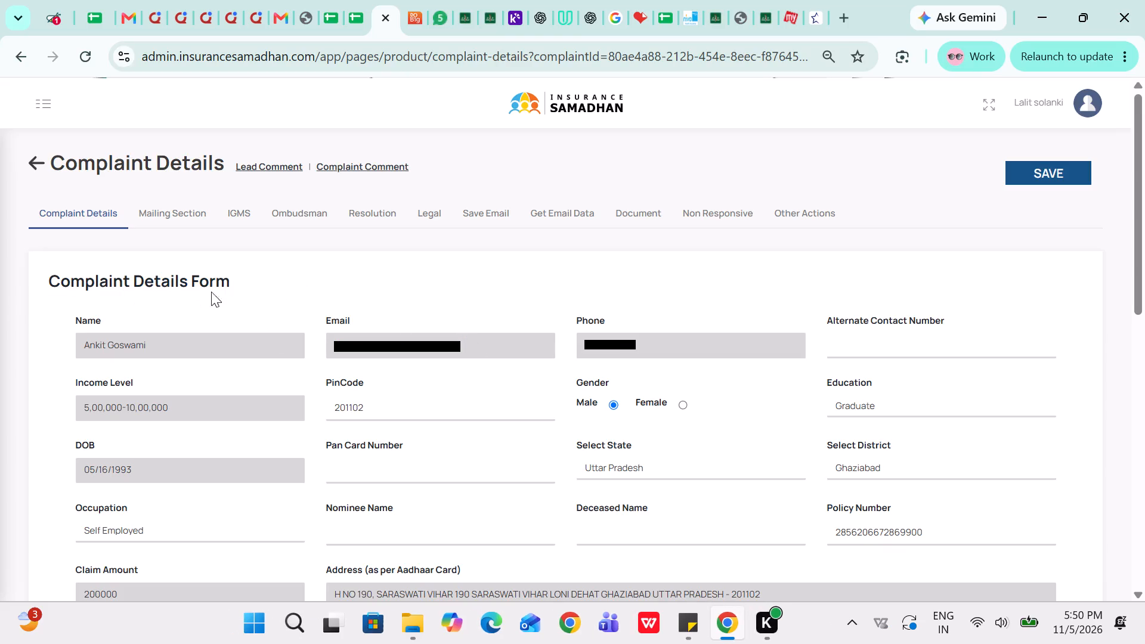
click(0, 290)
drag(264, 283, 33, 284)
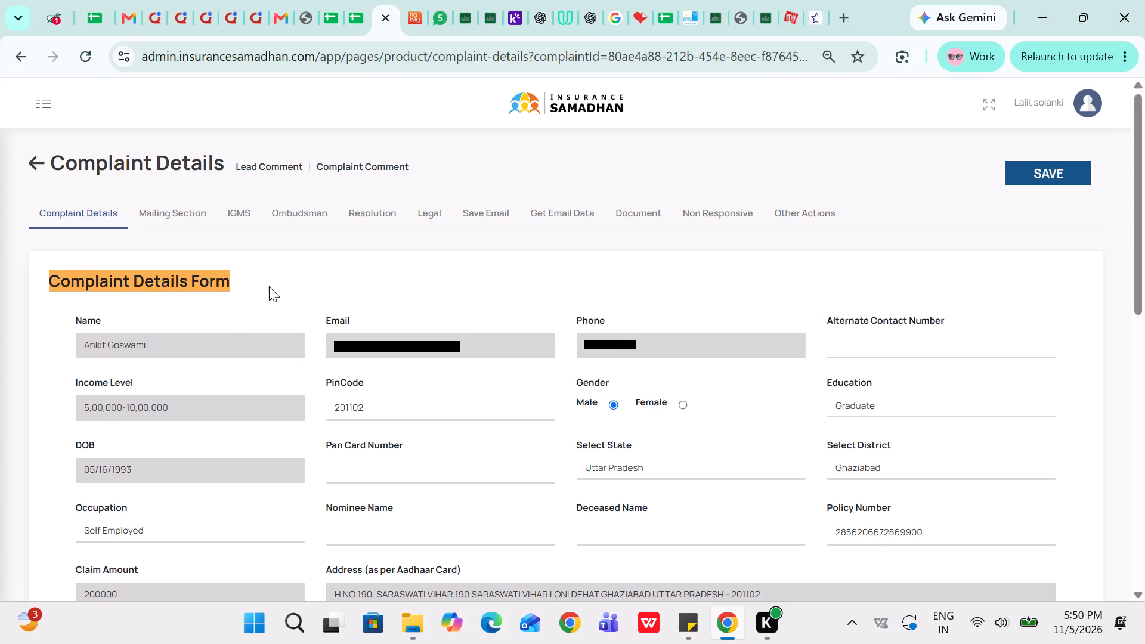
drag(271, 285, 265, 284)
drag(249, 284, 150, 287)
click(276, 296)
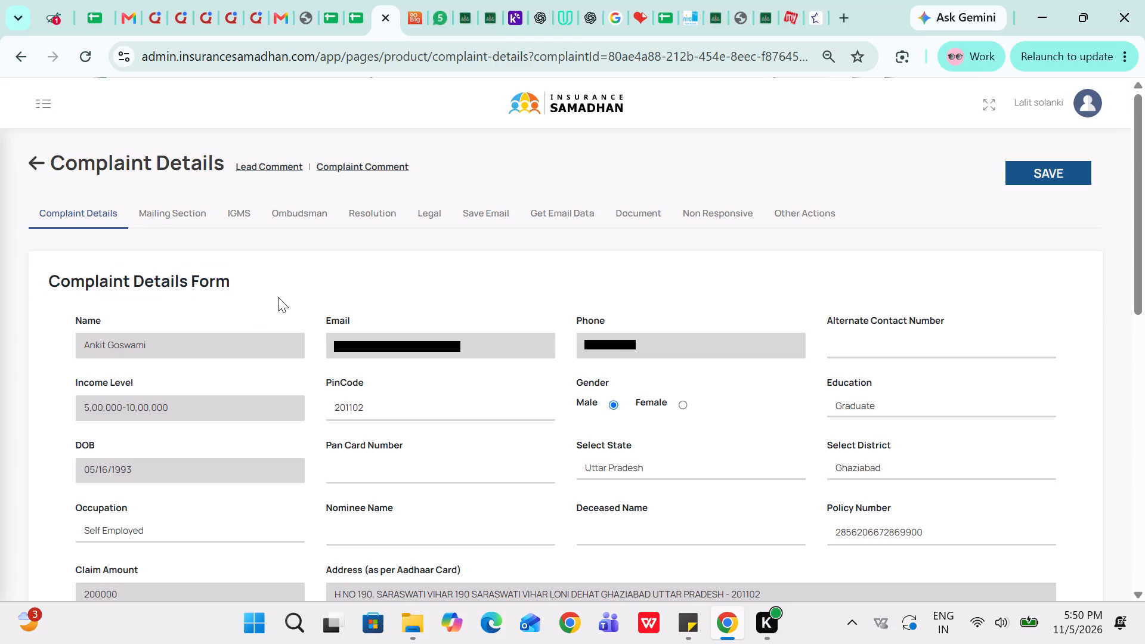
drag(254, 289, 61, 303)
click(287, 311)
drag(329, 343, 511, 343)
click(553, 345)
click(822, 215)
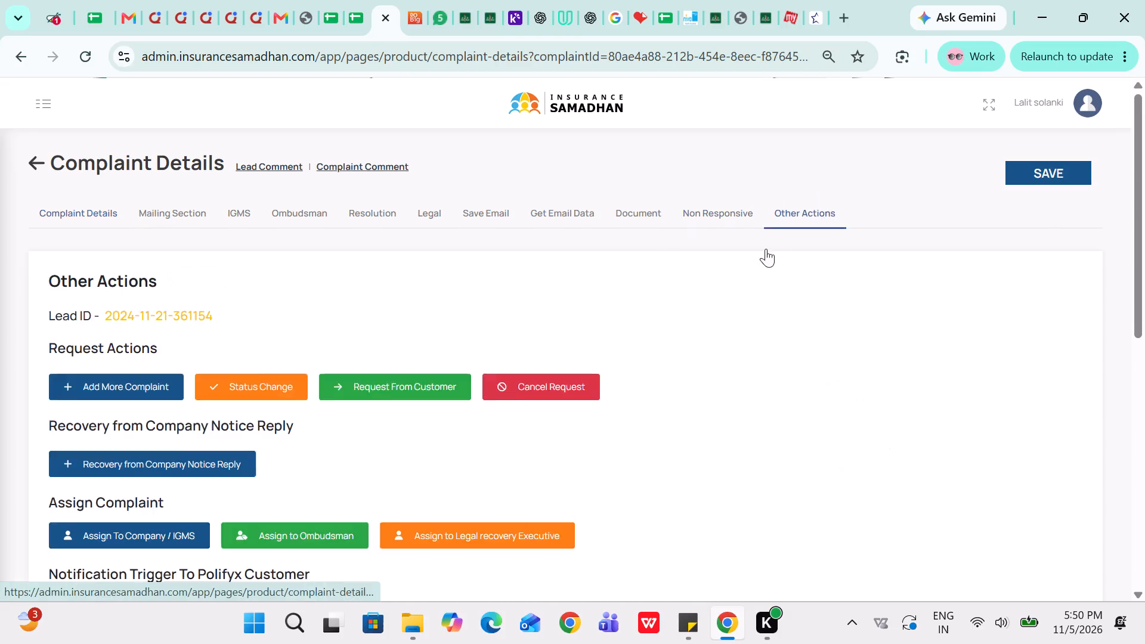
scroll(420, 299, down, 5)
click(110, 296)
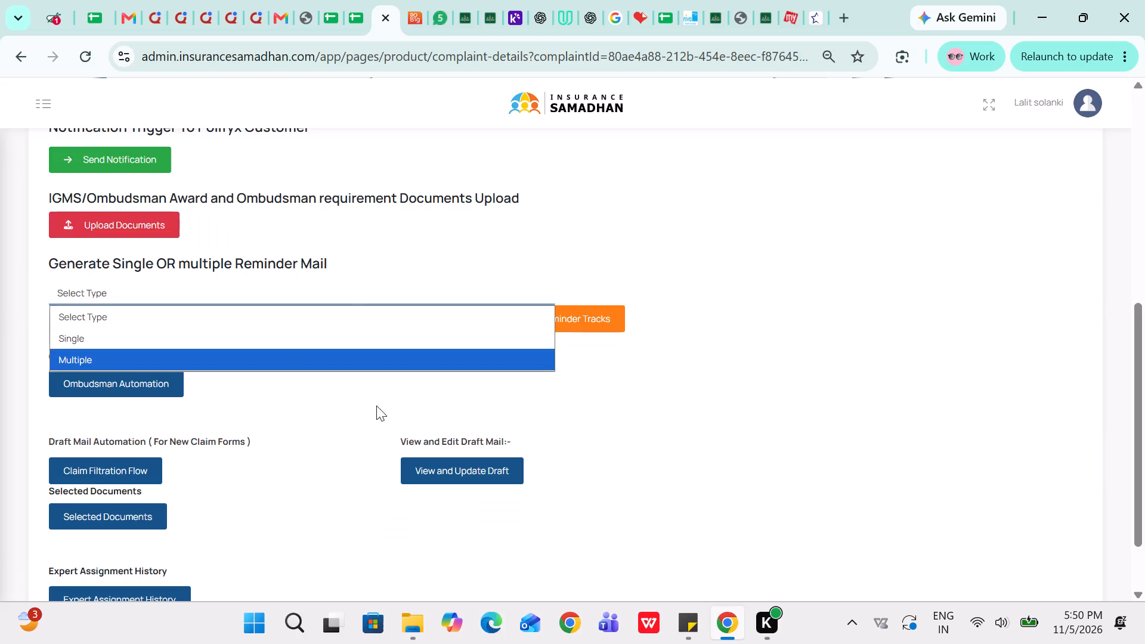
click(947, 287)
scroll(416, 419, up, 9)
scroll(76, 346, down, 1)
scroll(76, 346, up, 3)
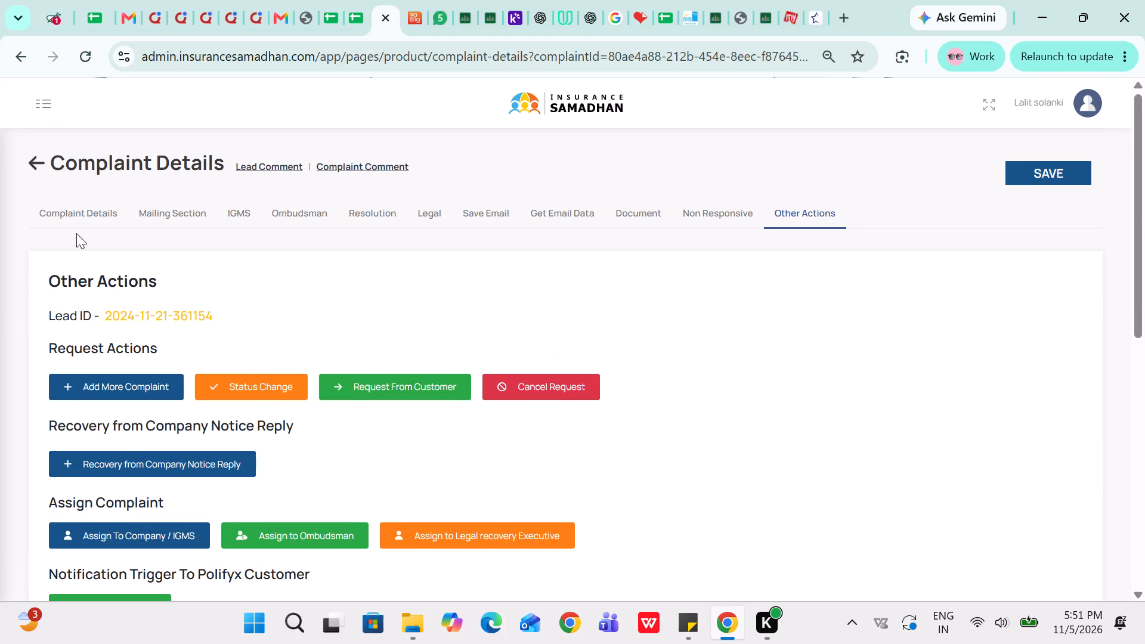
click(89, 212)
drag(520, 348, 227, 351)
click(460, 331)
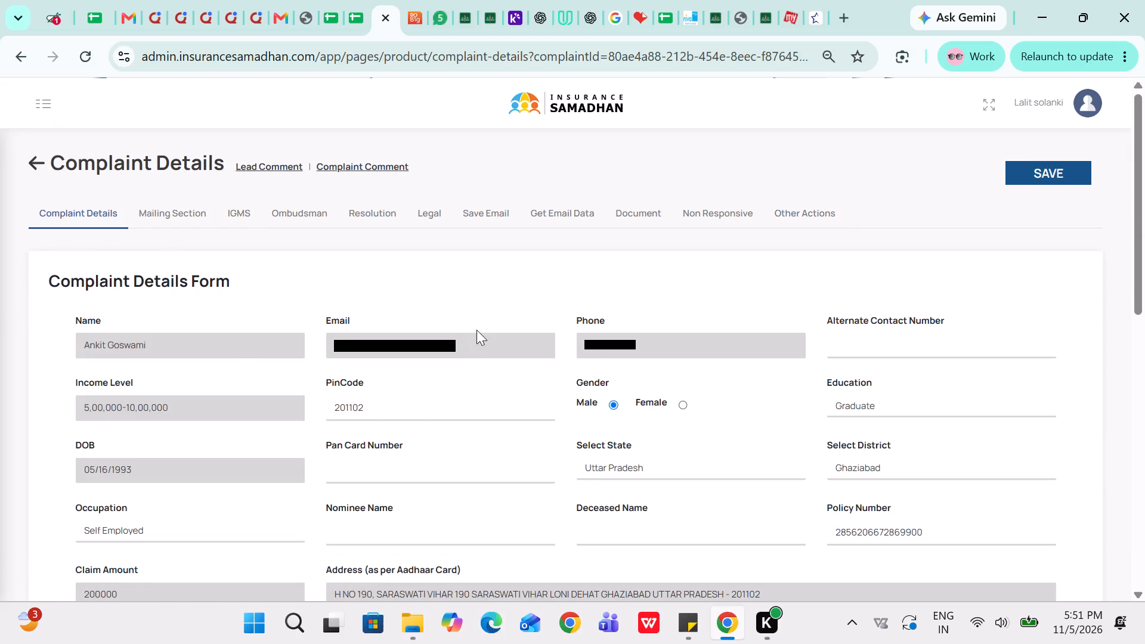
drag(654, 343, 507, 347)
Choose the Single reminder type under Other Actions, check the reference number in the Form 6A Reminder Mail, and send it to the ombudsman.
click(819, 212)
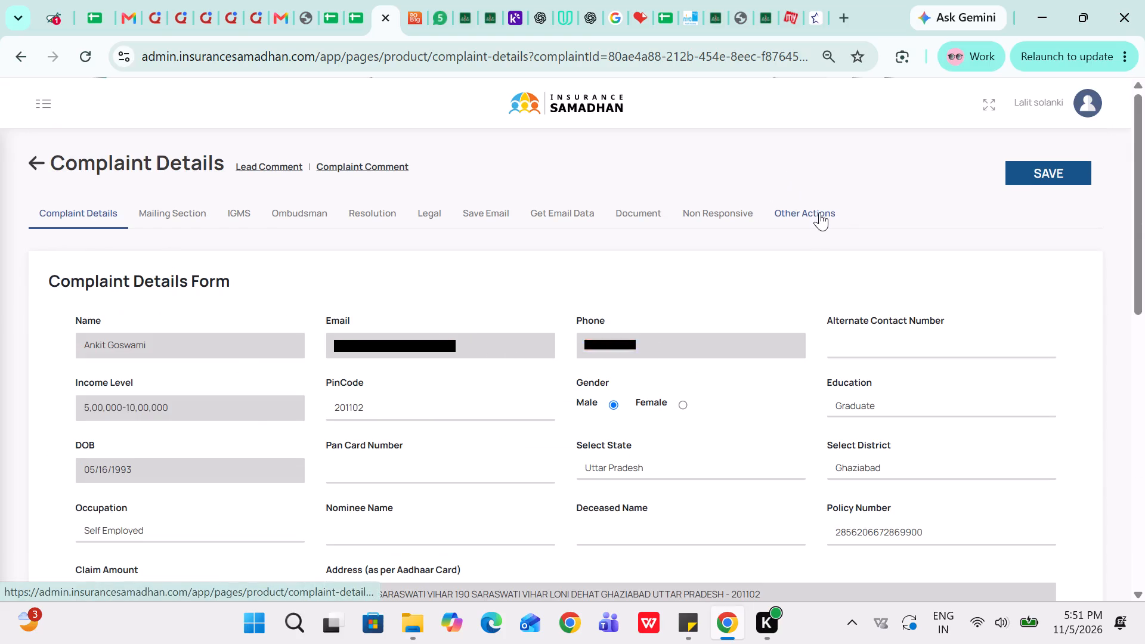
scroll(645, 262, down, 3)
click(127, 471)
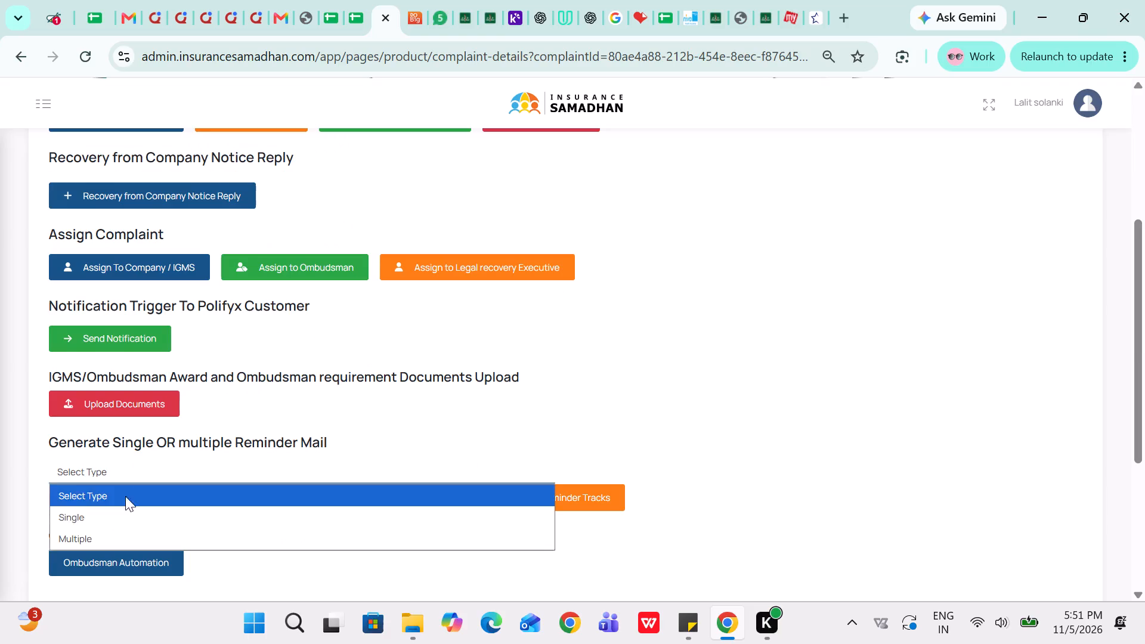
click(116, 518)
scroll(447, 360, down, 3)
click(647, 405)
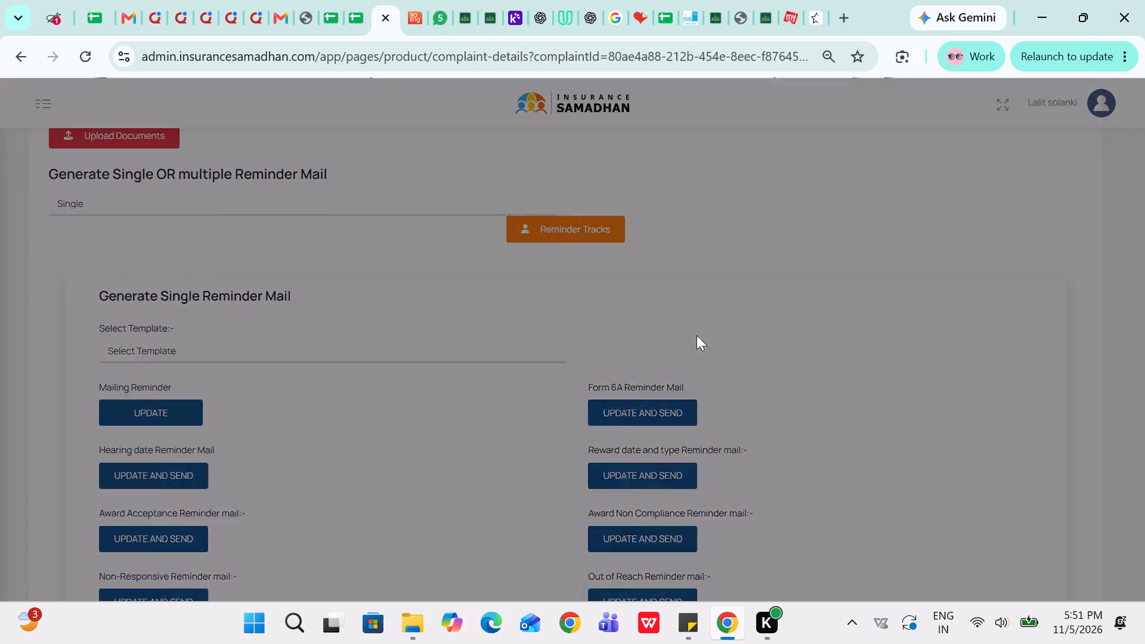
drag(715, 504, 540, 504)
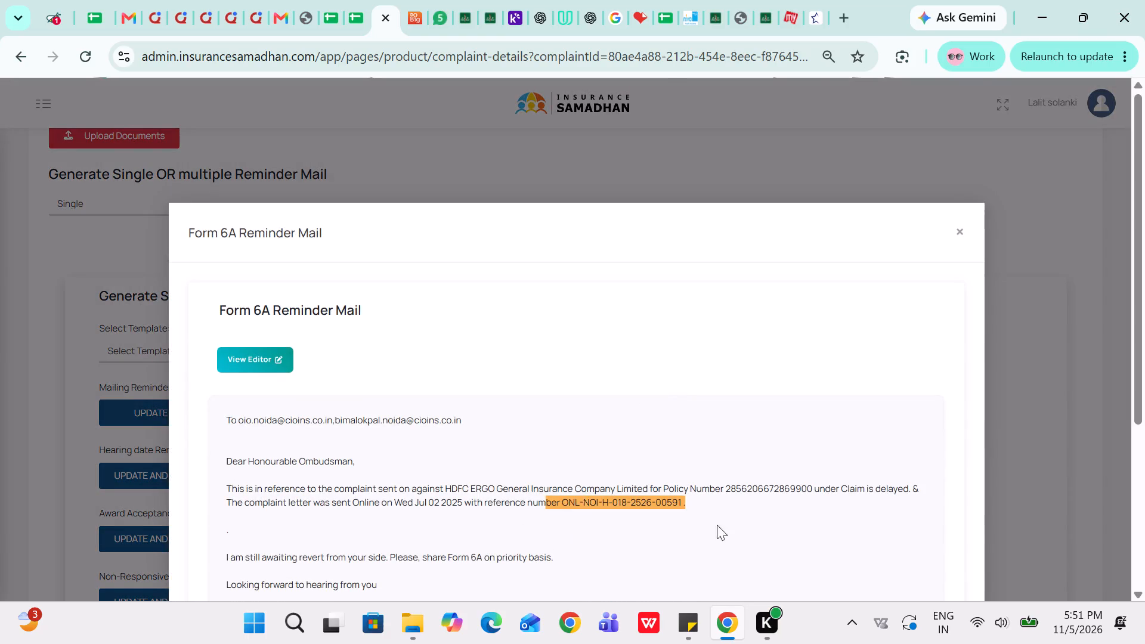
scroll(753, 445, down, 3)
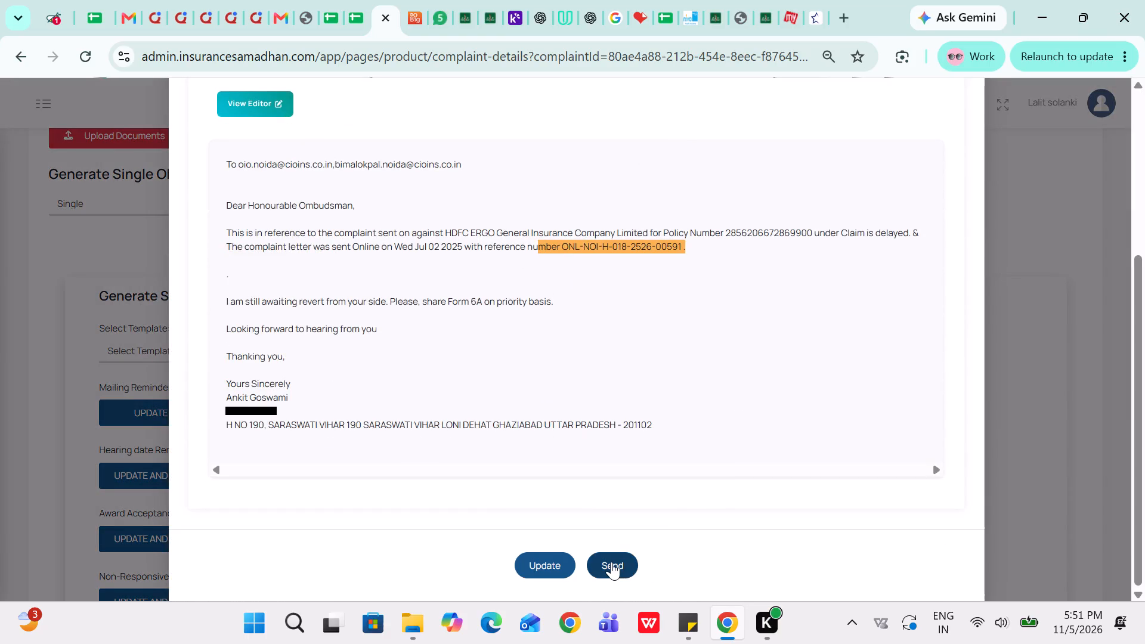
click(611, 562)
click(645, 170)
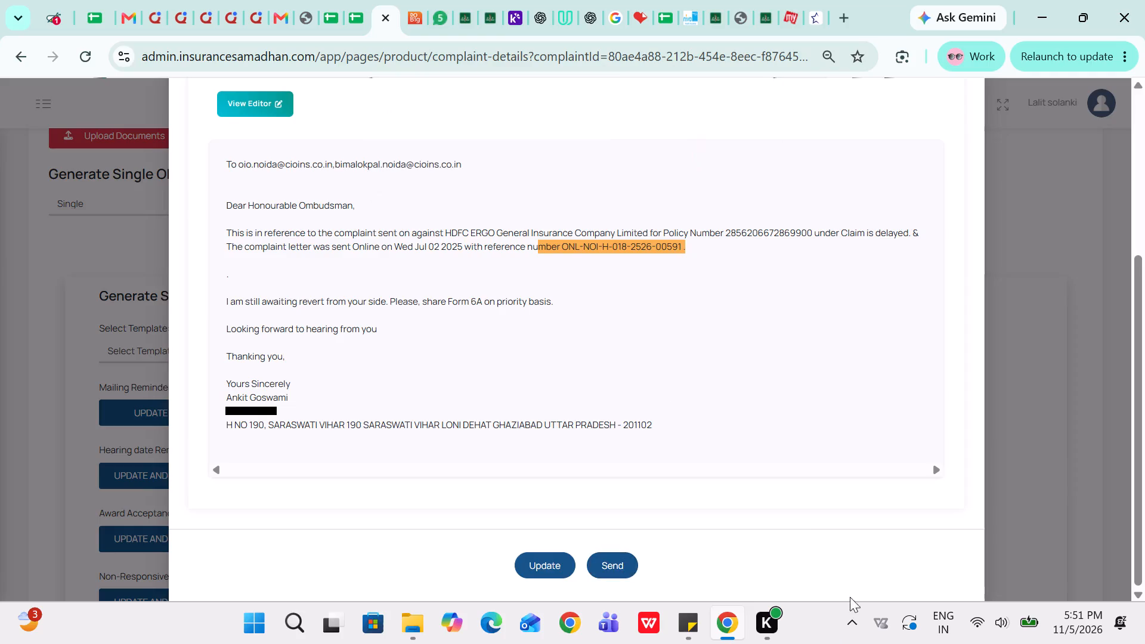
Return to the Complaint Details form and check the customer's name, registered email and phone number.
scroll(298, 297, up, 15)
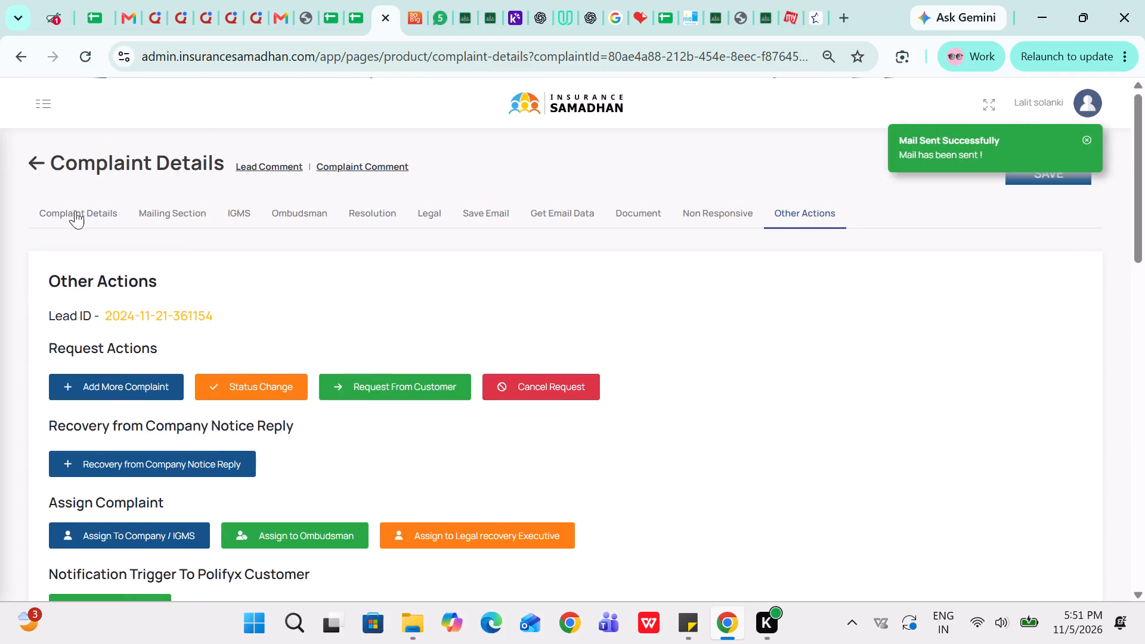
click(75, 210)
drag(508, 341, 98, 354)
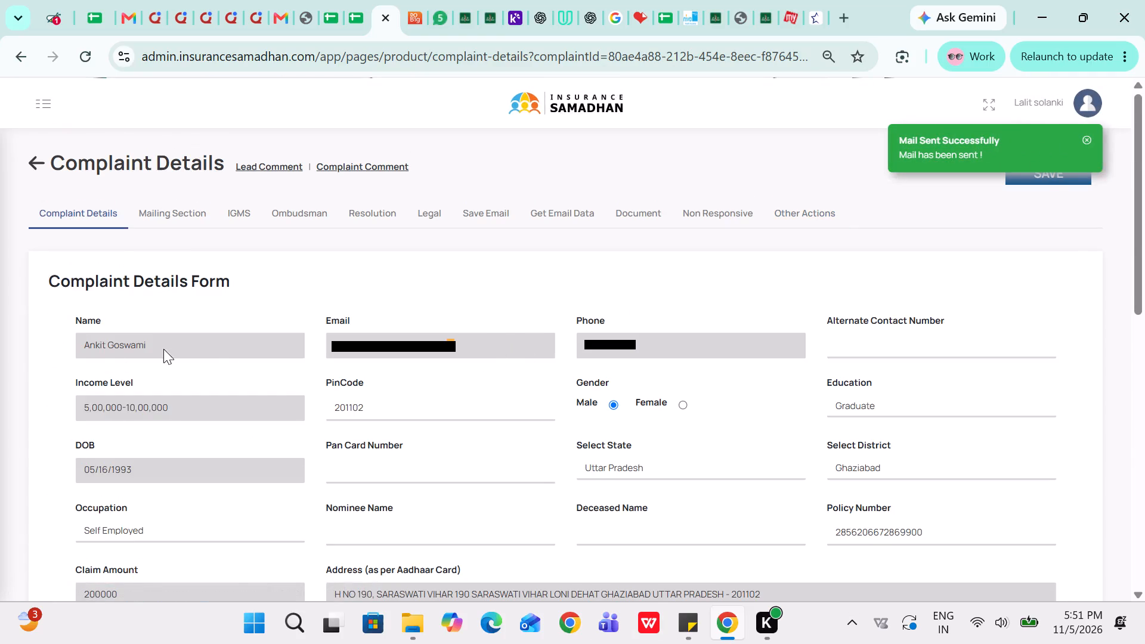
drag(214, 341, 0, 360)
click(228, 356)
drag(277, 273, 0, 270)
click(204, 292)
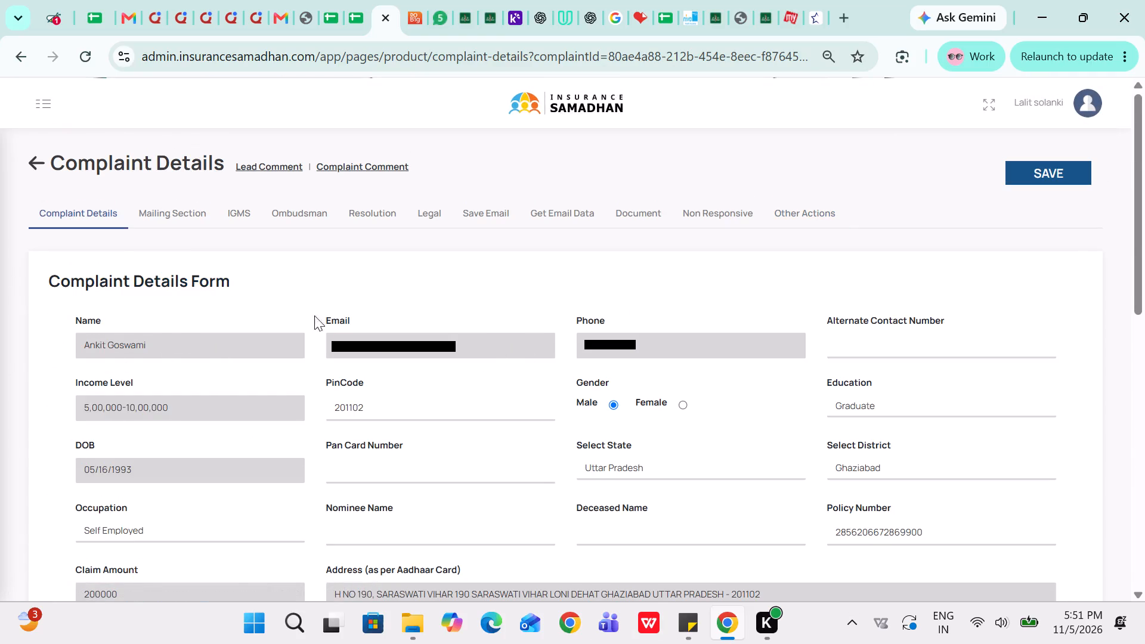
drag(544, 358, 180, 352)
click(399, 345)
drag(678, 355, 393, 363)
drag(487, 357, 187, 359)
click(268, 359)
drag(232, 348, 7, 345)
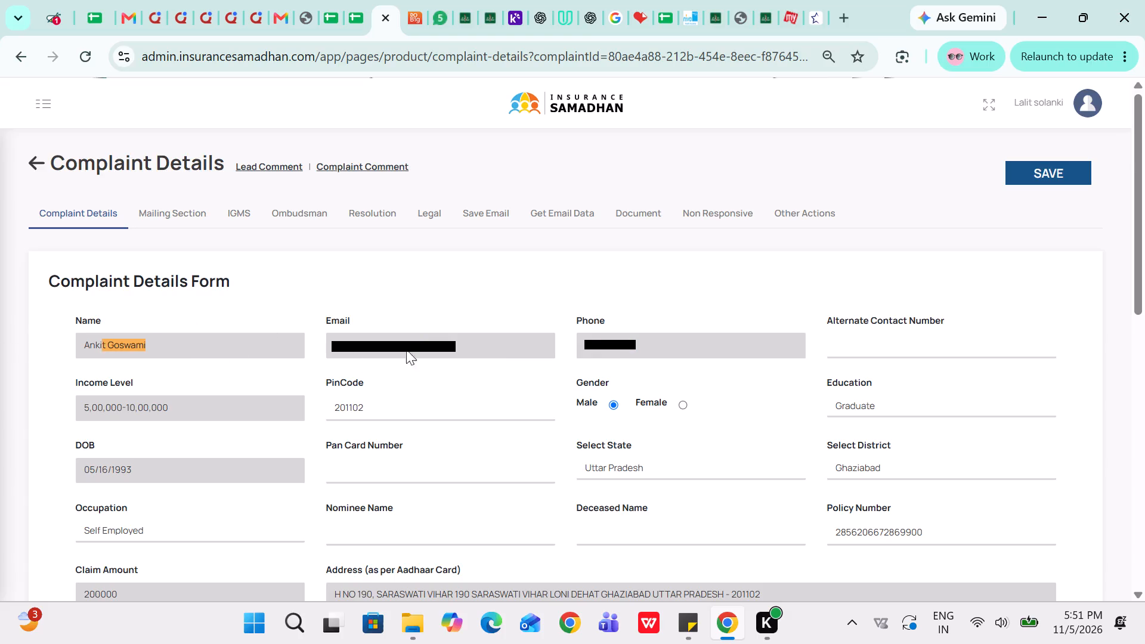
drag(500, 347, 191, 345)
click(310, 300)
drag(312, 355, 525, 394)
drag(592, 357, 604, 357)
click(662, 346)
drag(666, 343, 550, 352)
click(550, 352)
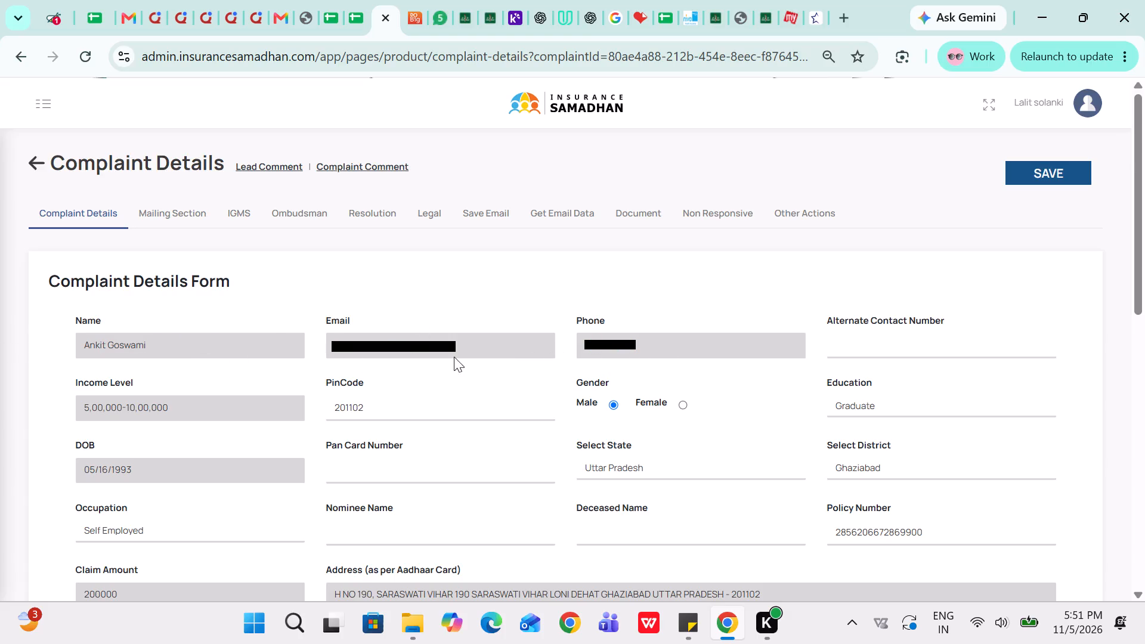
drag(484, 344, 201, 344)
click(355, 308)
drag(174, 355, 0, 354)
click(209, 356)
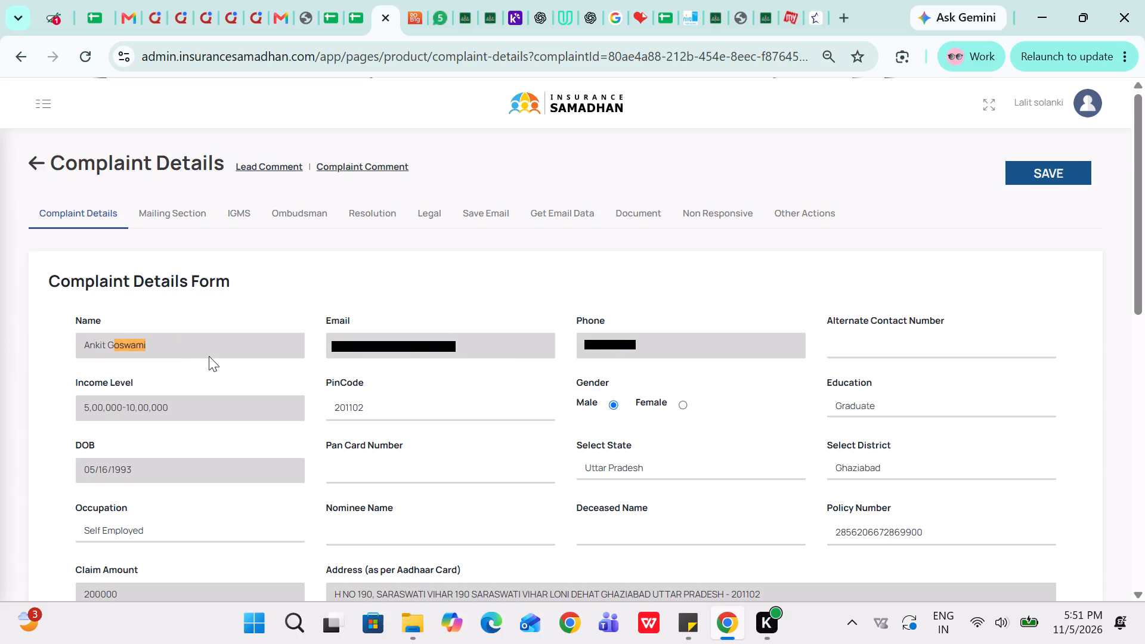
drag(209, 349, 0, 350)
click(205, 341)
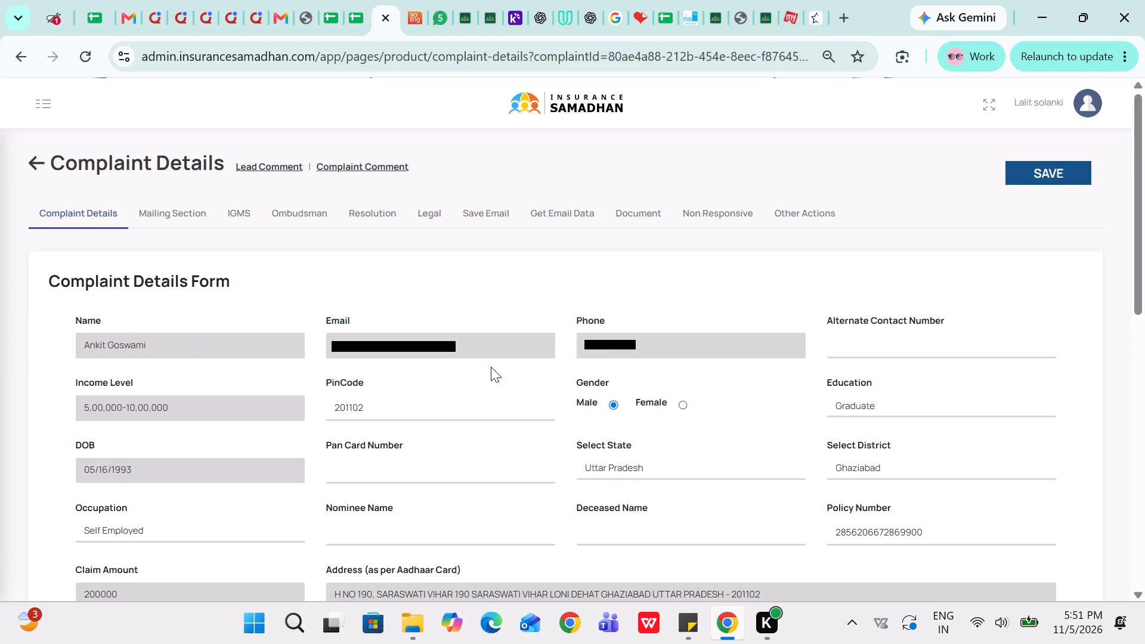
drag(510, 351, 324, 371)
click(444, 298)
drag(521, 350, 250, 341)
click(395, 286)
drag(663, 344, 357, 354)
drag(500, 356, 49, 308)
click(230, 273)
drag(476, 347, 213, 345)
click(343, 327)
Open the complaint's comment log from the complaint record.
click(376, 173)
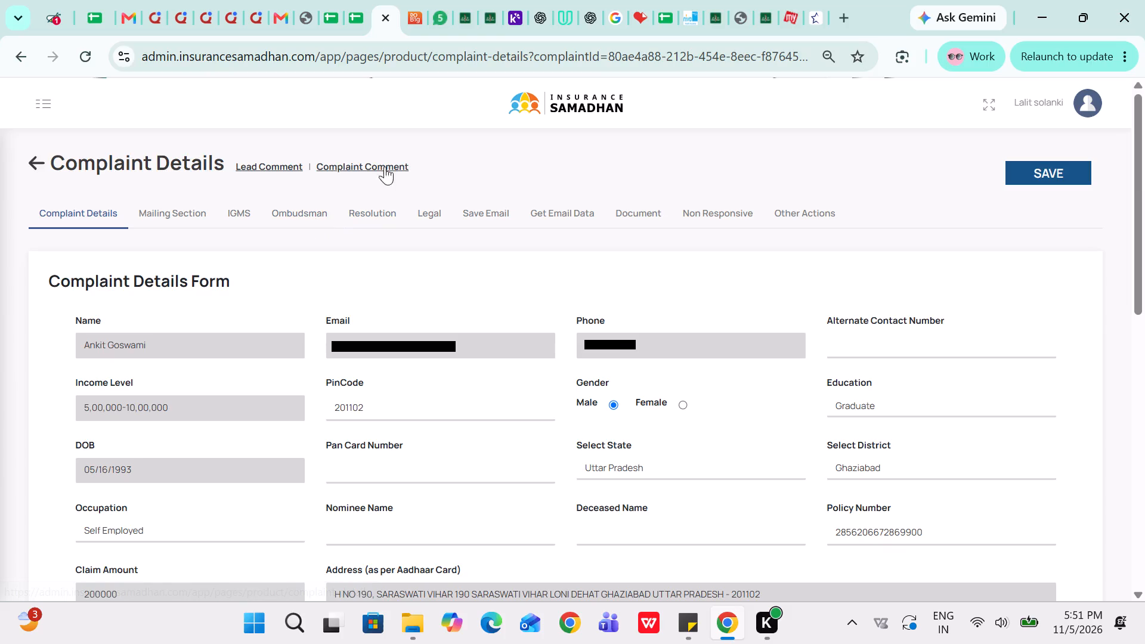
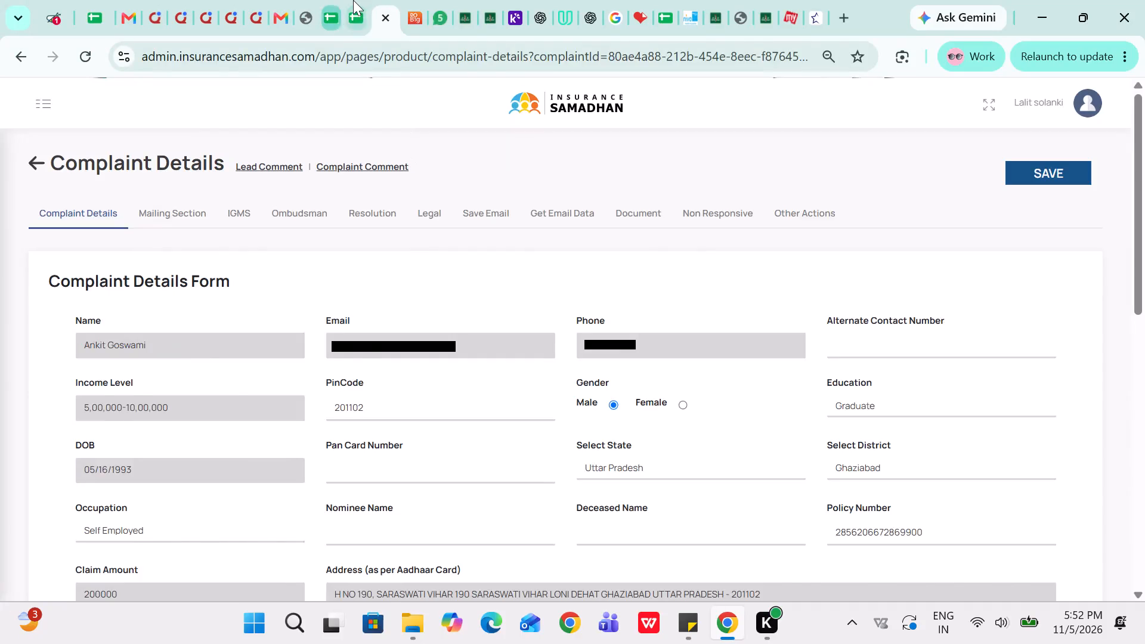
Mark the row 44 missed call as Connected in the 05 nov miss call sheet.
click(353, 0)
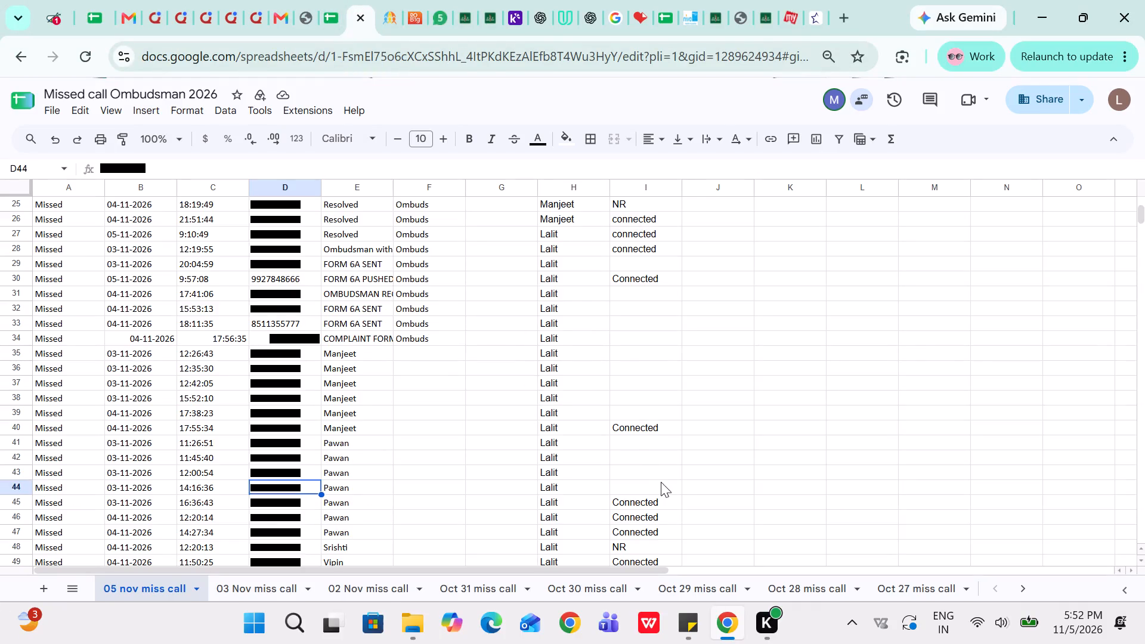
click(666, 487)
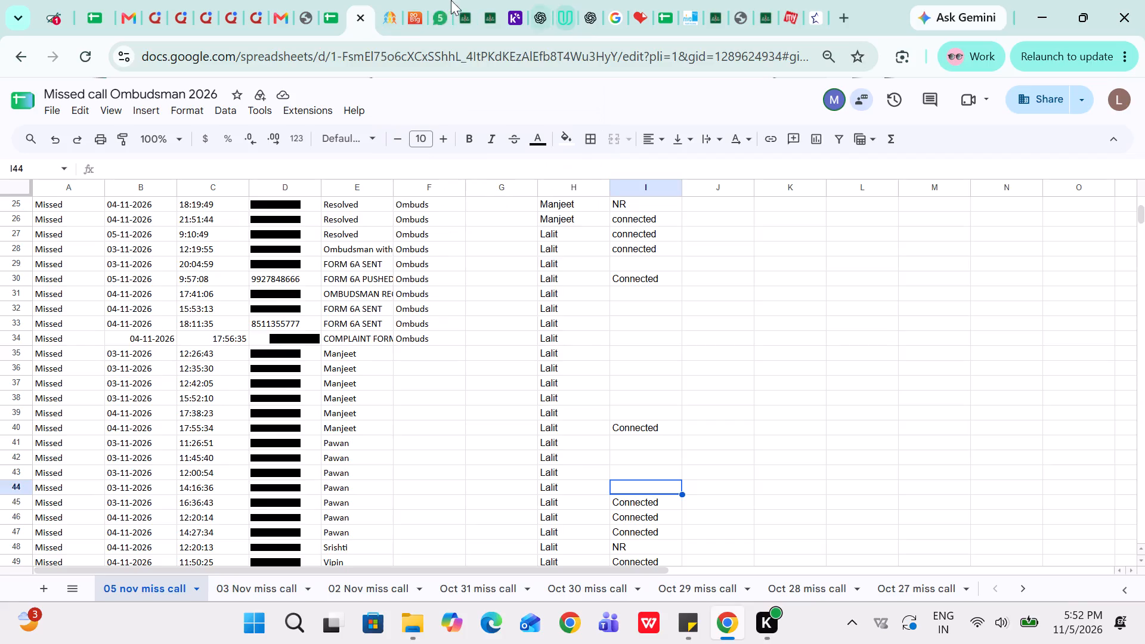
click(396, 0)
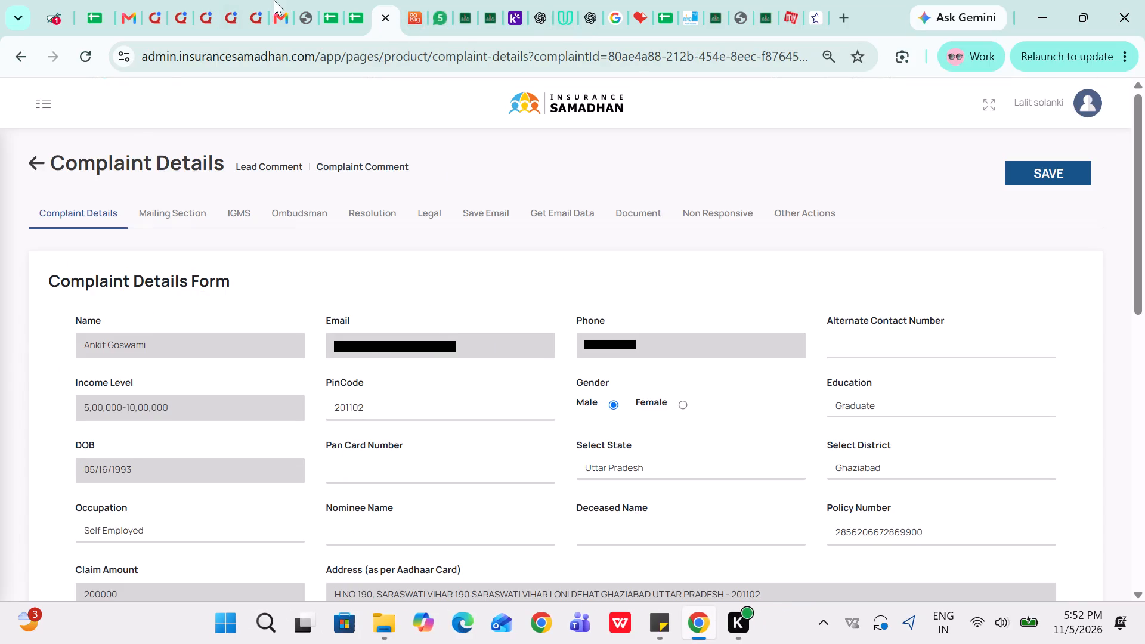
click(355, 0)
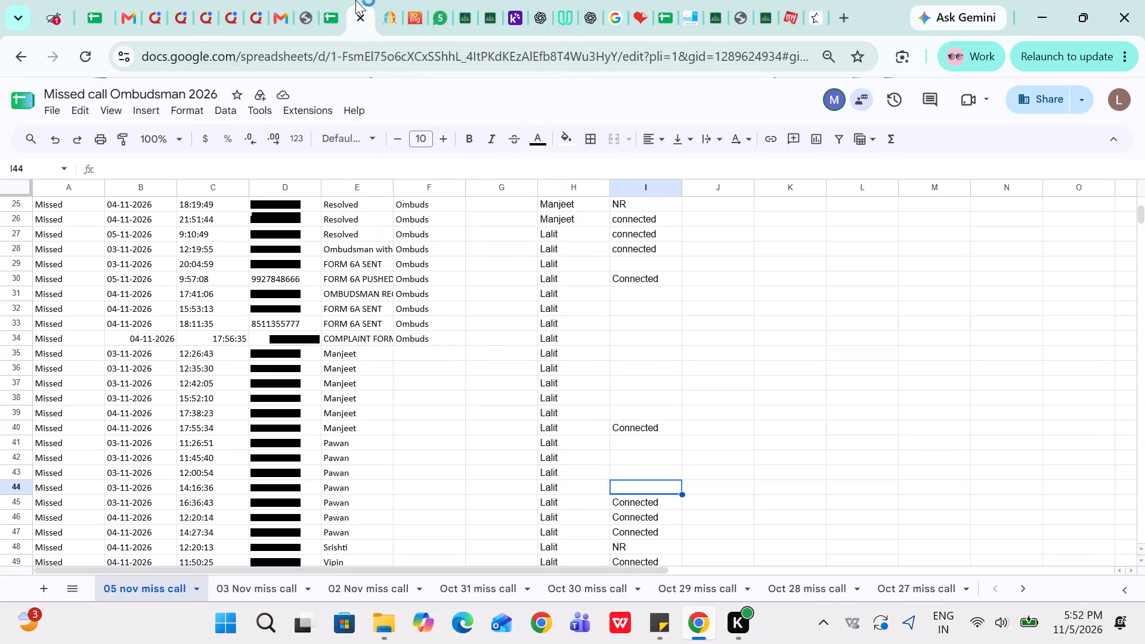
text(Connected)
Copy the caller's phone number from the missed call in row 43.
key(Up)
key(Left)
key(Left)
key(Left)
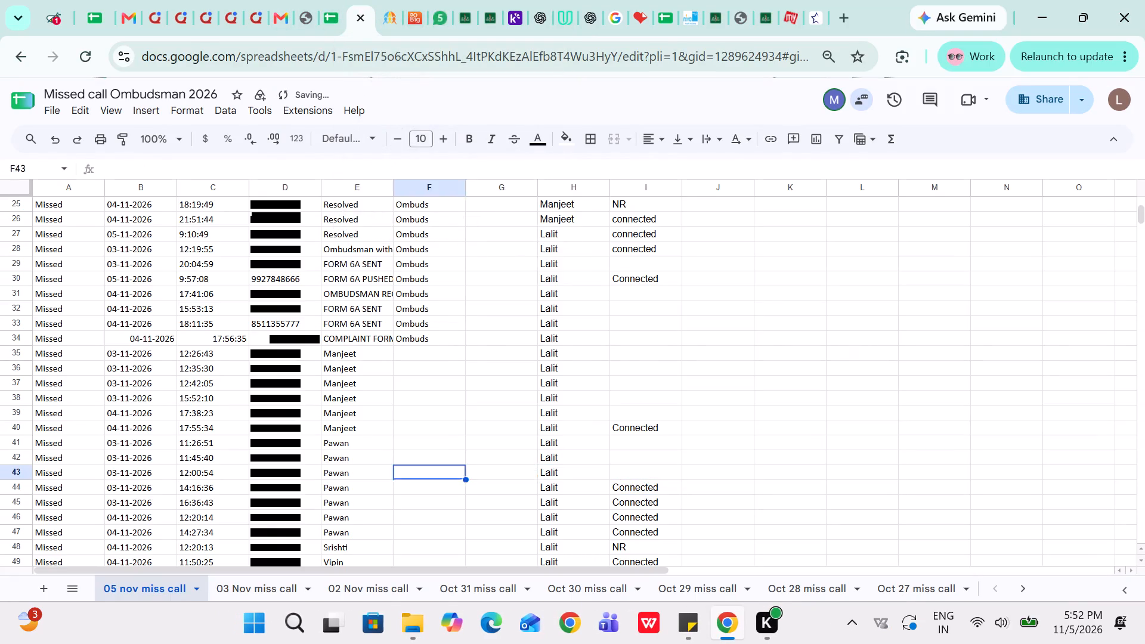
key(Left)
key(Left)
key(ctrl+c)
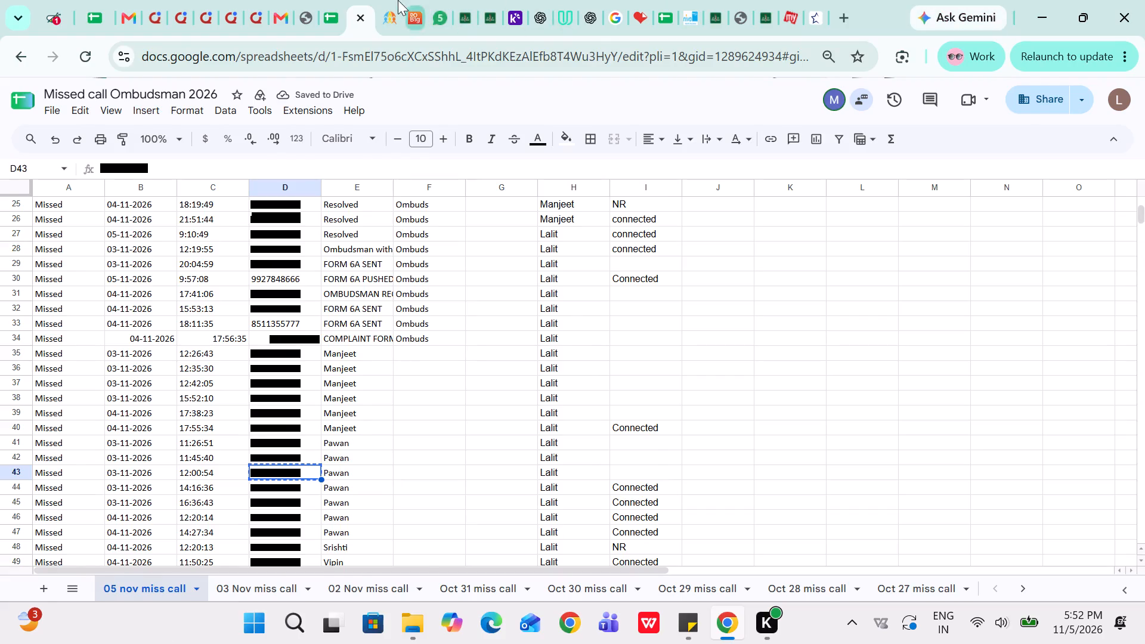
Add the comment "6a reminder shared // Cx will visit omb. office for update." to the open complaint's communication log.
click(397, 0)
click(386, 162)
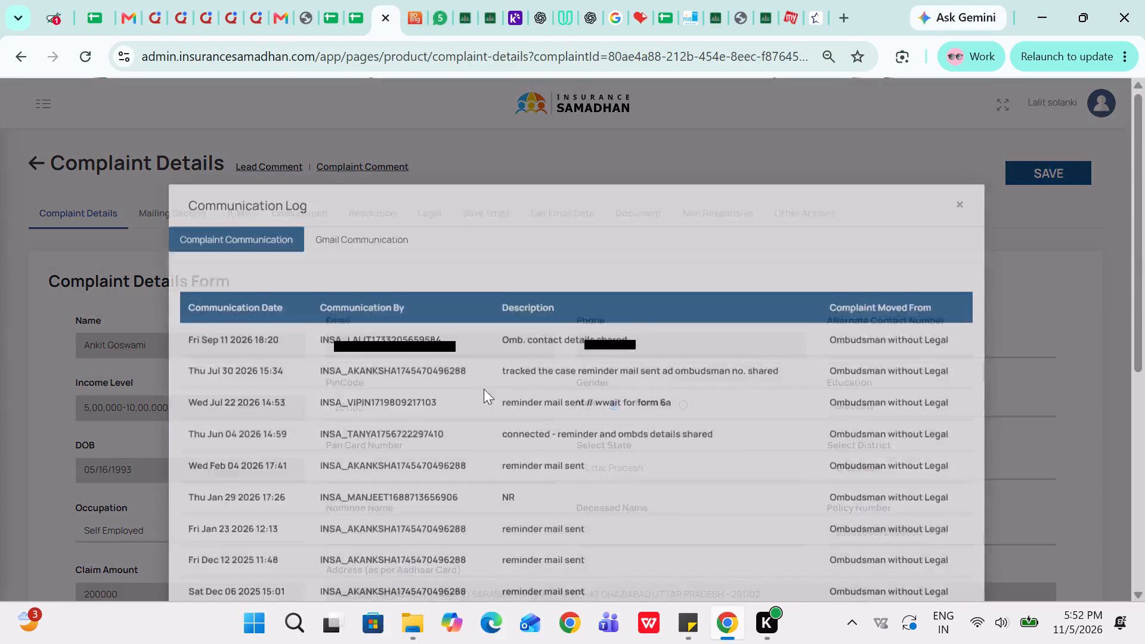
scroll(545, 385, down, 10)
click(633, 564)
drag(613, 371, 615, 380)
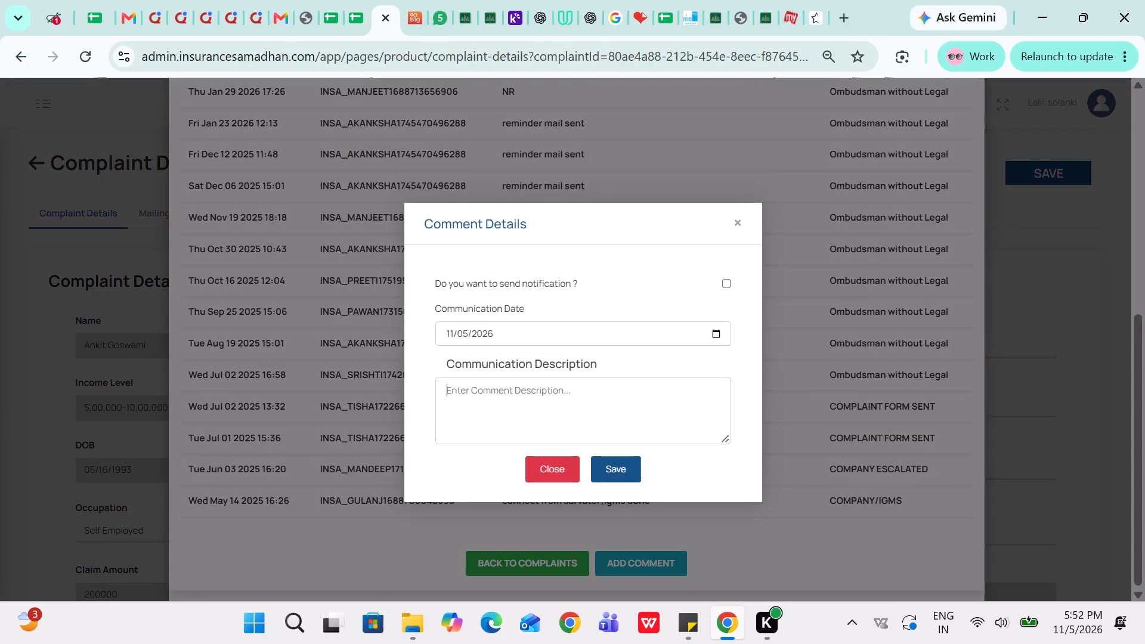
text(6)
key(space)
key(BackSpace)
text(a reminder shared // Cx will visit omb. offo)
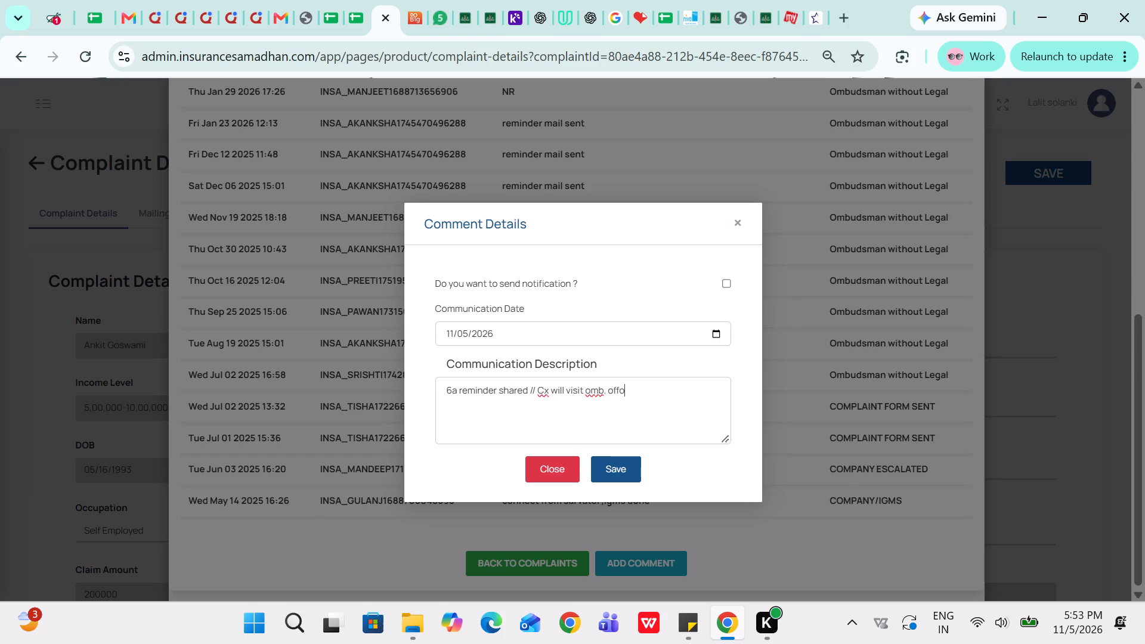
key(BackSpace)
text(ice ofr u)
key(BackSpace)
key(BackSpace)
key(BackSpace)
key(BackSpace)
key(BackSpace)
key(o)
key(BackSpace)
text(for updae)
key(BackSpace)
text(te.)
click(620, 465)
Return to the All Complaints list and search it for the copied phone number.
click(63, 217)
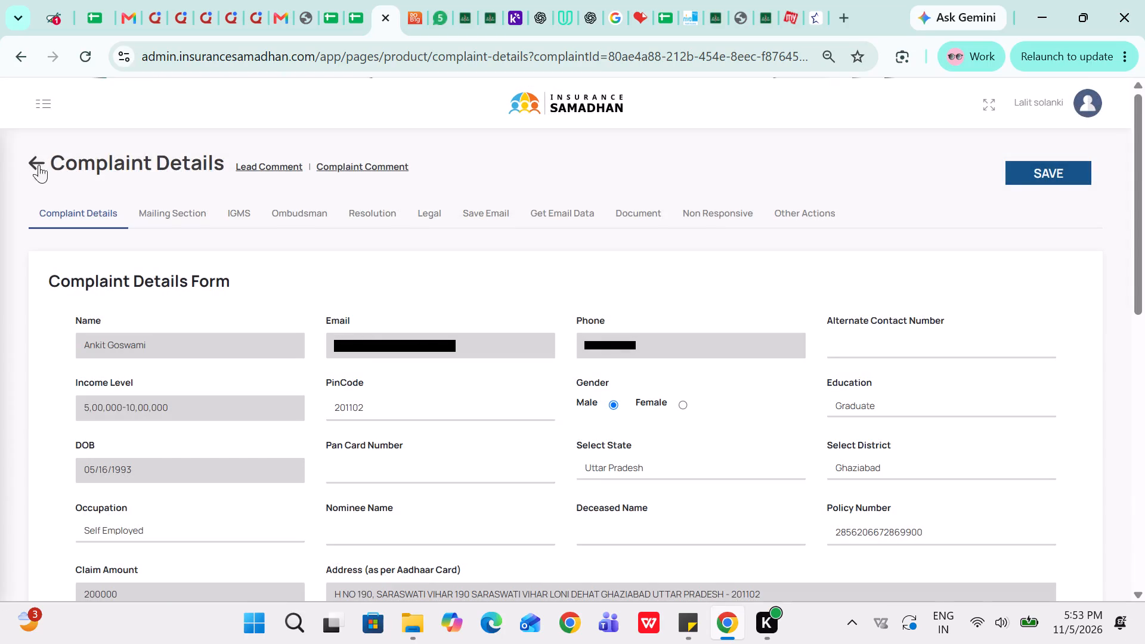
click(52, 154)
click(39, 175)
click(39, 166)
drag(138, 261, 0, 326)
key(ctrl+v)
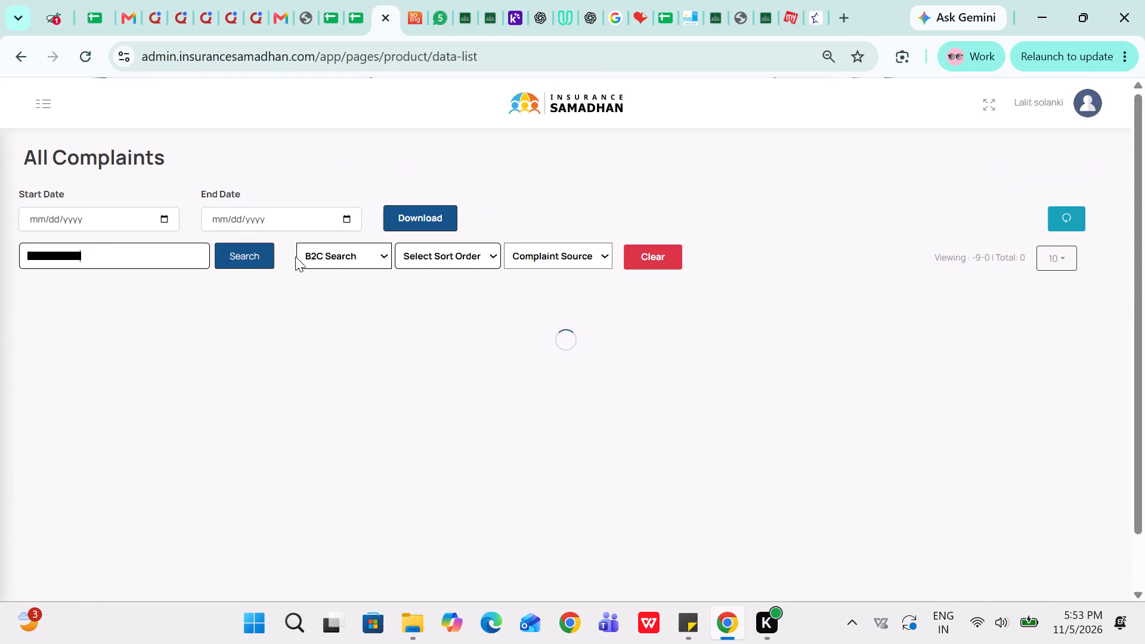
click(262, 280)
click(269, 259)
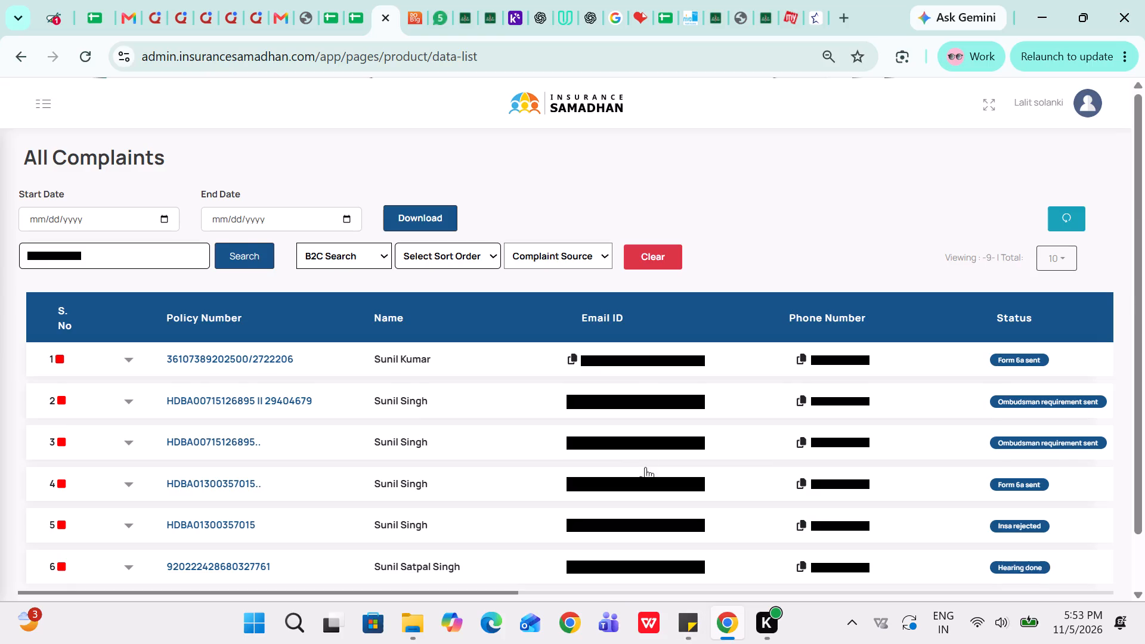
scroll(800, 388, down, 12)
Review the communication log of the second complaint in the results, with status Ombudsman requirement sent.
click(780, 328)
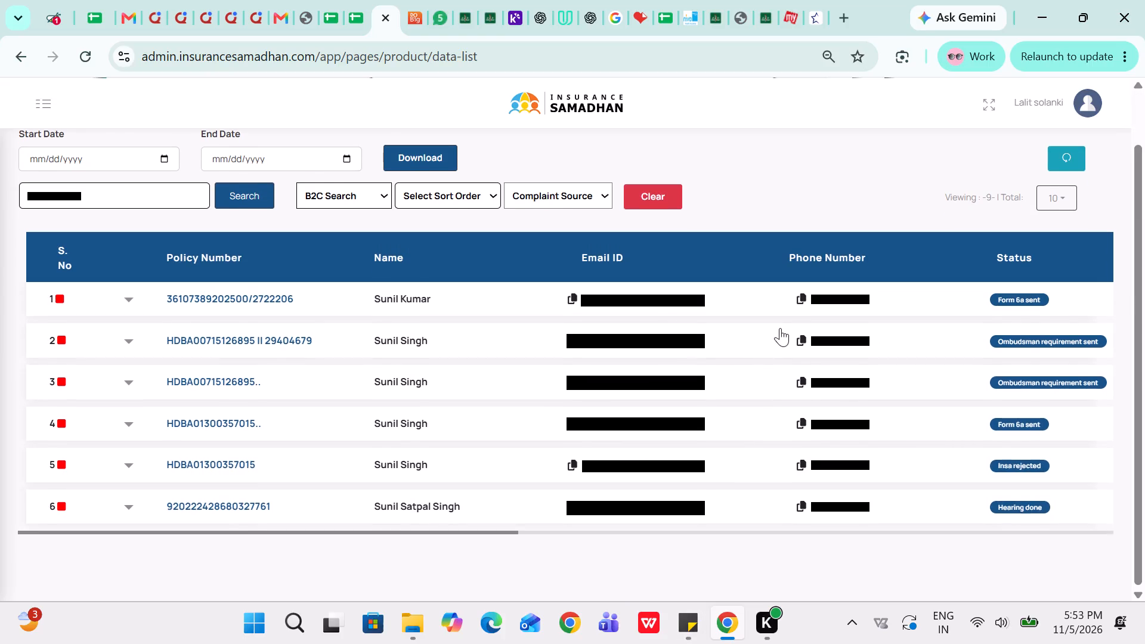
click(821, 385)
drag(583, 357, 386, 382)
click(564, 381)
click(608, 127)
click(765, 333)
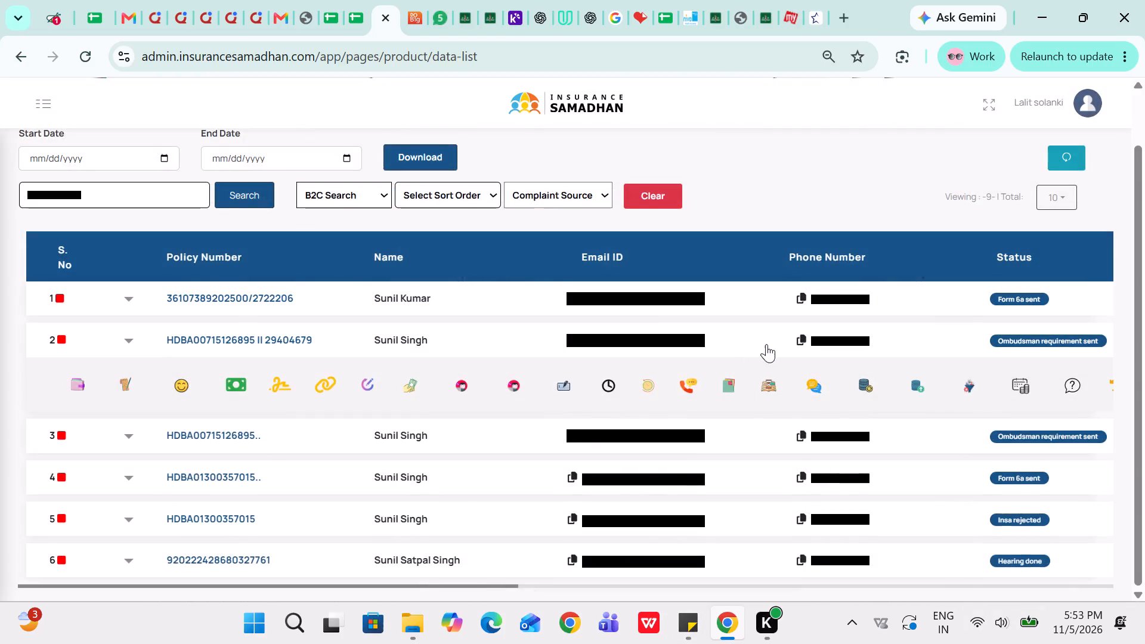
click(776, 338)
click(807, 379)
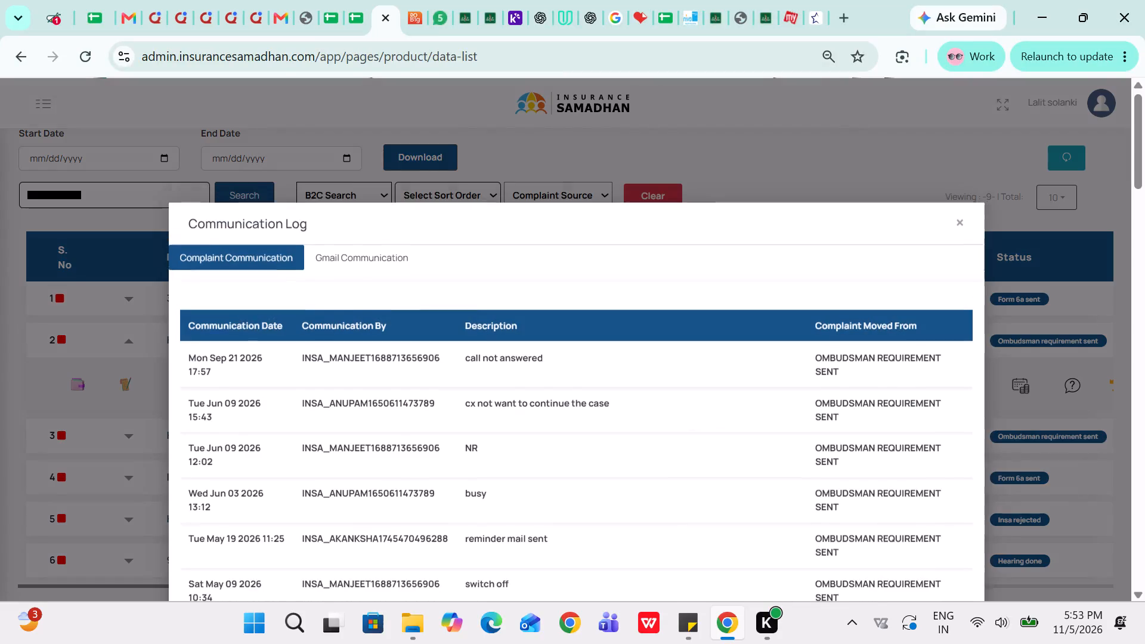
drag(683, 413, 493, 414)
click(629, 417)
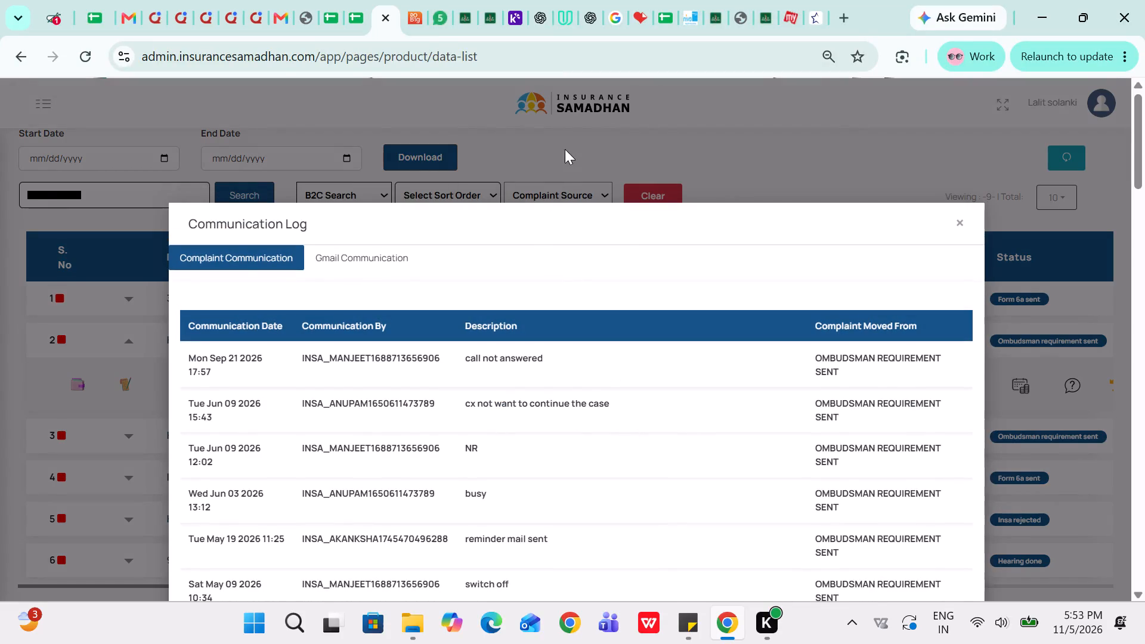
click(648, 163)
Check the status history and communication log of the first complaint in the results.
click(751, 344)
click(768, 270)
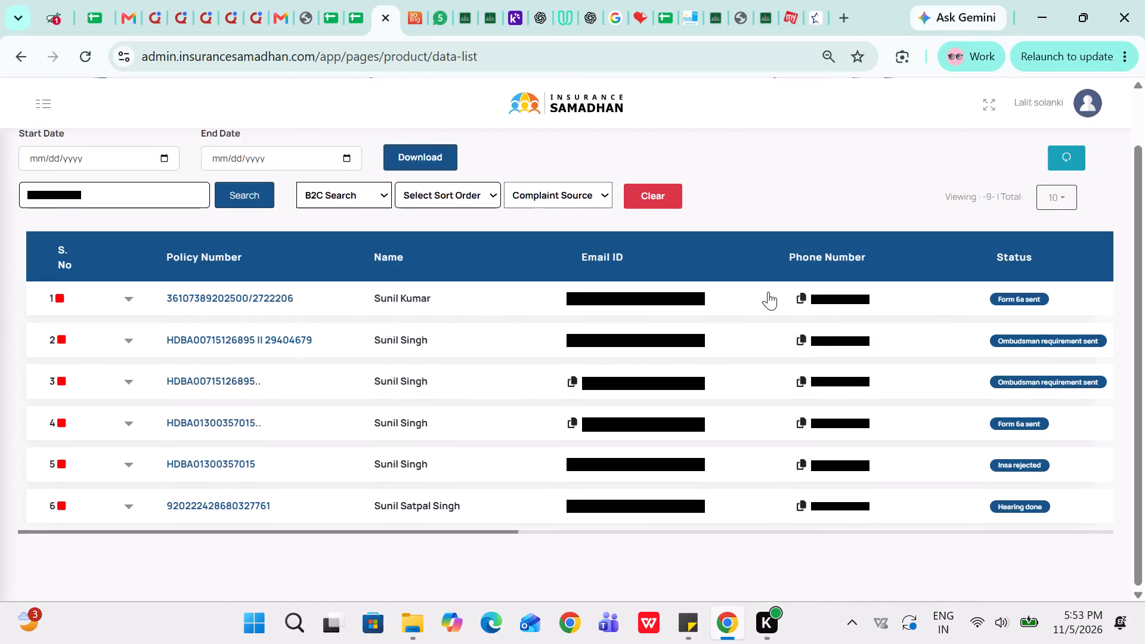
click(768, 292)
click(650, 347)
scroll(681, 356, down, 16)
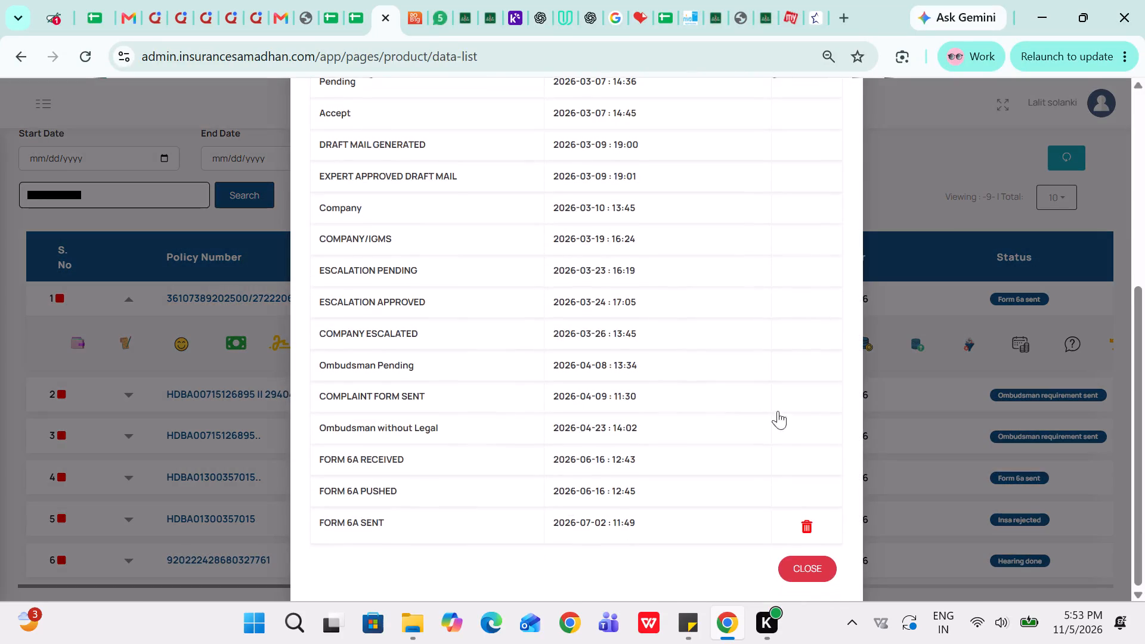
double_click(988, 456)
click(828, 349)
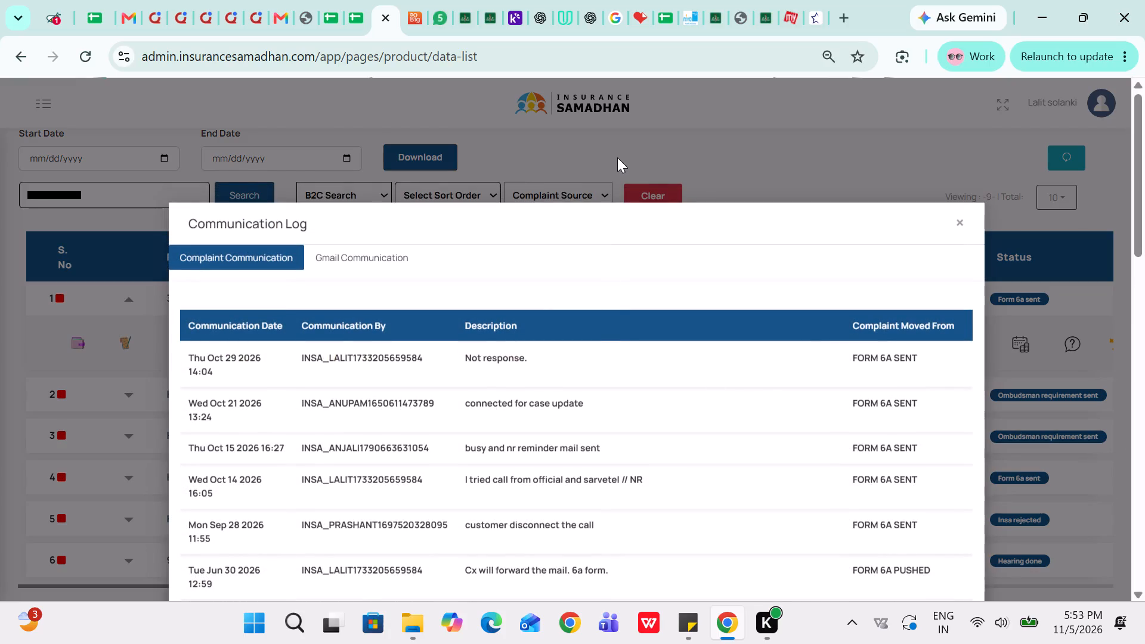
click(617, 157)
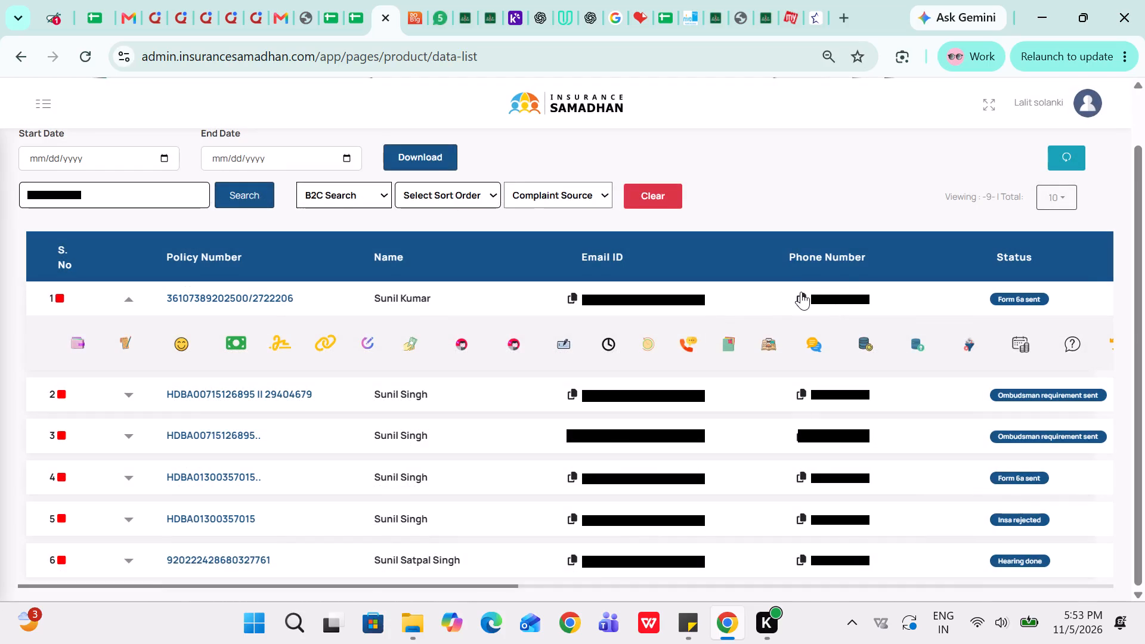
Copy the first complaint's phone number and call the customer through the Smartflo dialer.
click(803, 295)
click(422, 0)
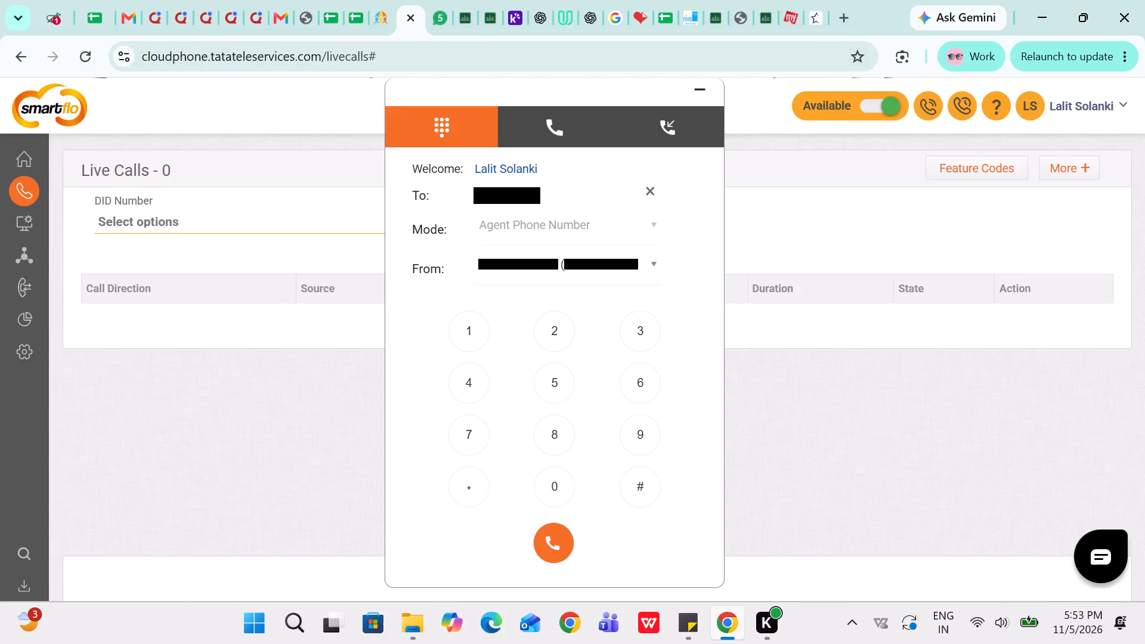
double_click(498, 187)
key(ctrl+v)
click(559, 551)
click(822, 448)
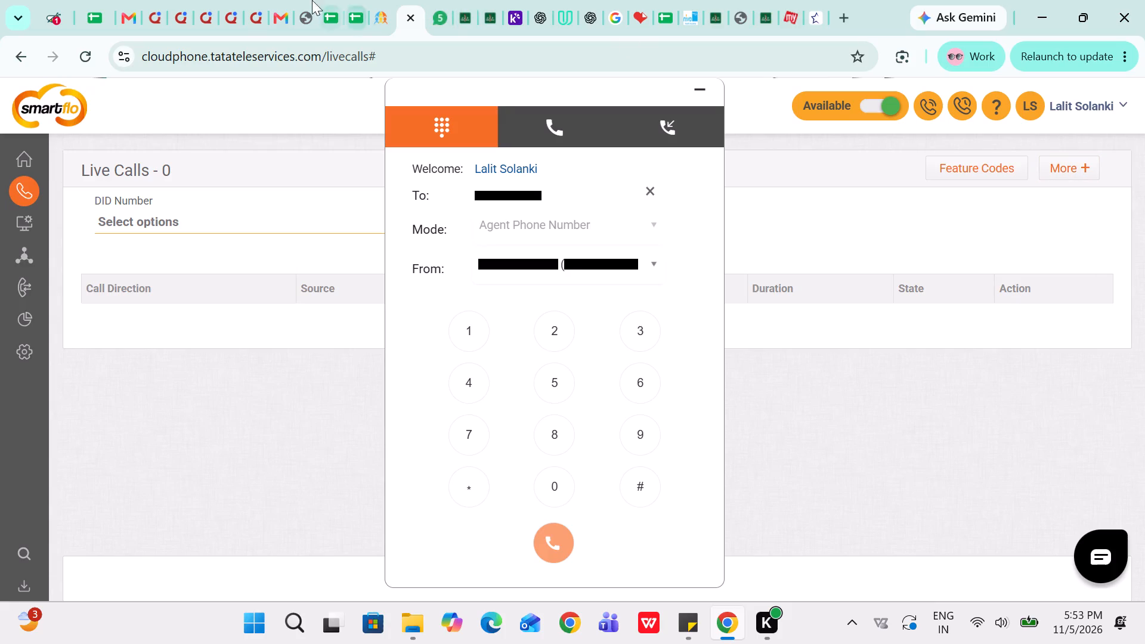
Switch to the Honeygain dashboard, reload it and check the balance overview.
click(59, 0)
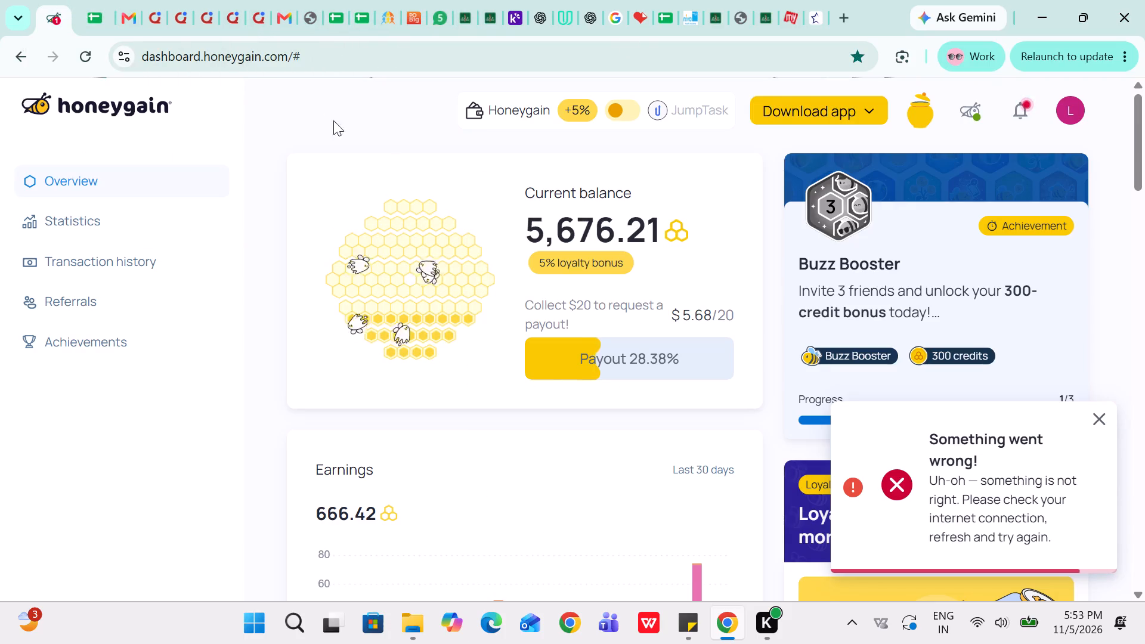
click(1094, 422)
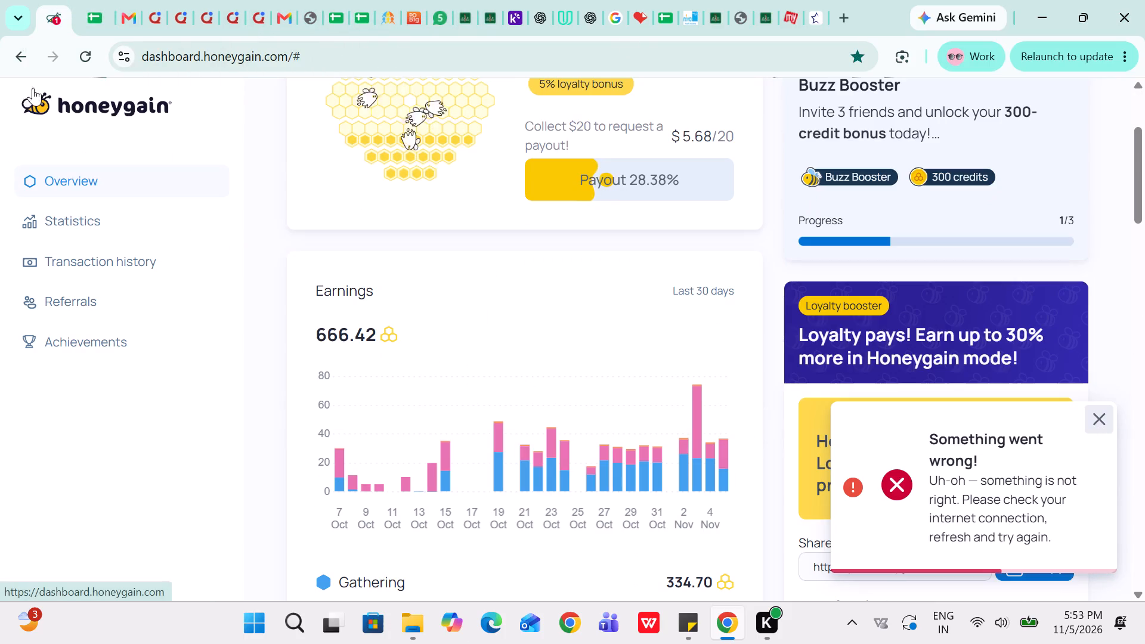
click(79, 54)
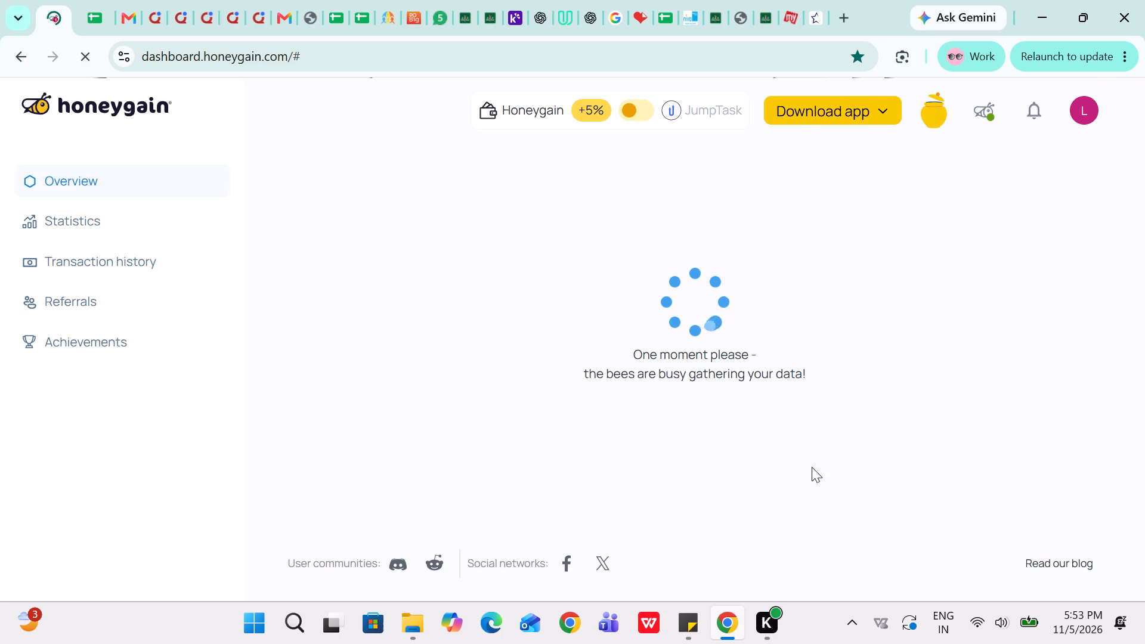
scroll(509, 314, up, 7)
scroll(593, 346, up, 5)
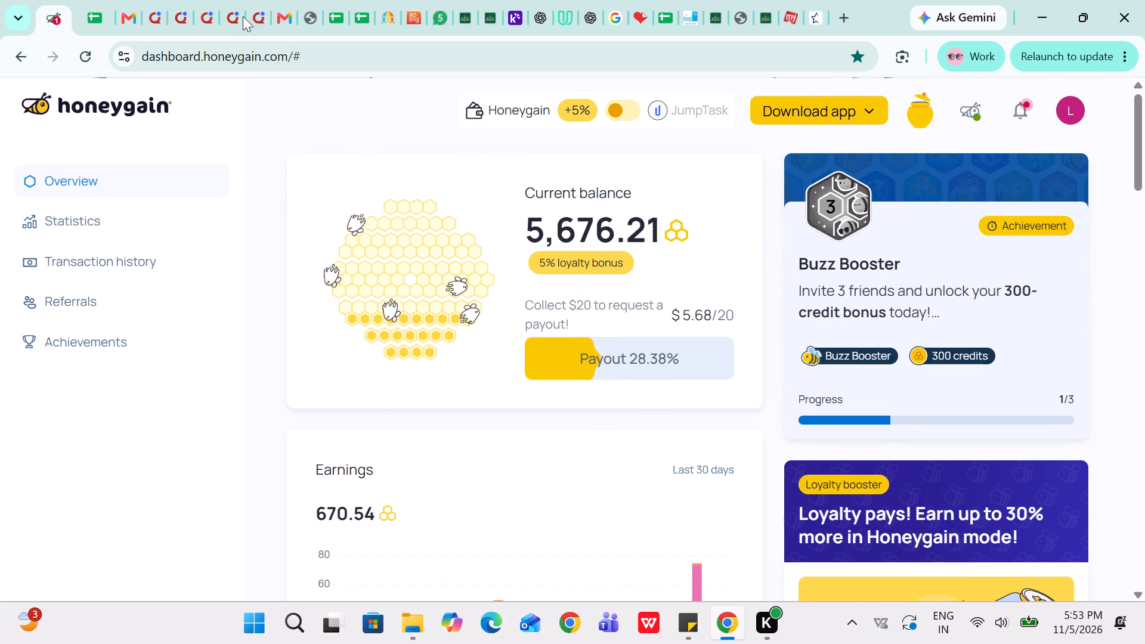
Return to the complaint search results and look at the hearing date and insurance company columns.
click(92, 0)
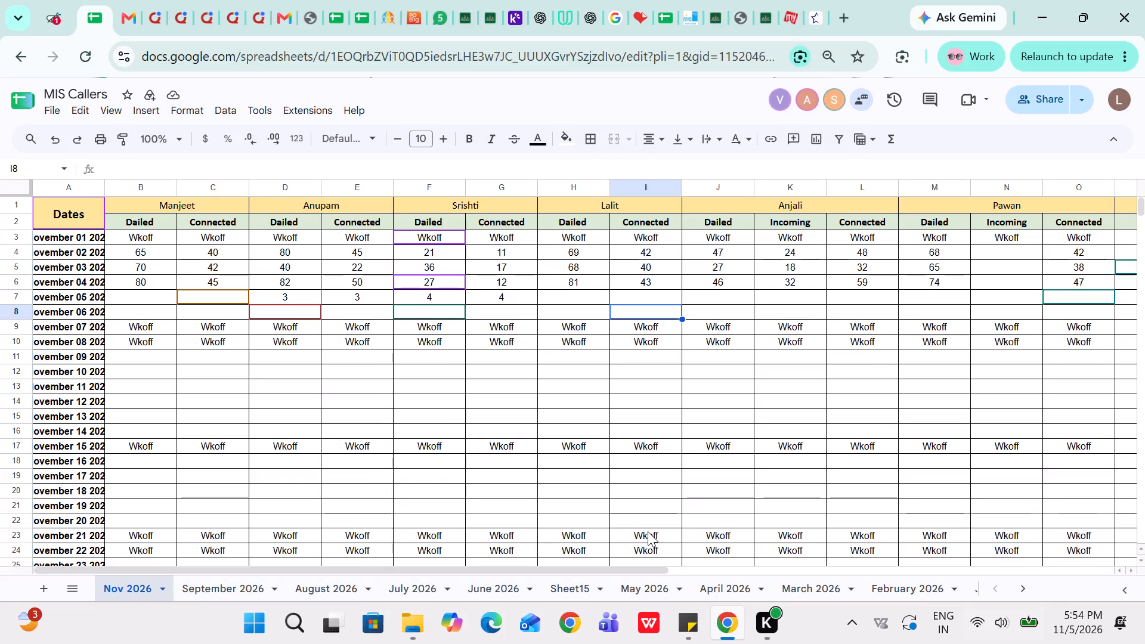
click(385, 0)
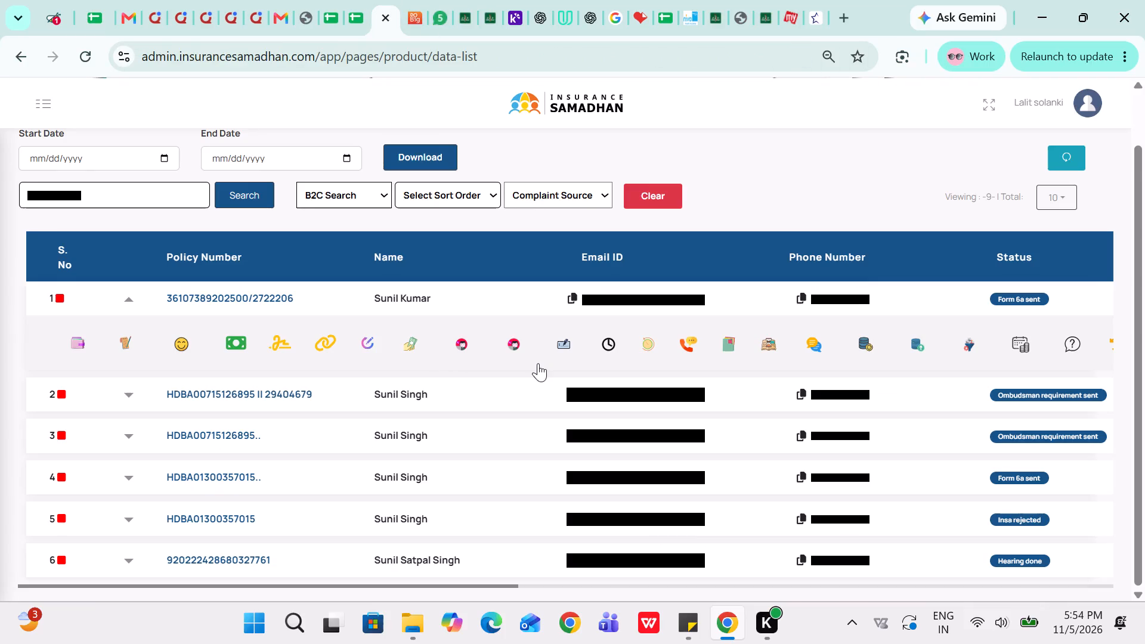
scroll(920, 503, down, 9)
scroll(989, 478, left, 2)
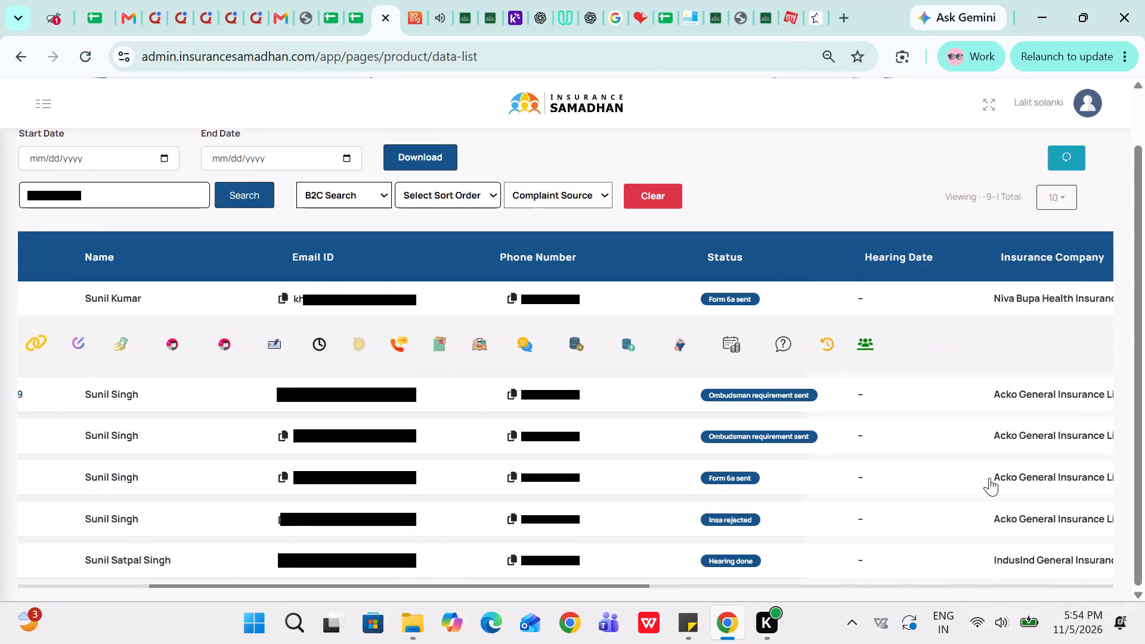
scroll(989, 478, left, 1)
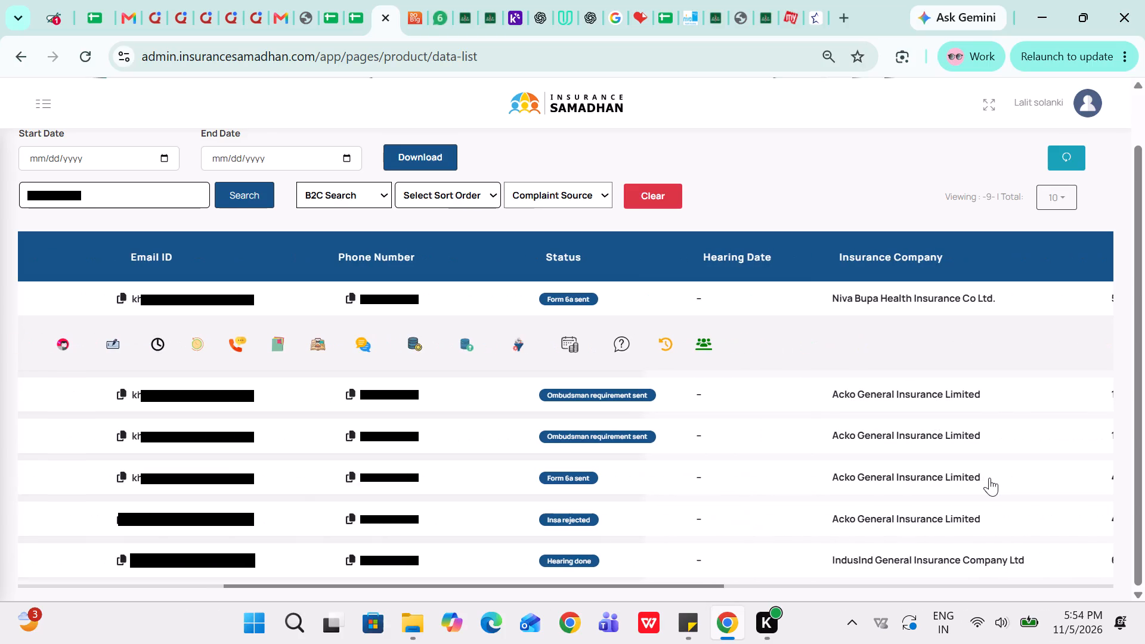
scroll(989, 478, right, 2)
scroll(989, 478, left, 1)
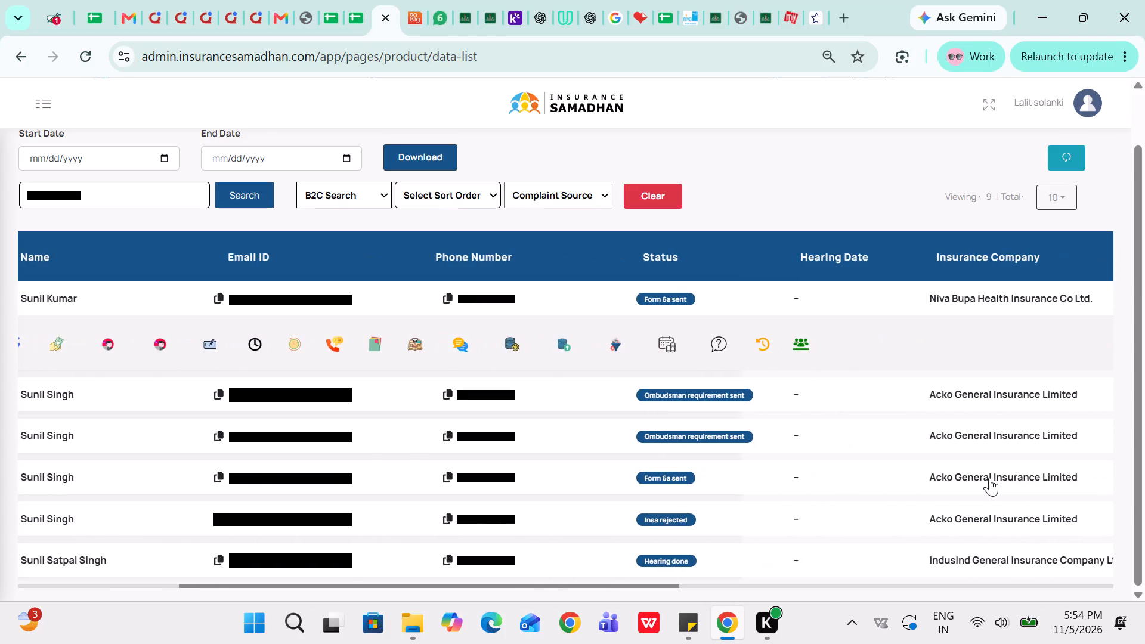
scroll(989, 478, up, 1)
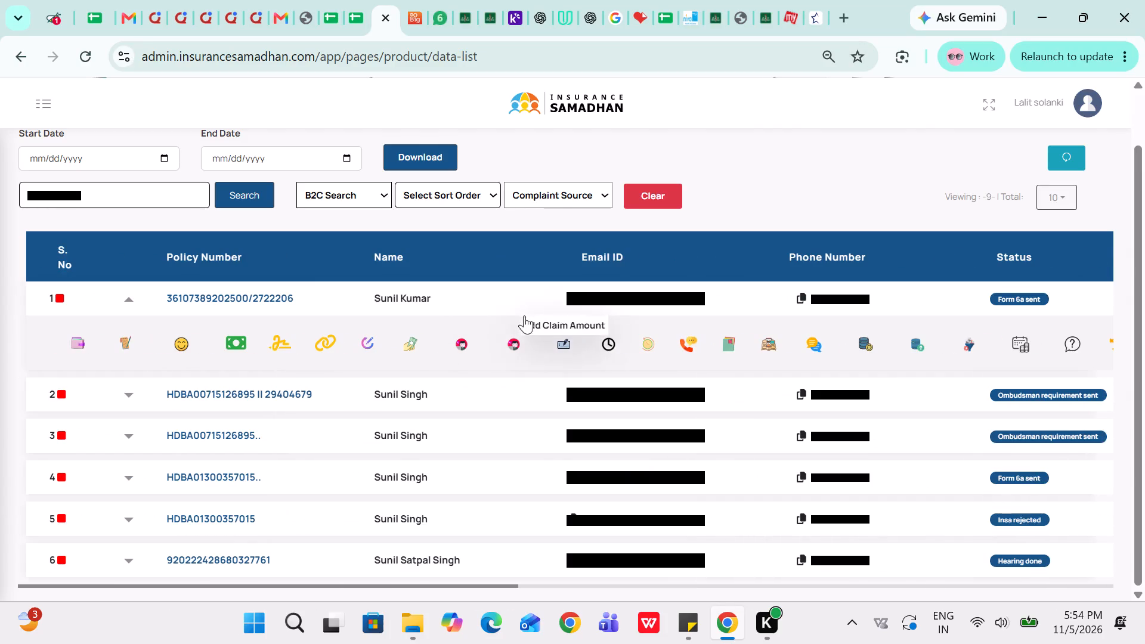
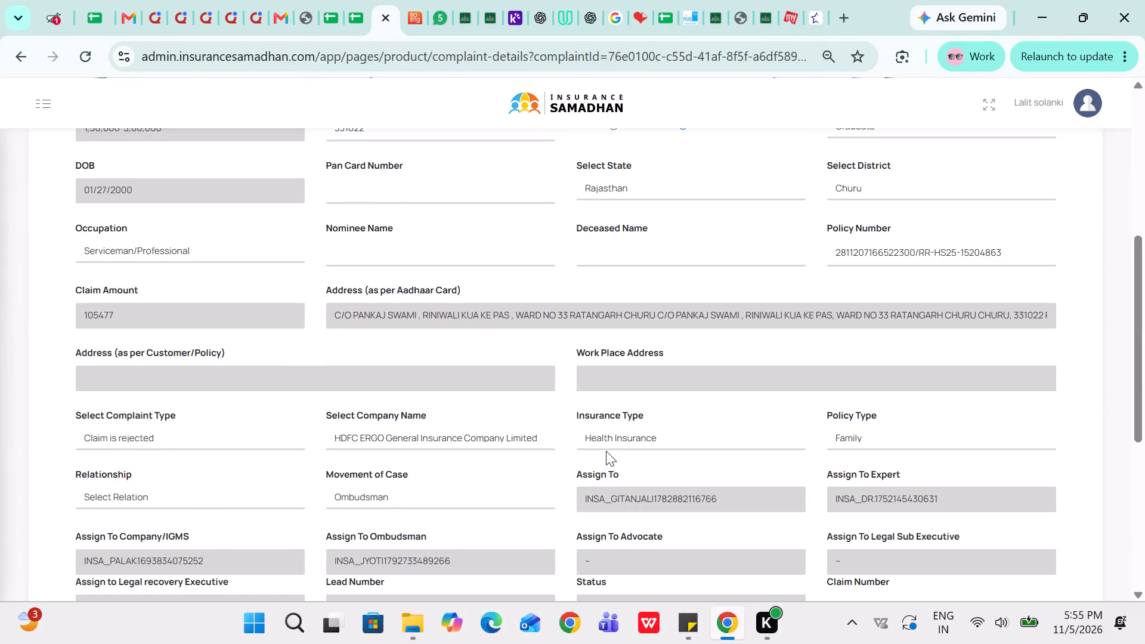
Return from the complaint details to the search results and select the complaint row's text from policy number through status.
scroll(598, 458, up, 9)
click(42, 158)
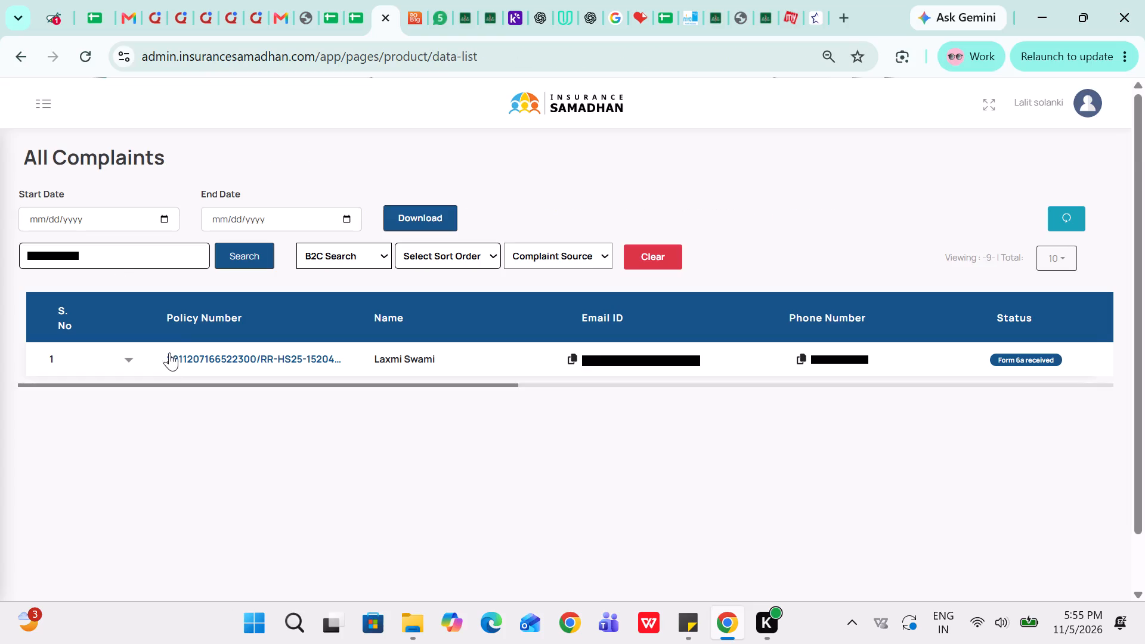
drag(156, 358, 1074, 355)
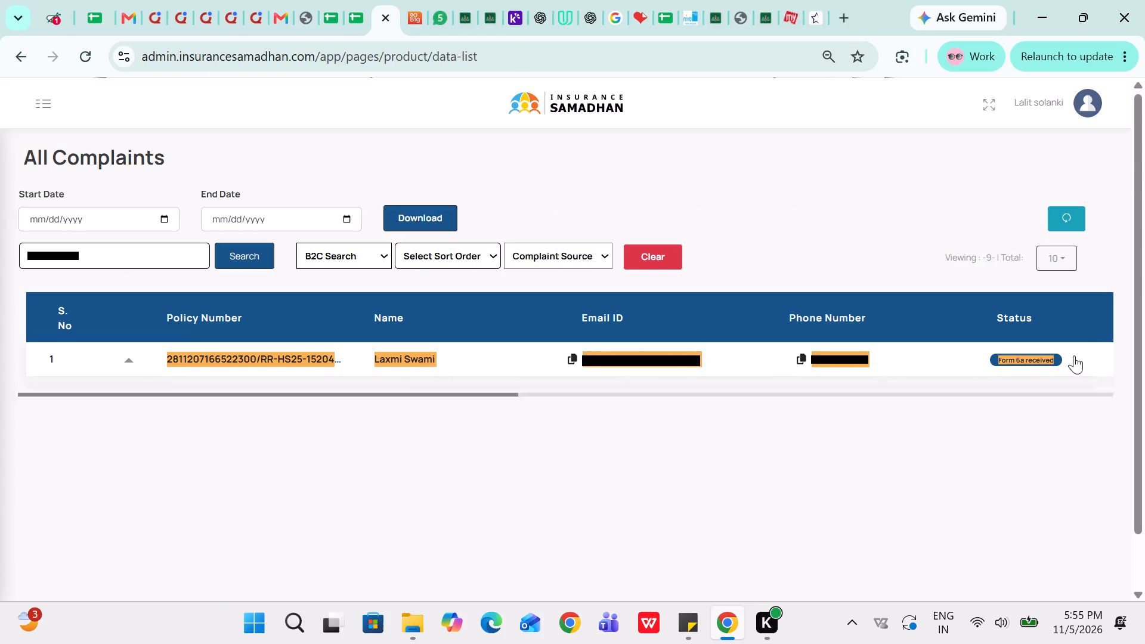
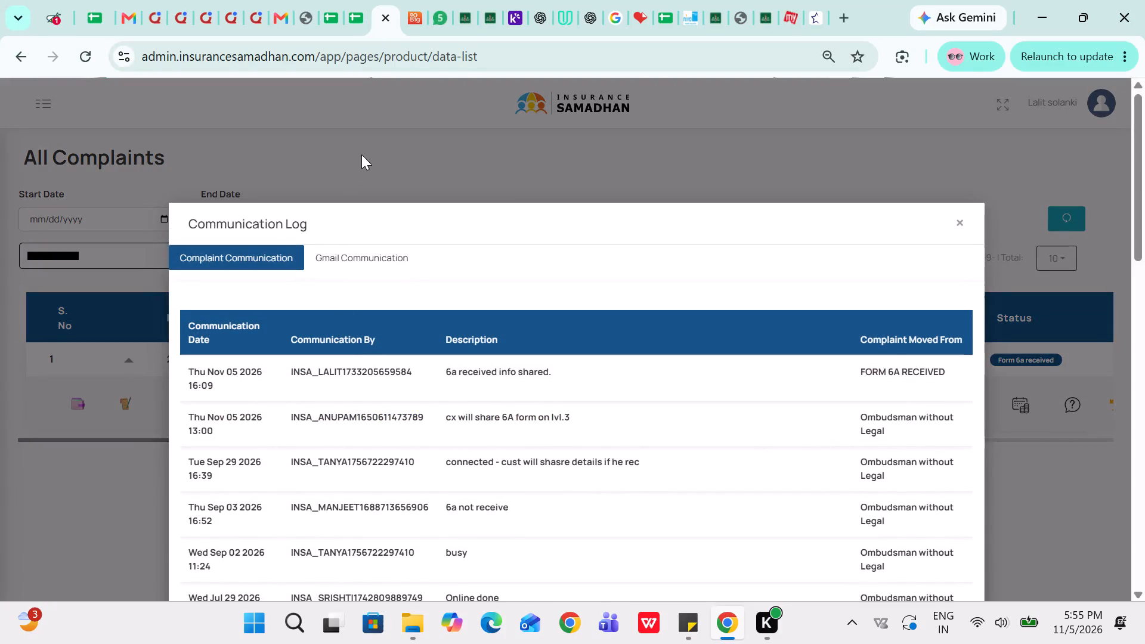
Open the complaint's details and examine the vendor name, vendor ID and customer contact fields in the form.
click(250, 363)
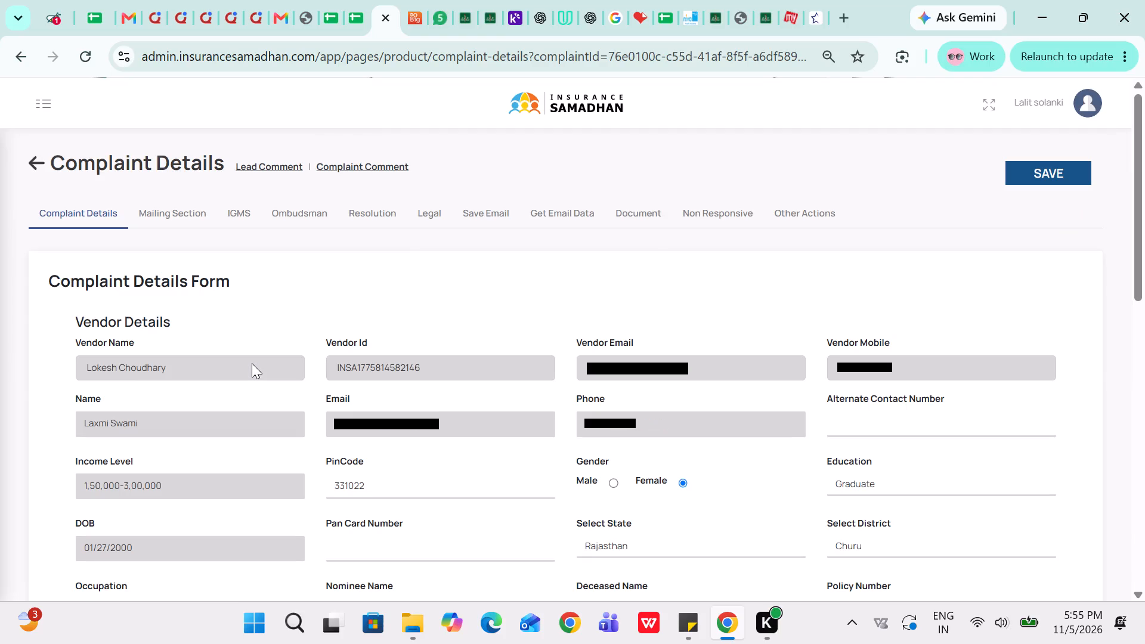
drag(452, 362, 233, 380)
click(424, 358)
drag(703, 373, 524, 373)
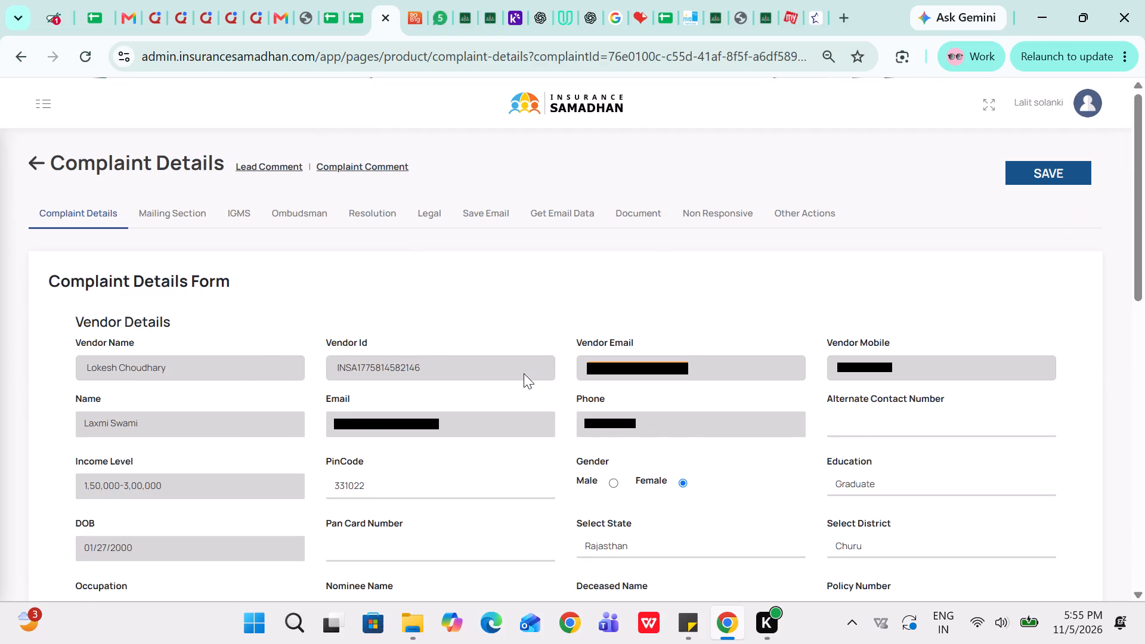
drag(676, 429, 410, 434)
drag(465, 425, 175, 435)
drag(457, 378, 204, 380)
click(401, 326)
drag(738, 363, 525, 376)
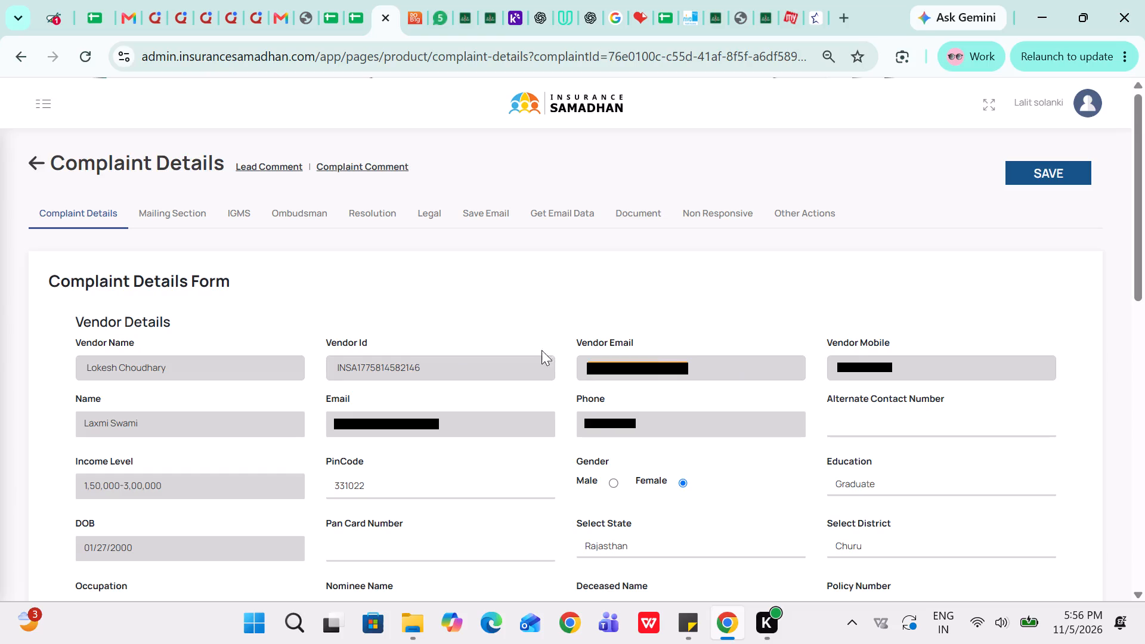
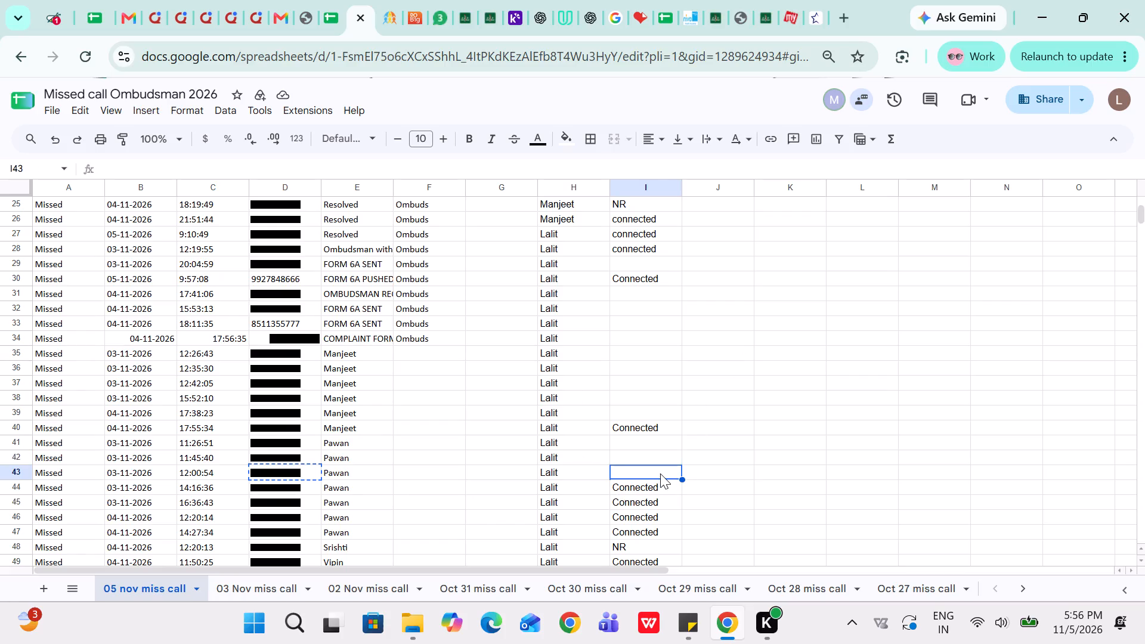
Go to the caller's phone number in row 43 of the 05 nov miss call sheet.
key(Left)
key(Left)
key(Left)
key(Left)
key(Left)
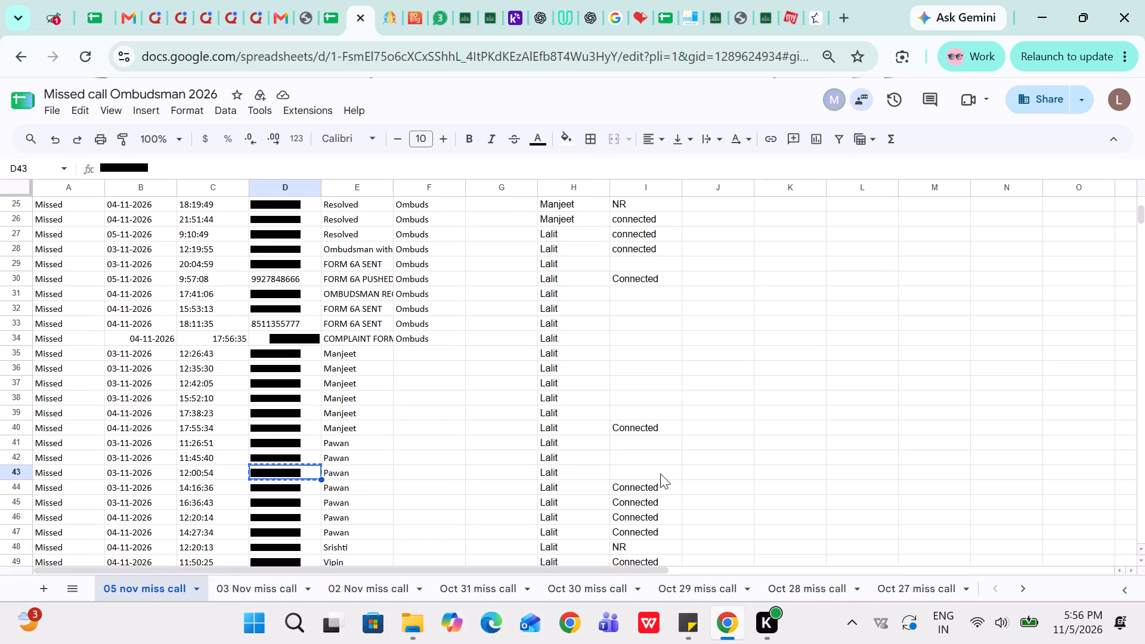
Switch to Insurance Samadhan, return to the complaint search results and select the complaint's details from policy number through phone number.
click(401, 0)
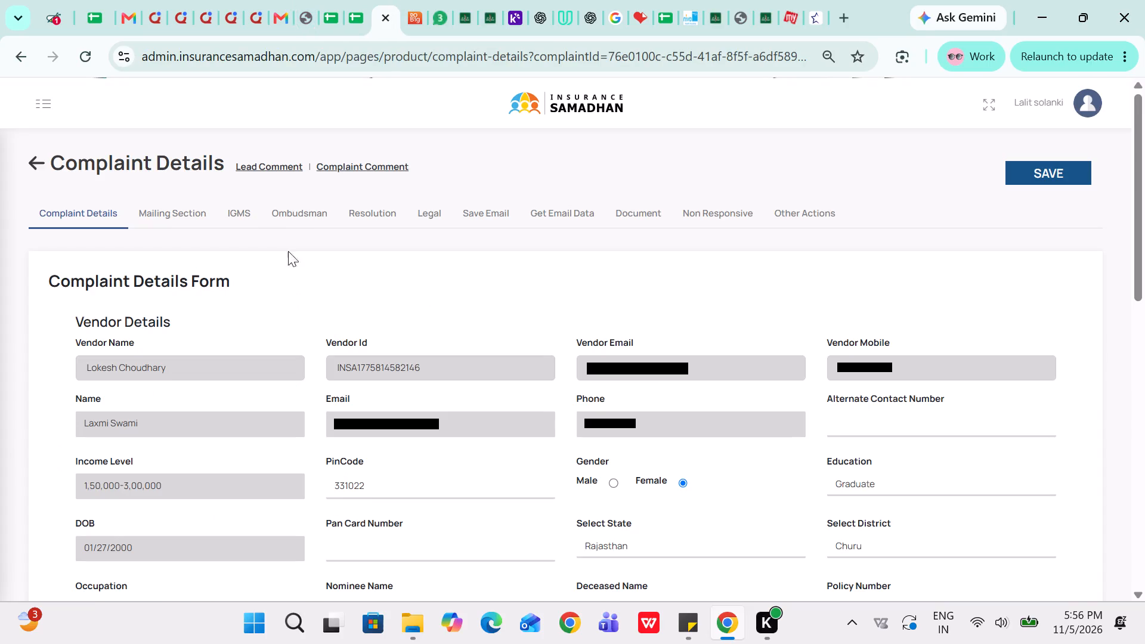
click(40, 162)
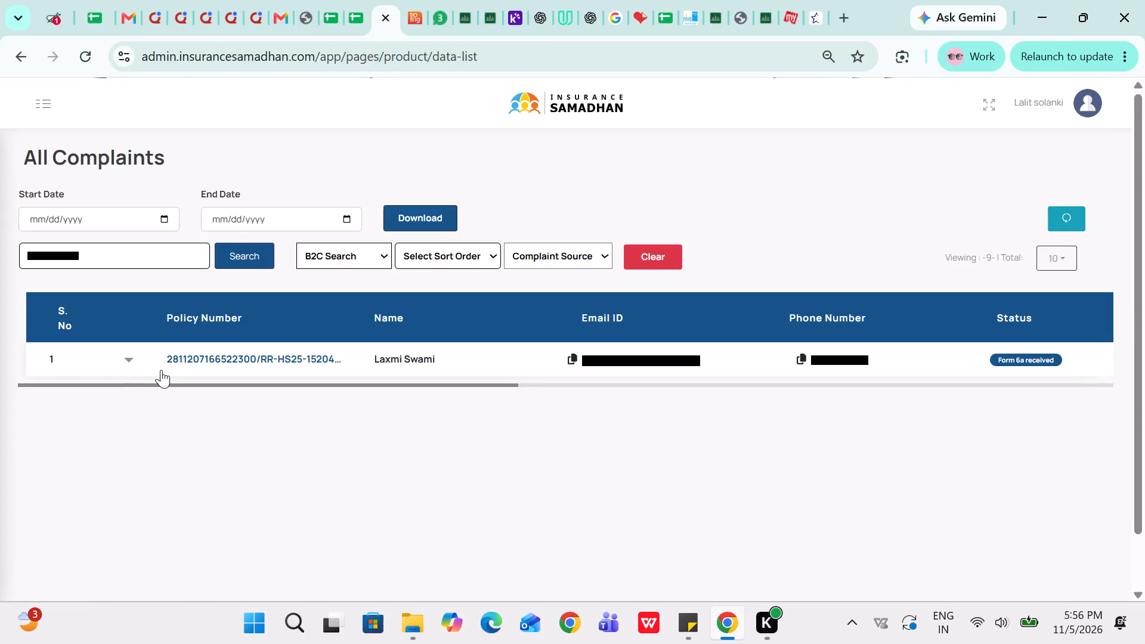
drag(155, 366, 918, 360)
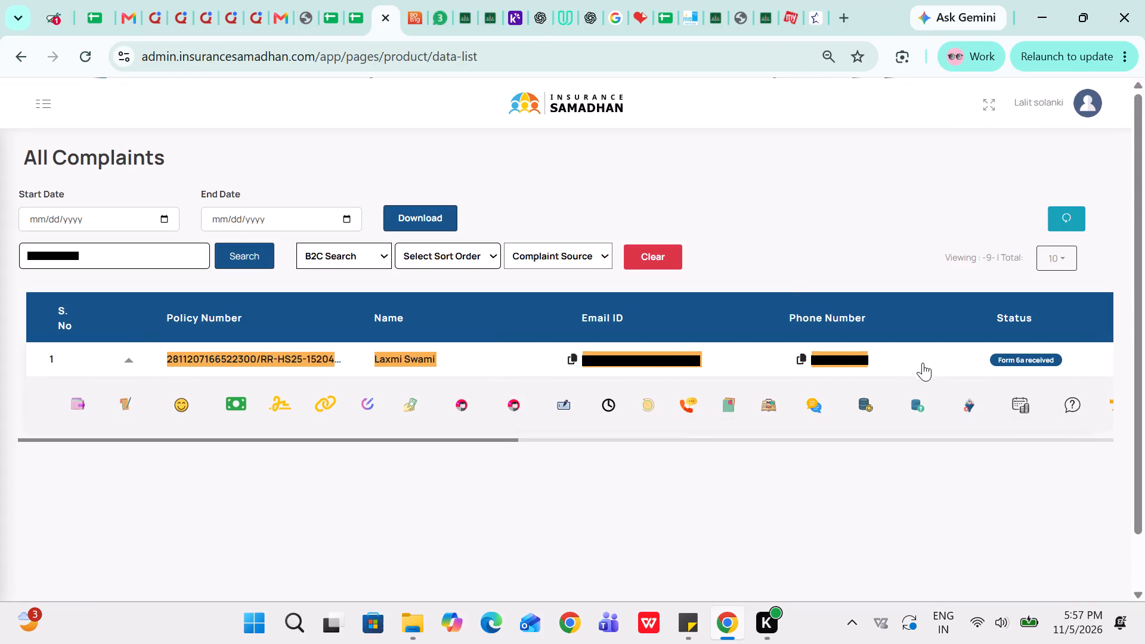
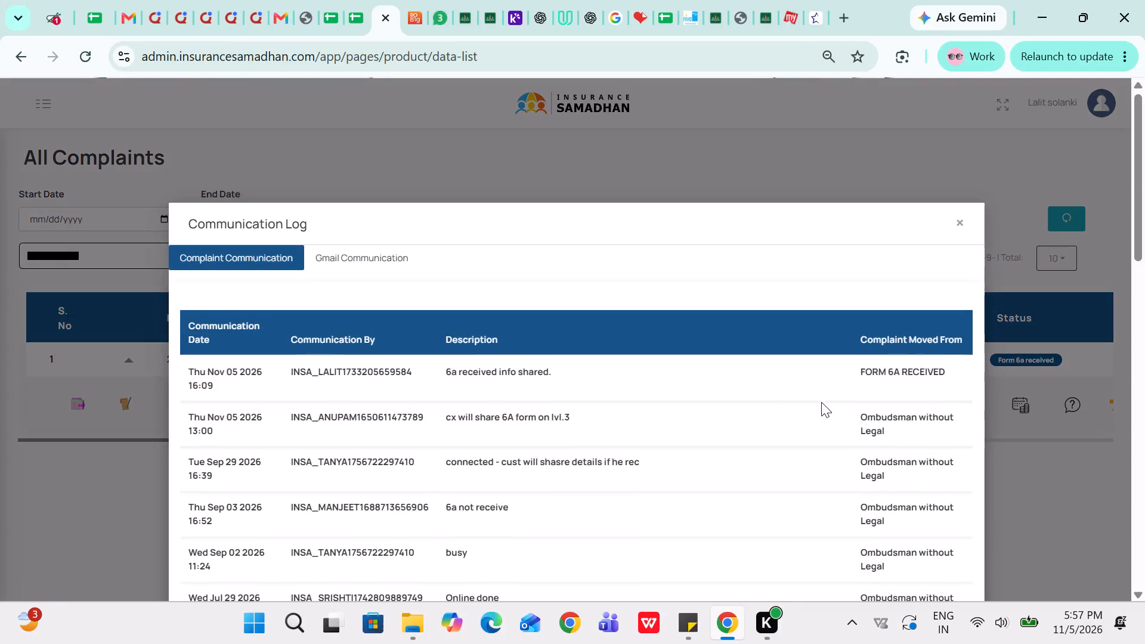
Read the description of the latest entry in the complaint's communication log, then close the log.
drag(587, 379, 401, 385)
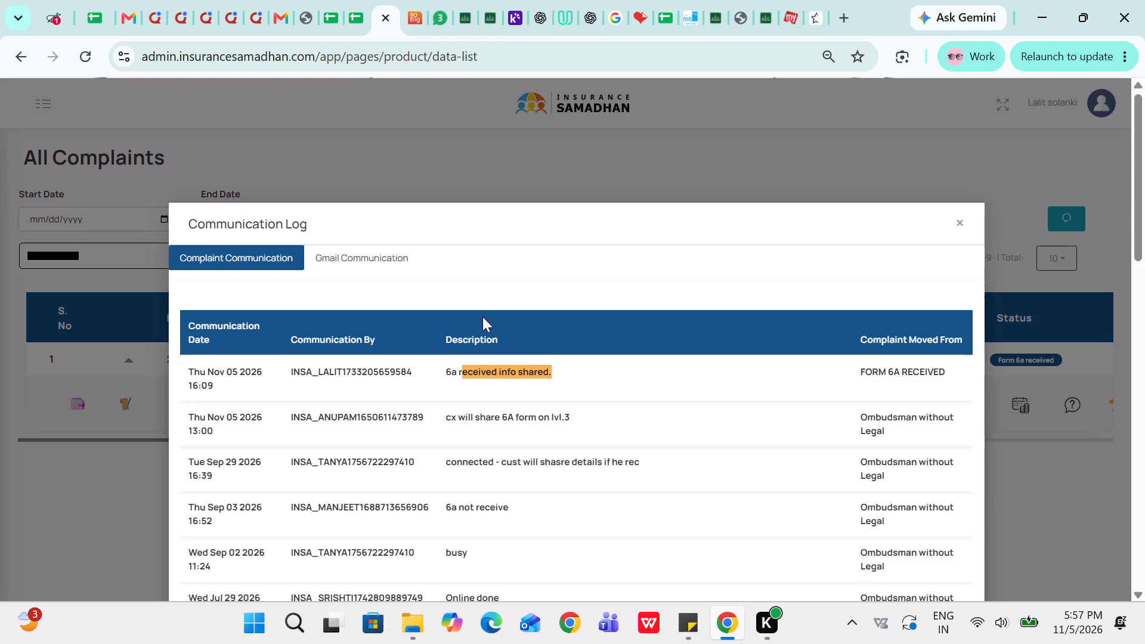
click(332, 210)
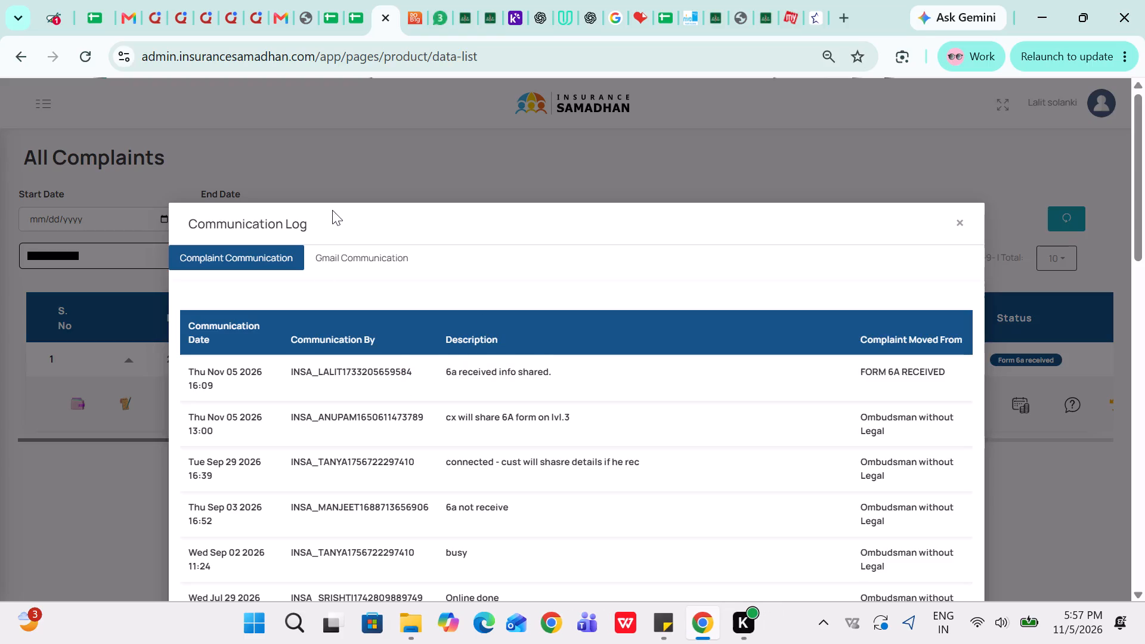
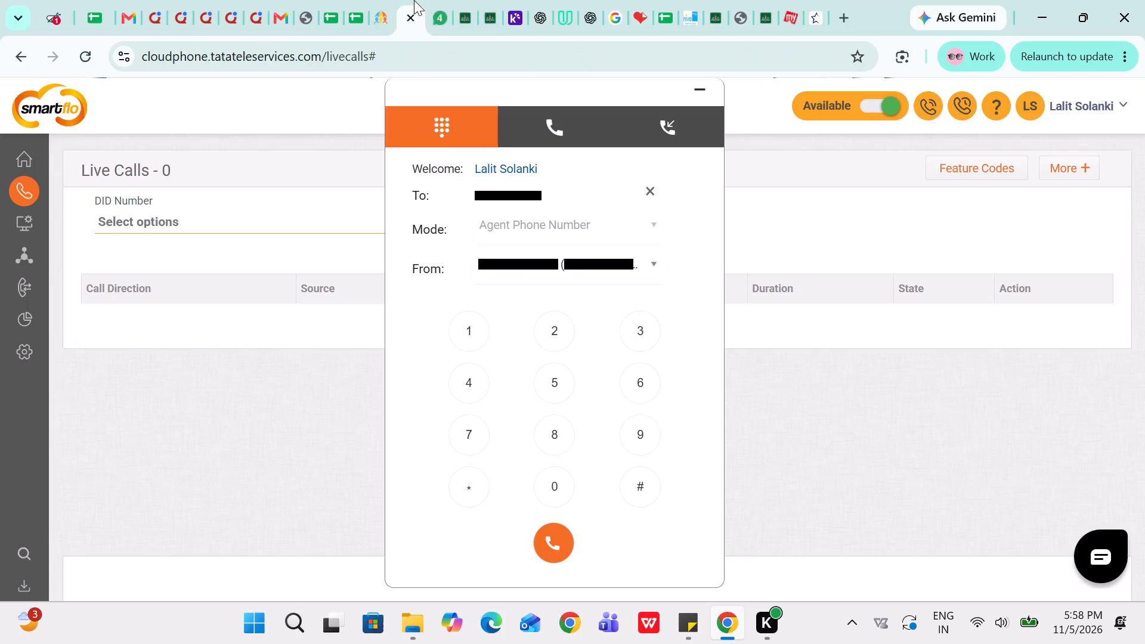
Return from the Smartflo dialer to the complaint's details and examine the customer's phone and email fields in the form.
click(376, 0)
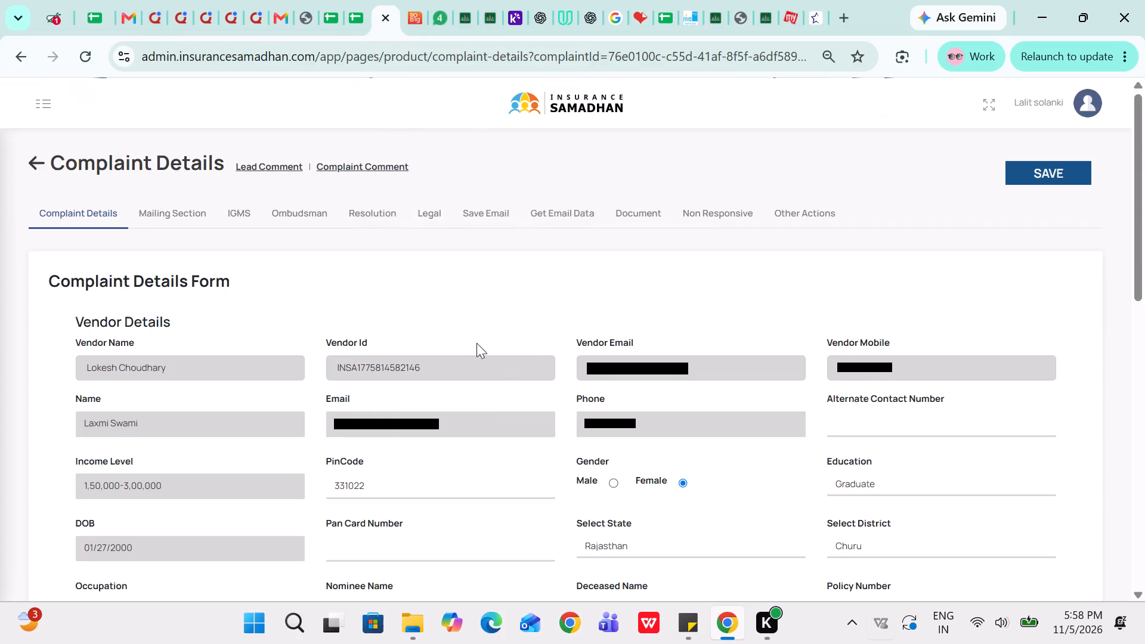
drag(723, 423, 528, 398)
drag(512, 424, 160, 369)
click(413, 285)
Copy the caller's phone number from row 43 of the 05 nov miss call sheet and search all complaints for it.
click(358, 0)
key(ctrl+c)
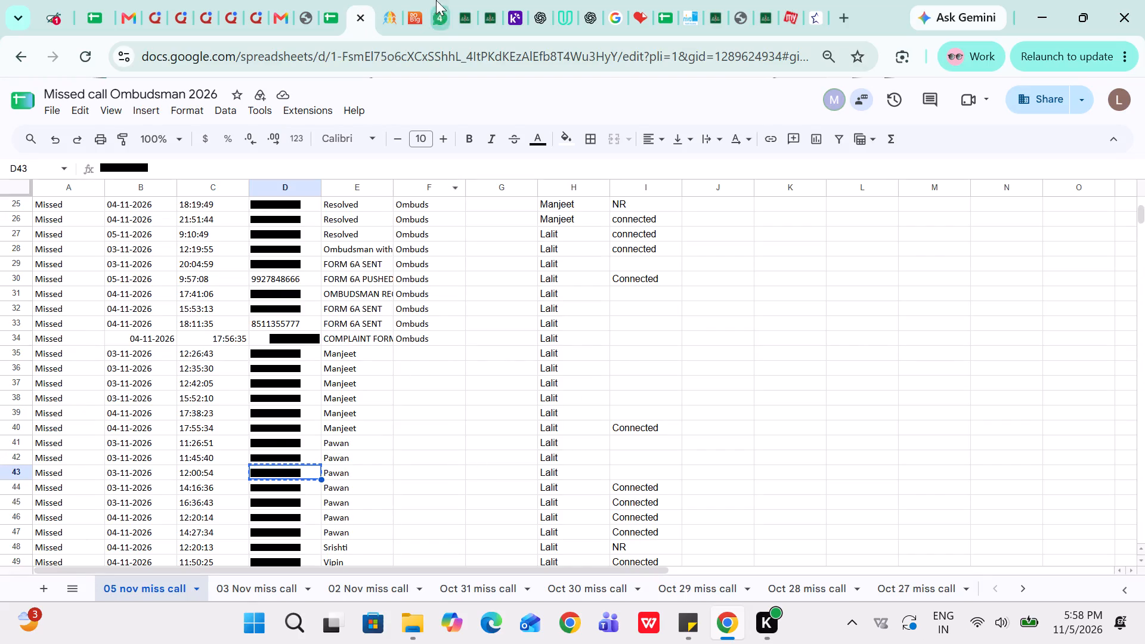
click(385, 0)
click(29, 159)
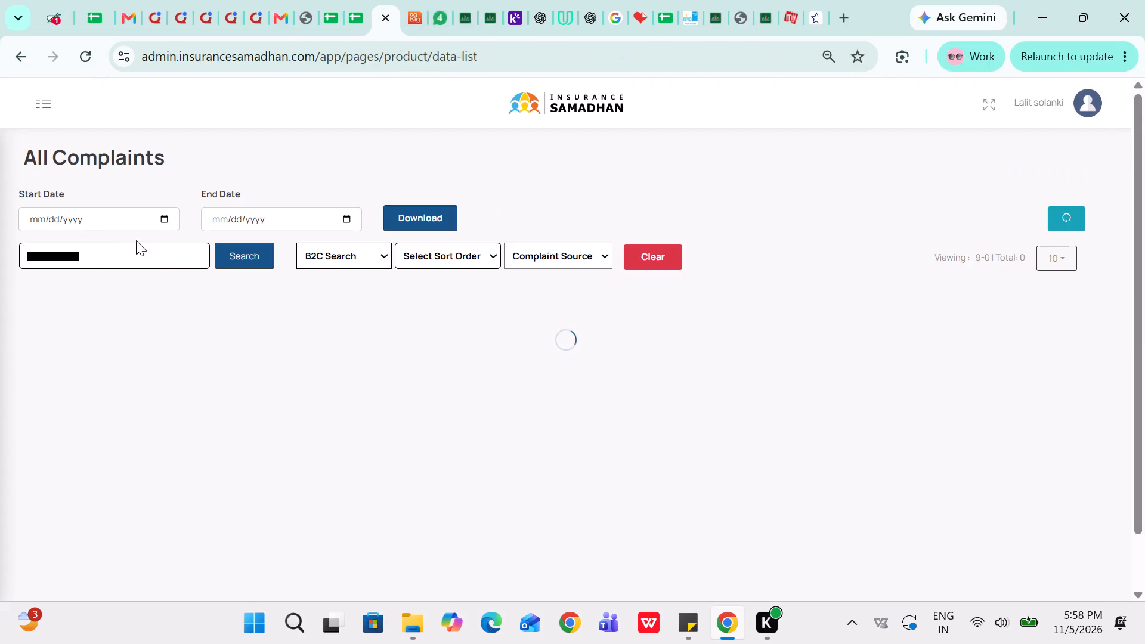
drag(121, 252, 0, 252)
key(ctrl+v)
click(253, 274)
click(267, 252)
drag(739, 454, 751, 463)
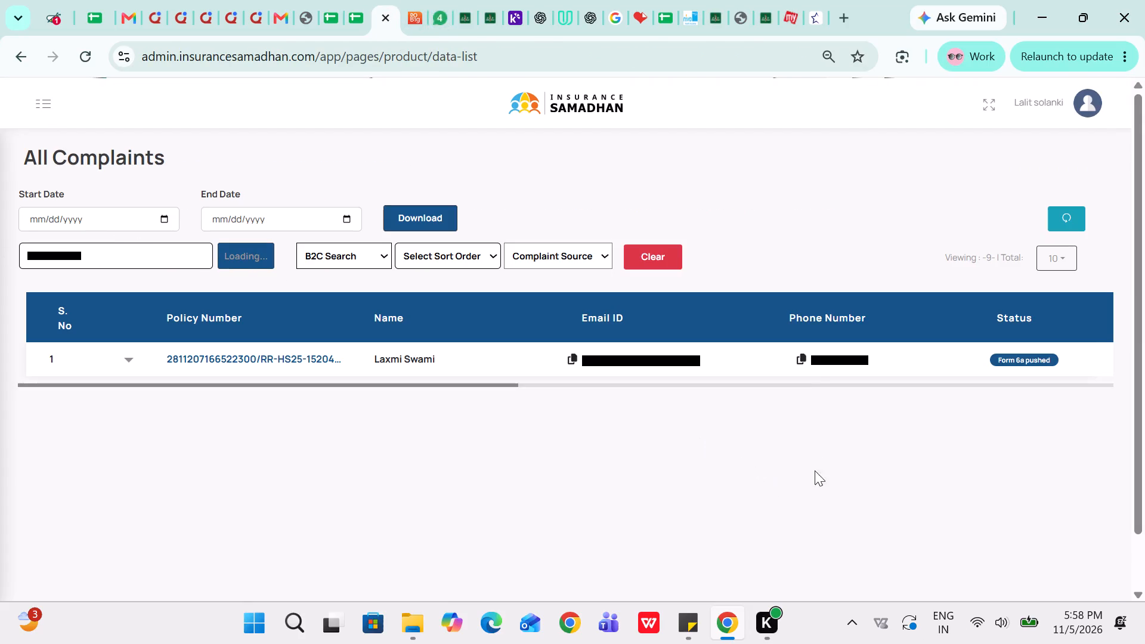
scroll(784, 368, down, 6)
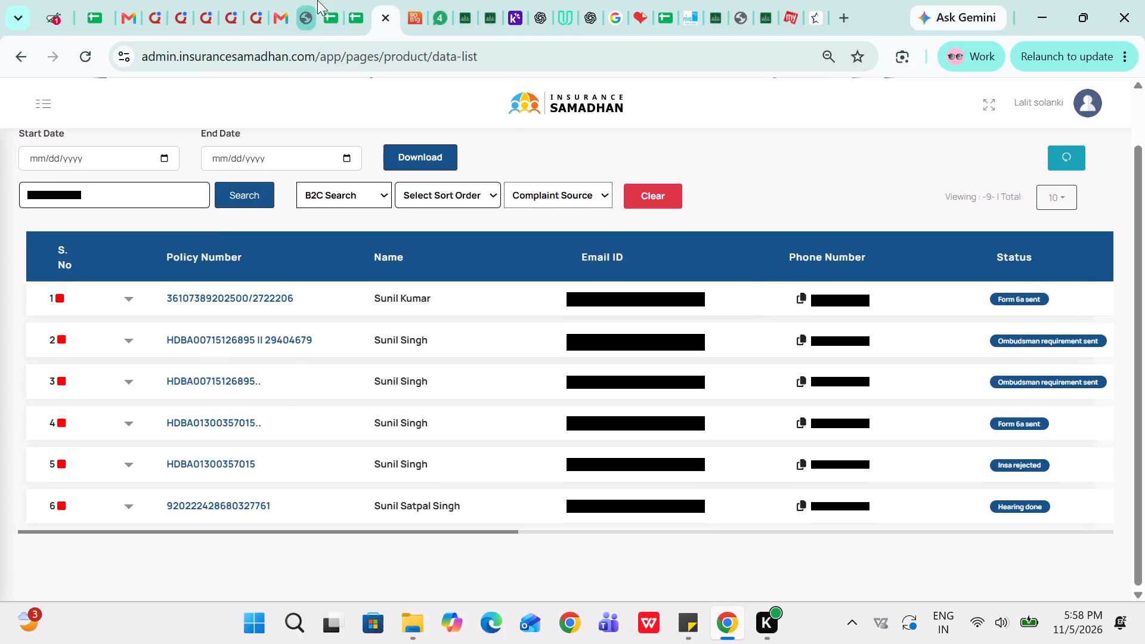
Add the comment "Cx was busy // will call back later." to the communication log of the first complaint in the results.
click(766, 299)
click(821, 349)
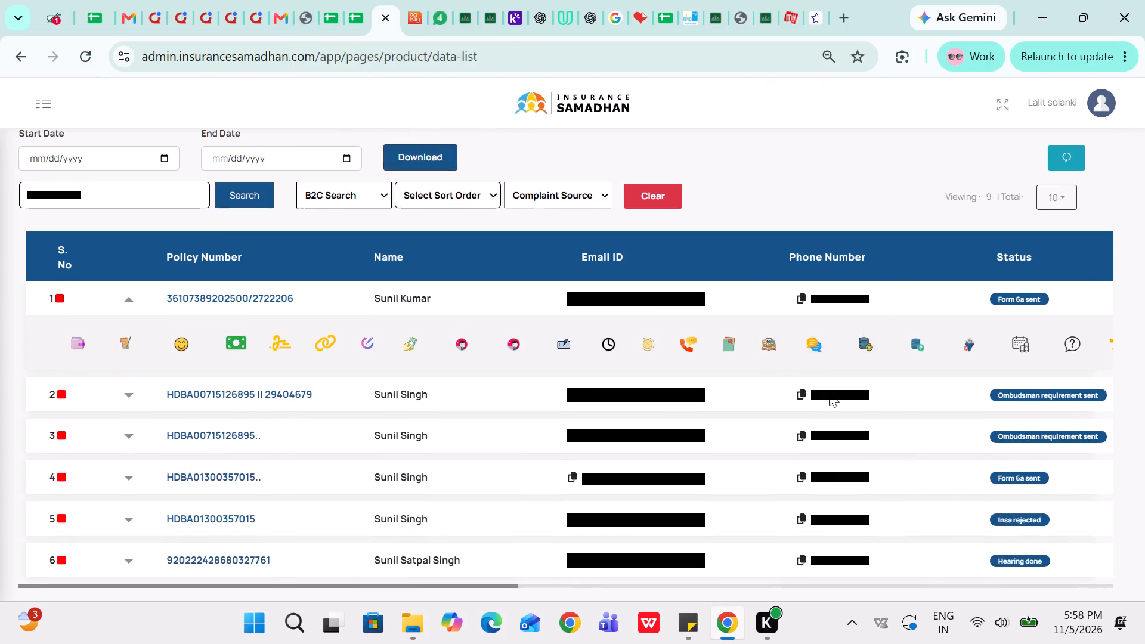
scroll(673, 410, down, 8)
scroll(693, 552, down, 4)
click(685, 560)
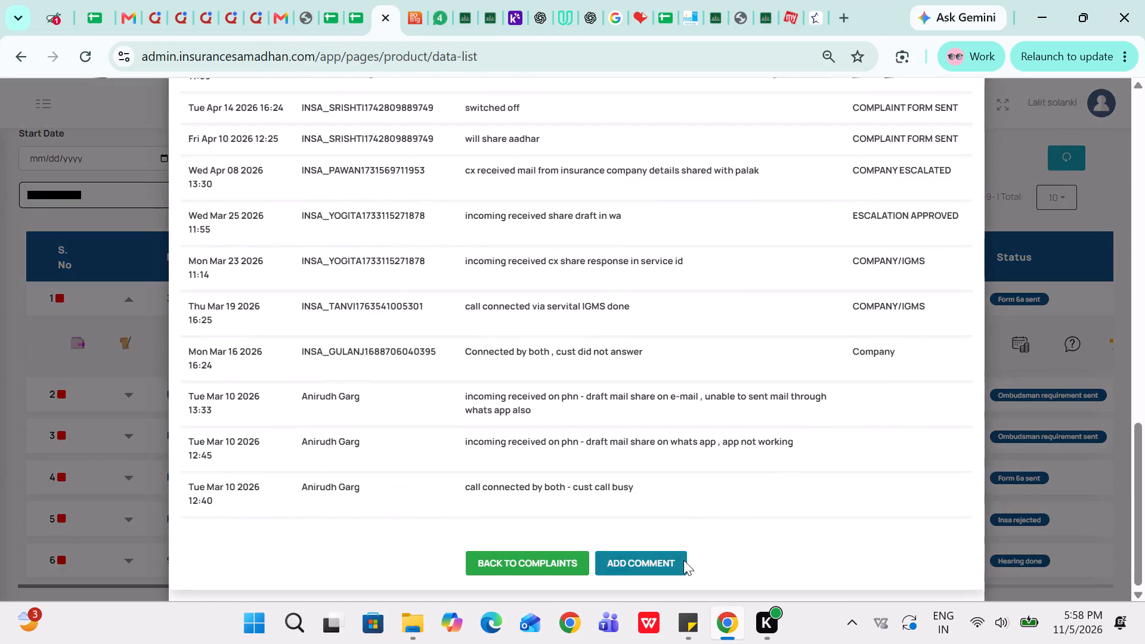
click(645, 426)
text(Cx was p)
key(BackSpace)
text(busy // will call back later.)
click(626, 469)
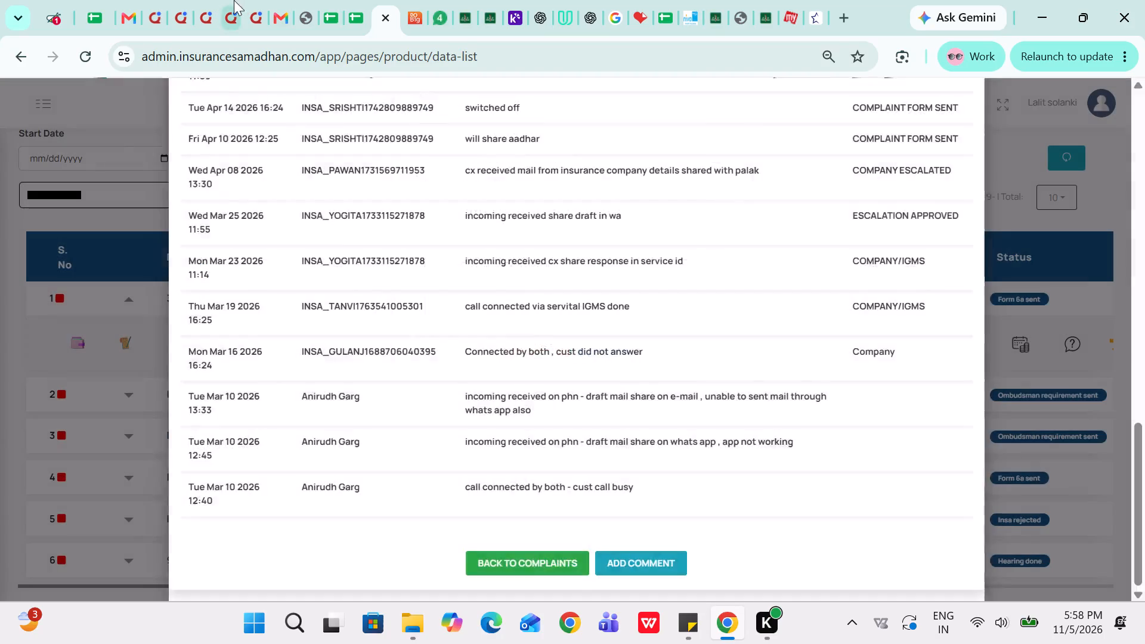
Record "Connected" as the call outcome in column I of row 43 in the missed-call sheet.
click(367, 0)
key(Right)
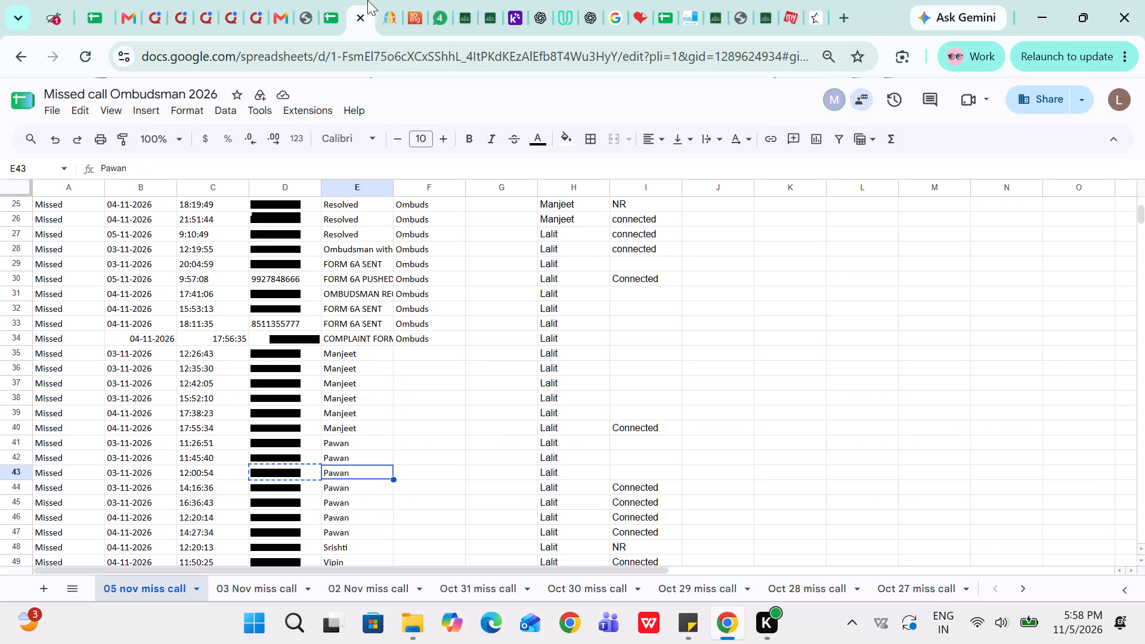
key(Right)
key(Right)
key(Right)
key(Right)
text(Cnne)
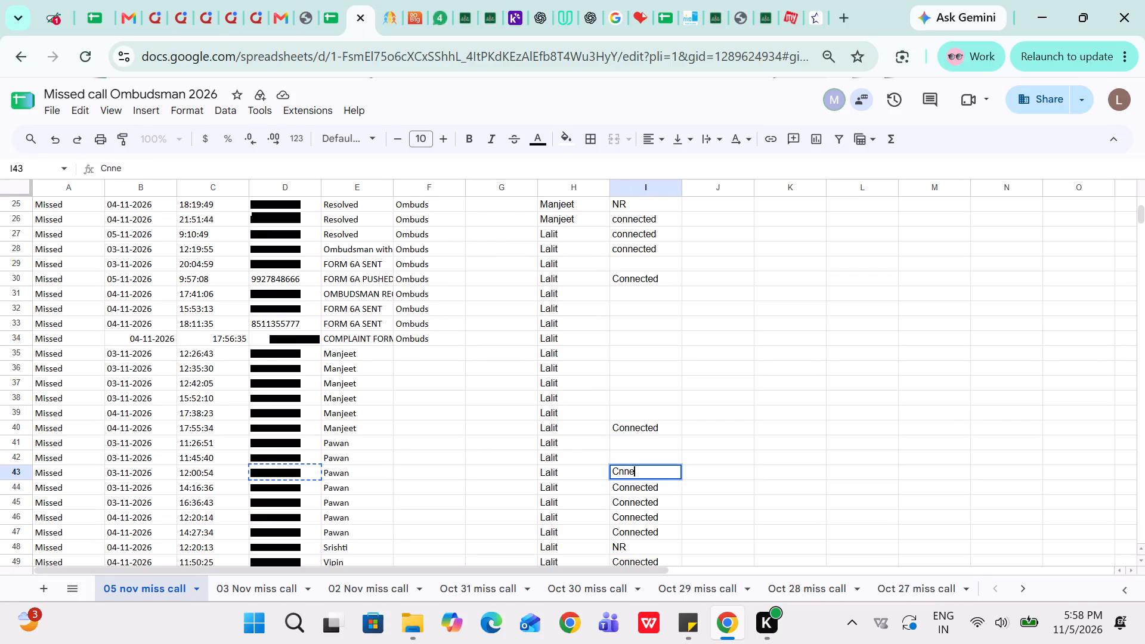
key(BackSpace)
key(BackSpace)
key(BackSpace)
text(onnected)
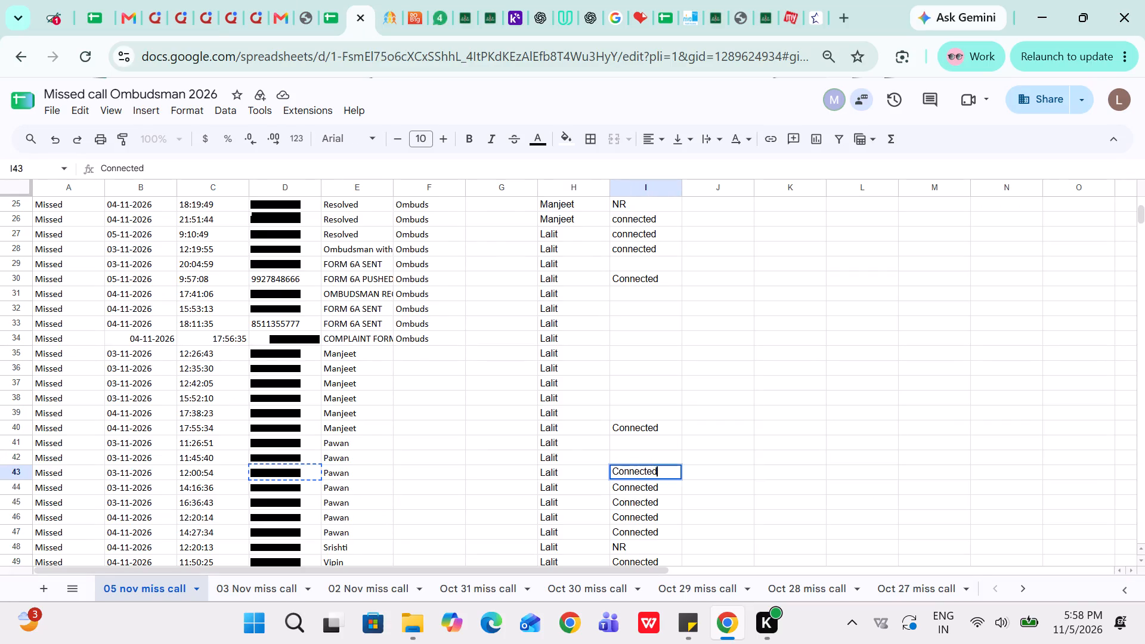
key(Up)
Copy the caller's phone number from row 42 of the missed-call sheet and search all complaints for it.
key(Left)
key(Left)
key(Left)
key(Left)
key(Left)
key(ctrl+c)
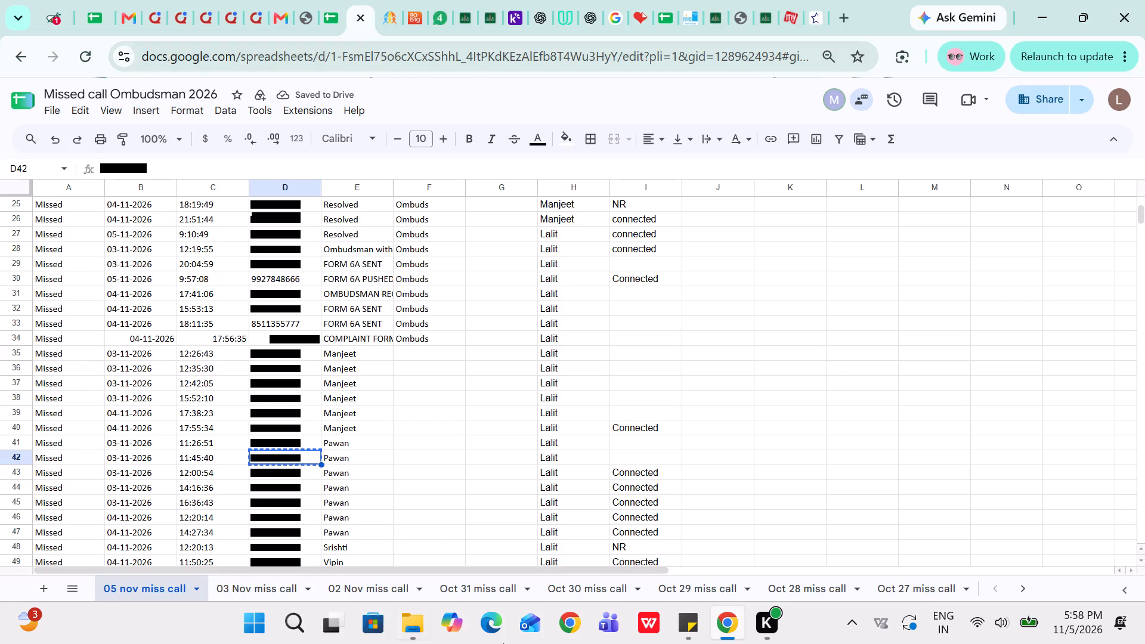
key(ctrl+c)
click(397, 0)
click(58, 237)
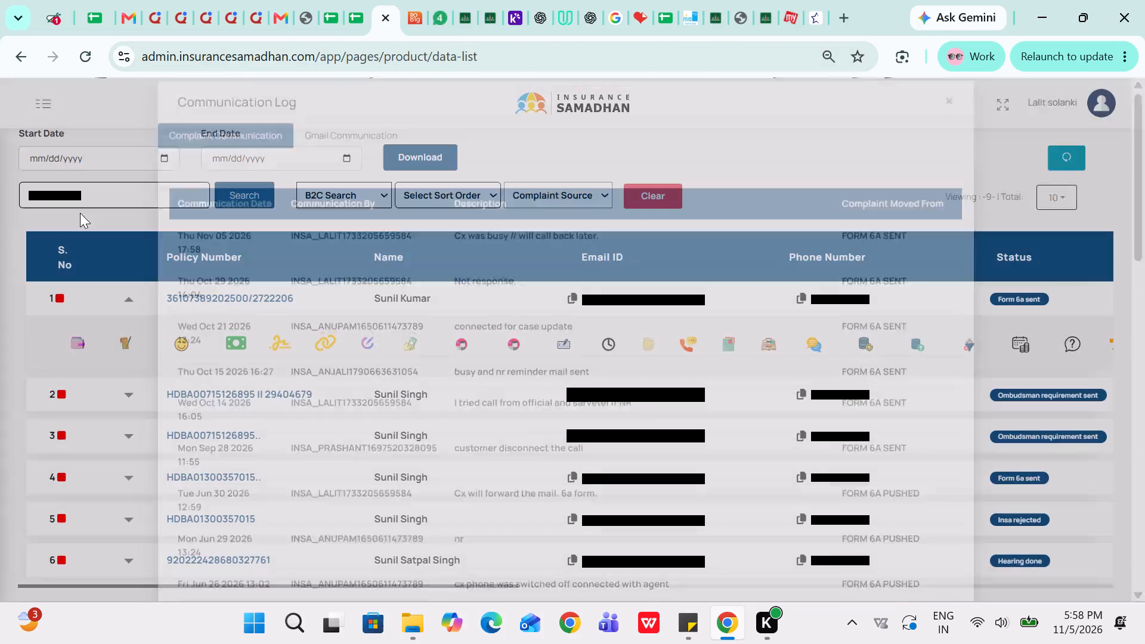
drag(125, 195, 0, 204)
key(ctrl+v)
click(283, 187)
click(247, 193)
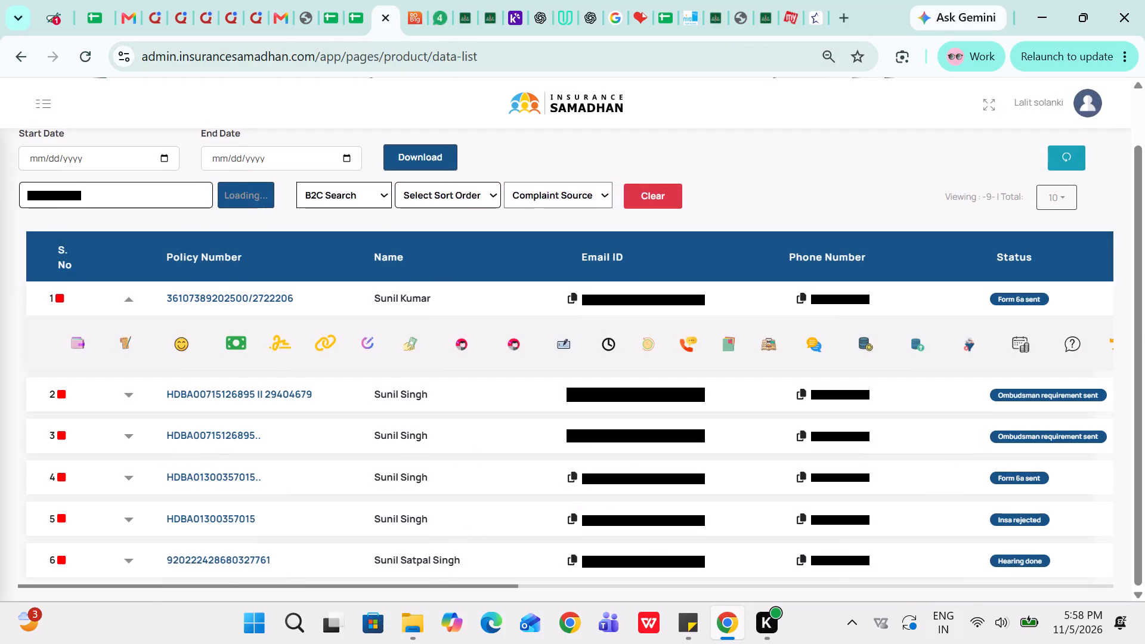
Open the found complaint's communication log and examine its recent entries.
click(781, 293)
click(819, 340)
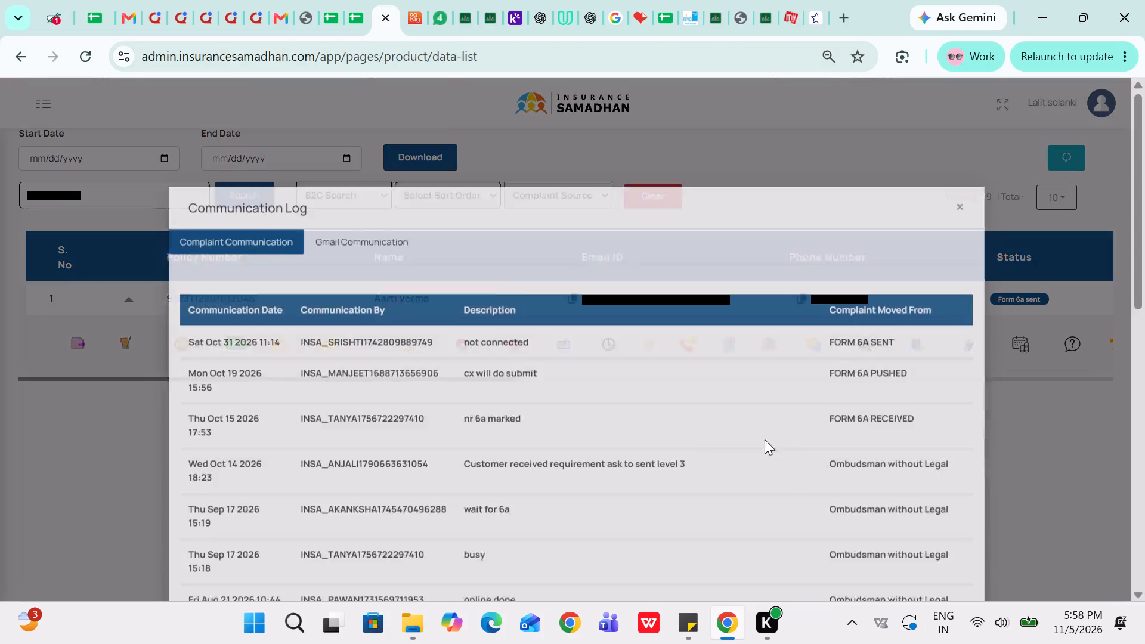
click(453, 89)
click(130, 302)
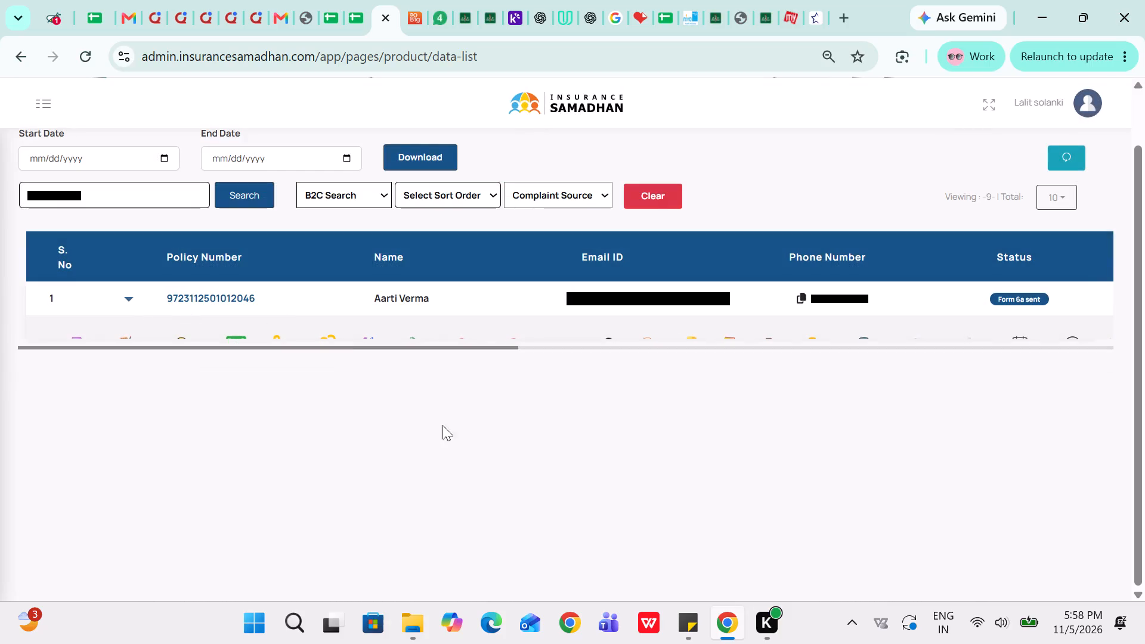
click(468, 431)
click(776, 297)
click(819, 348)
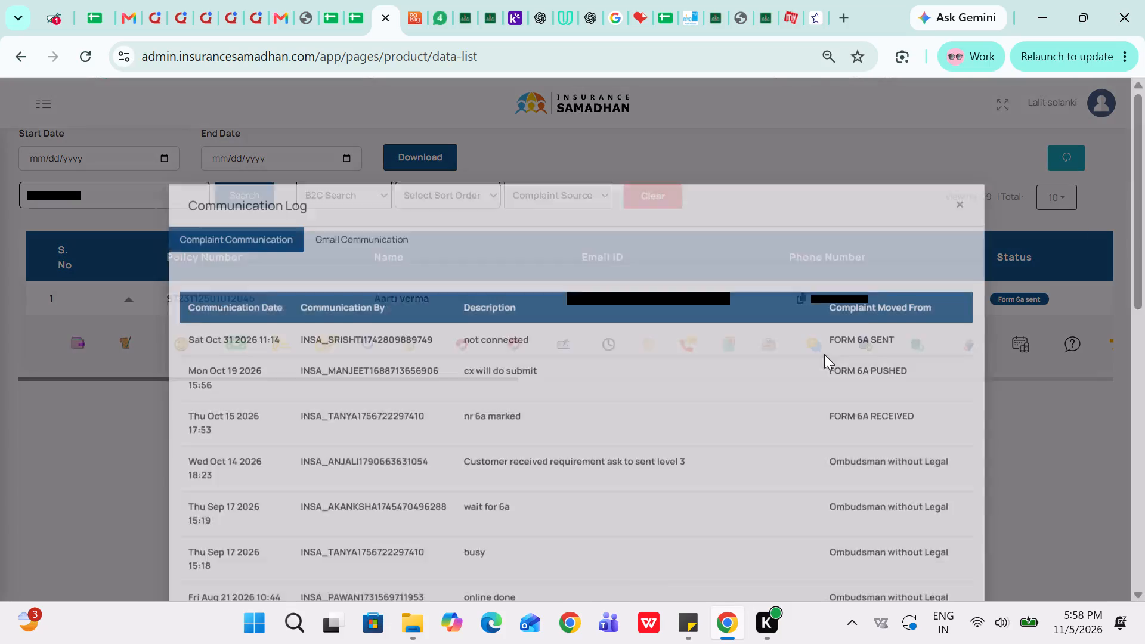
drag(562, 363, 360, 360)
click(505, 383)
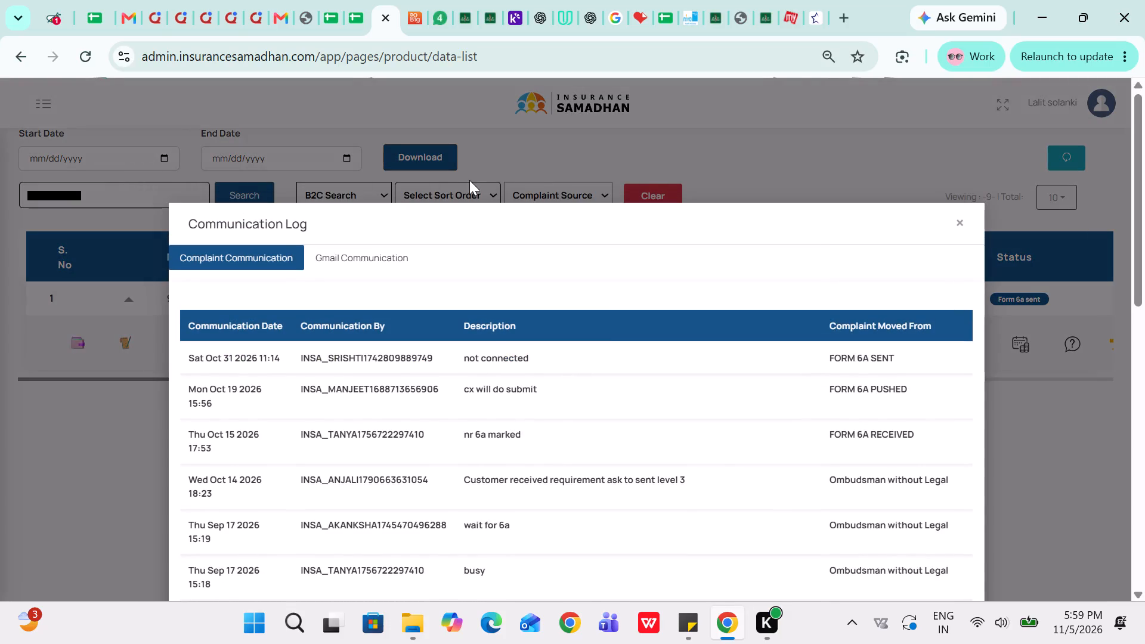
click(469, 180)
click(129, 299)
click(709, 480)
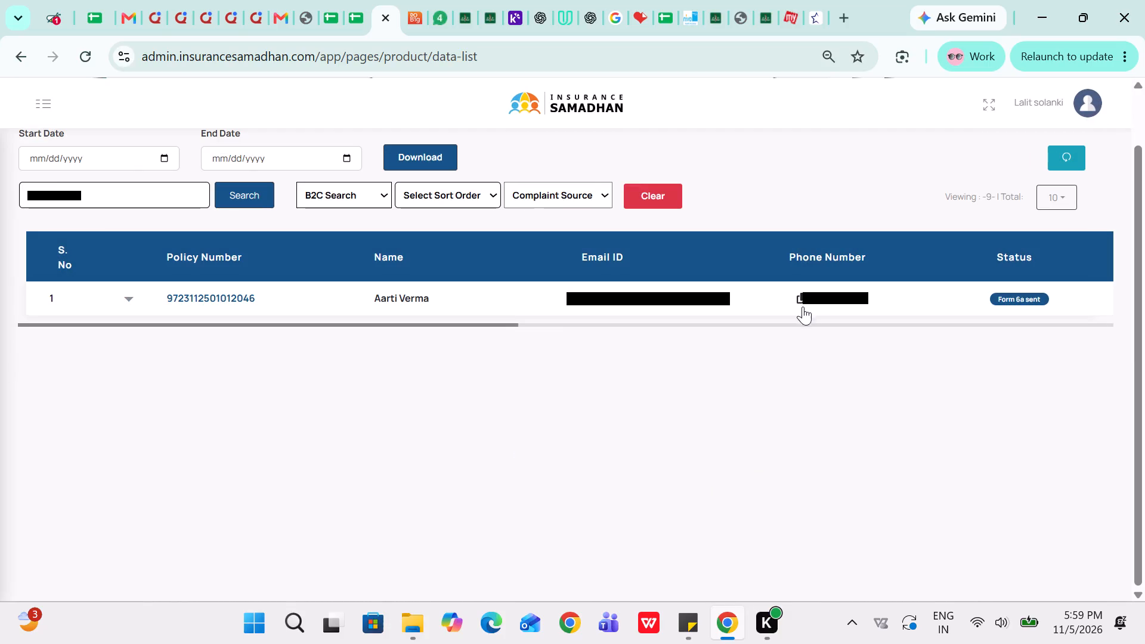
Examine the complaint's status history.
click(777, 300)
click(647, 346)
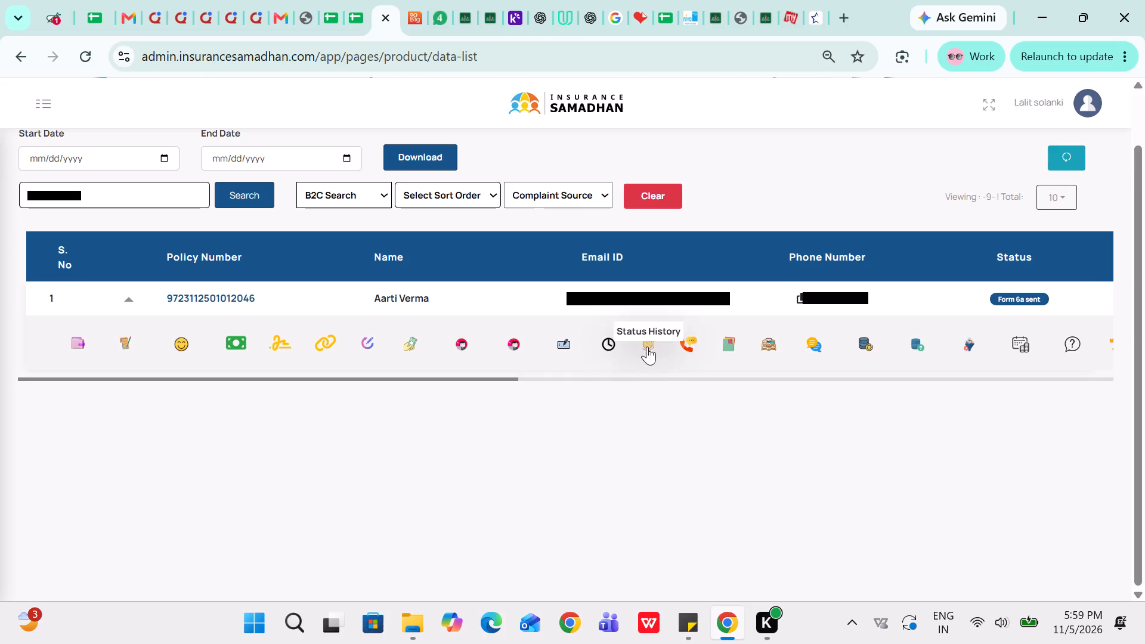
scroll(795, 377, down, 14)
click(982, 495)
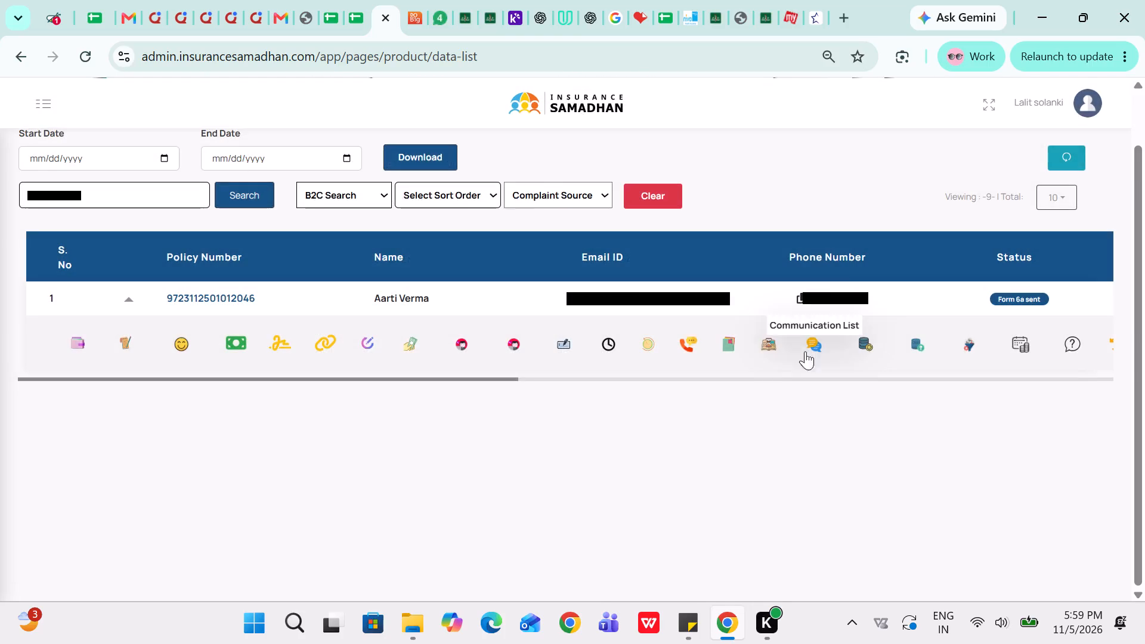
Copy the customer's phone number from the complaint, switch to the Smartflo dialer and place a call to it.
click(786, 301)
click(799, 301)
click(414, 0)
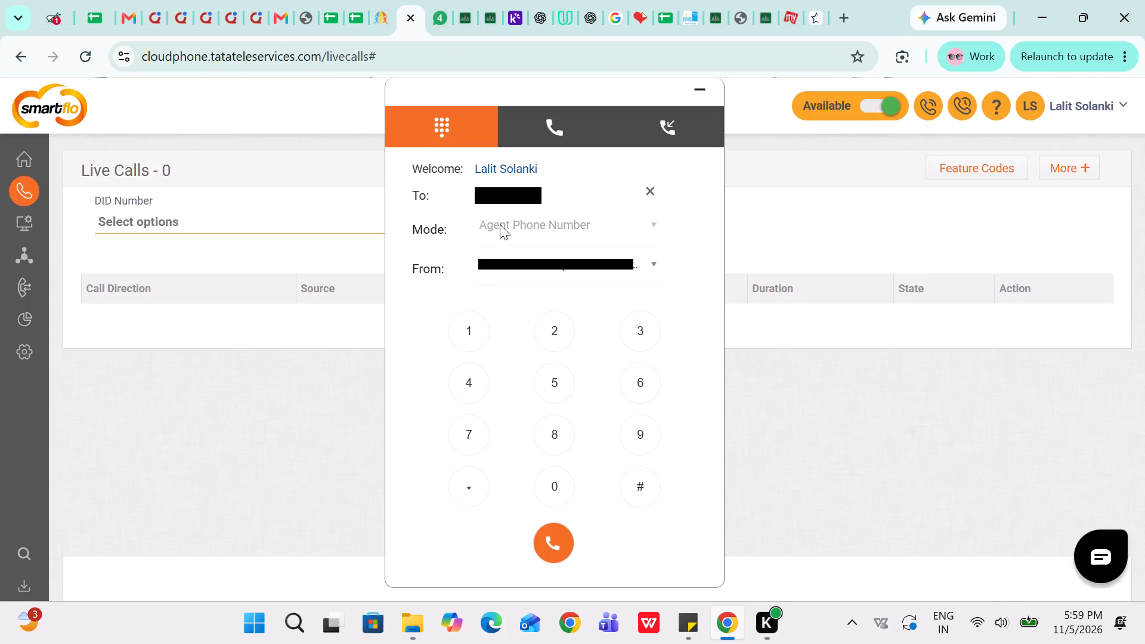
double_click(517, 192)
key(ctrl+v)
click(547, 541)
drag(880, 461, 889, 456)
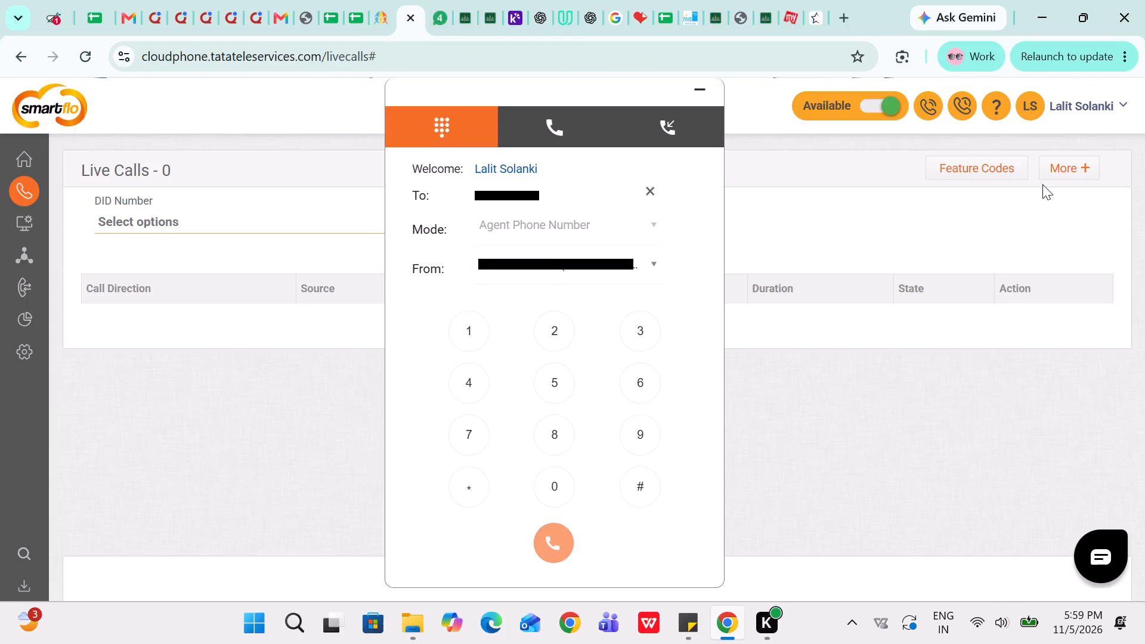
click(1060, 169)
click(1060, 169)
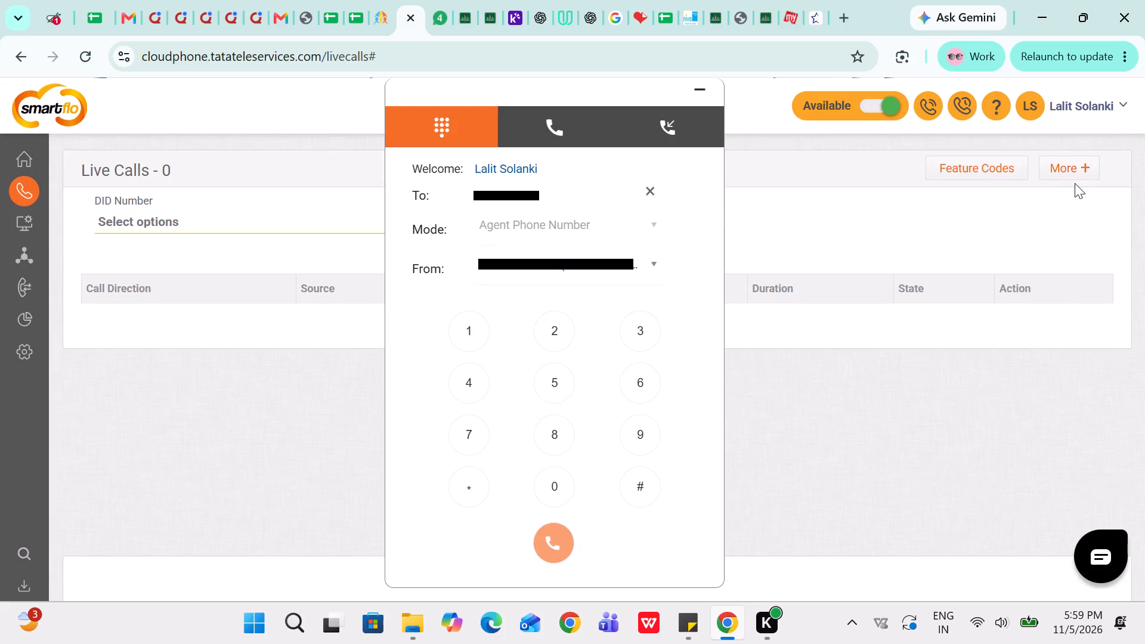
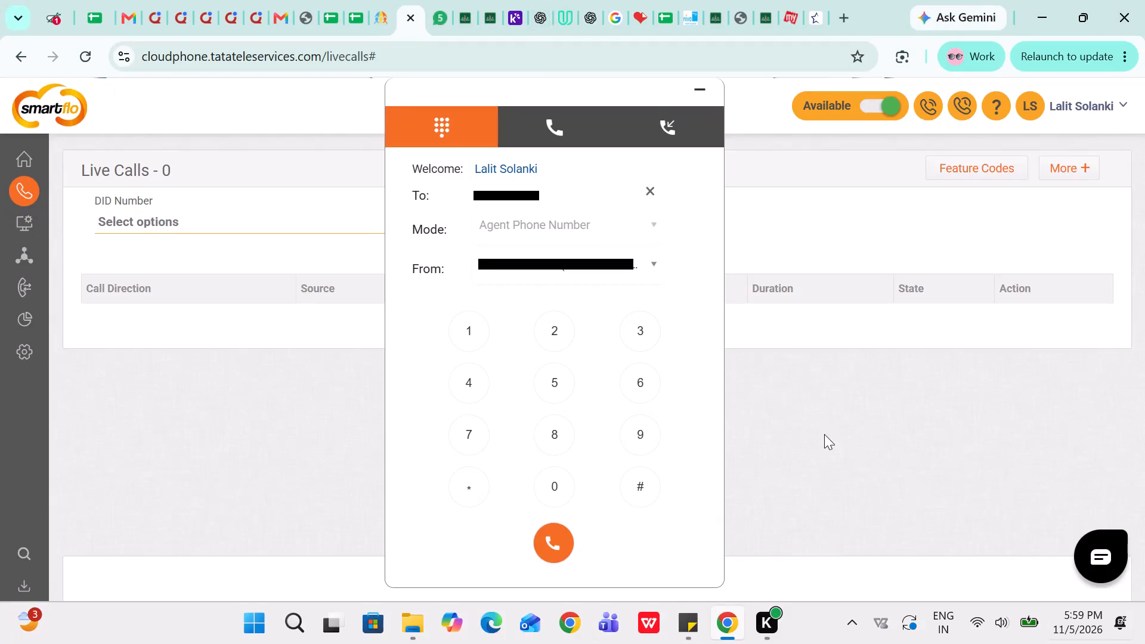
Return to the called customer's complaint and add the comment "Not response." to its communication log.
click(380, 0)
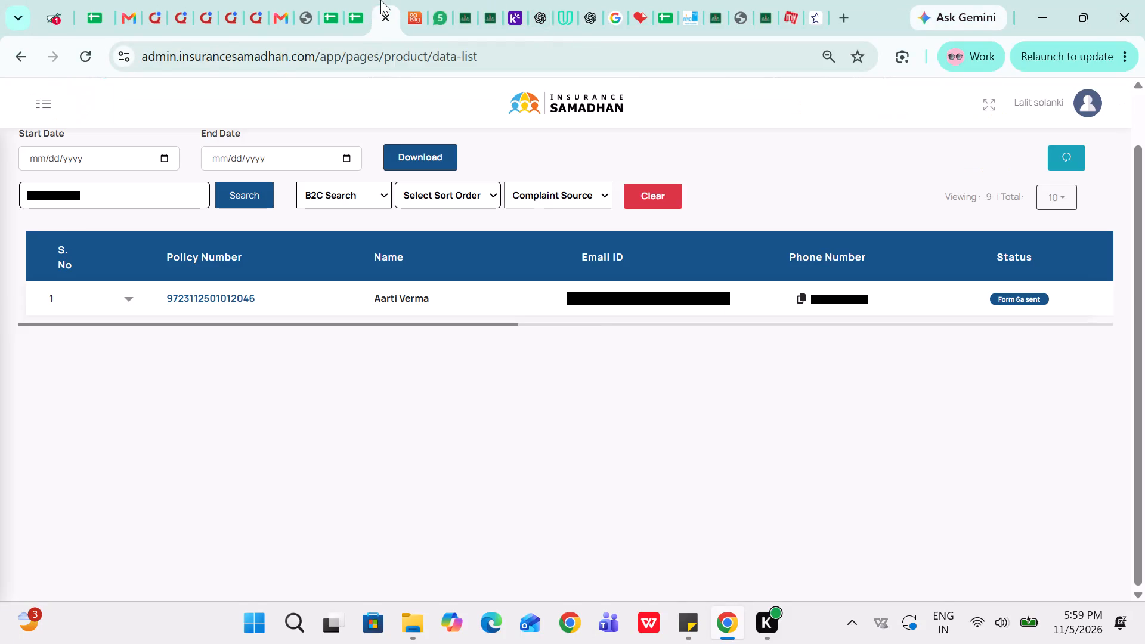
click(763, 303)
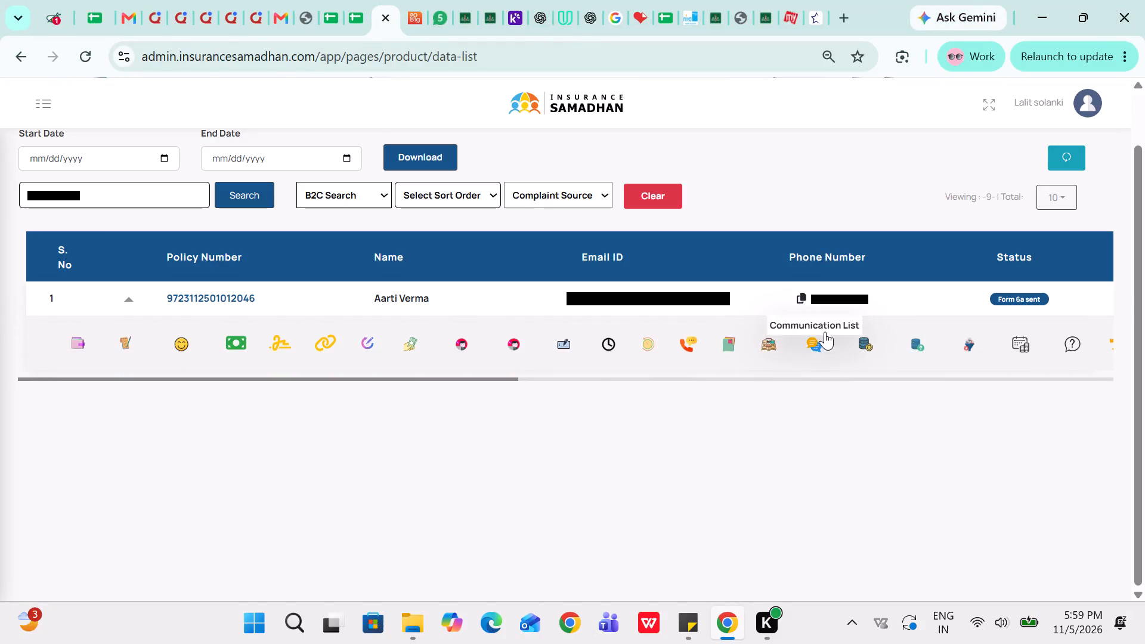
click(827, 331)
scroll(751, 401, down, 8)
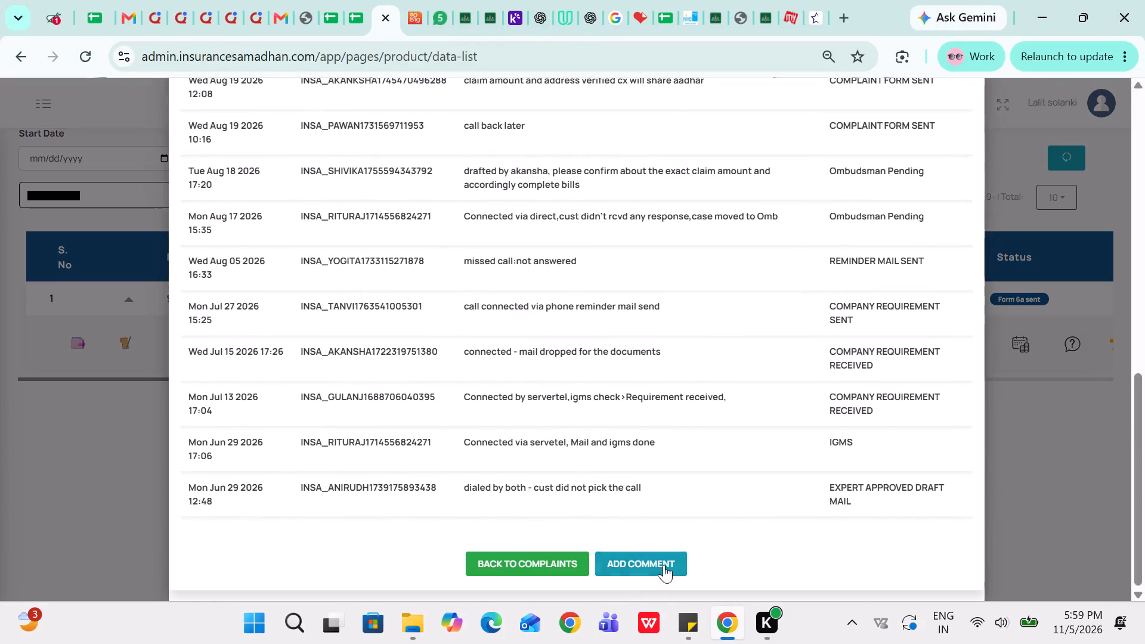
click(664, 565)
click(679, 408)
text(Not respnse)
key(BackSpace)
key(BackSpace)
key(BackSpace)
text(onse.)
click(615, 467)
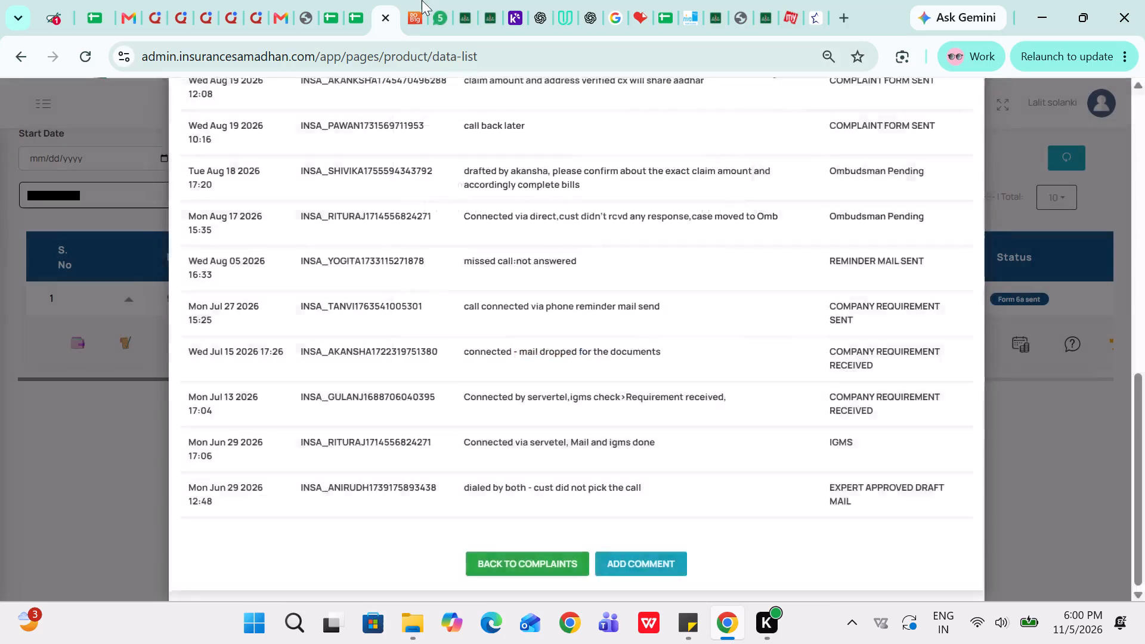
Record the outcome NR for row 42 of the missed-call sheet, in column I.
click(366, 0)
key(Right)
key(Right)
key(Right)
key(Right)
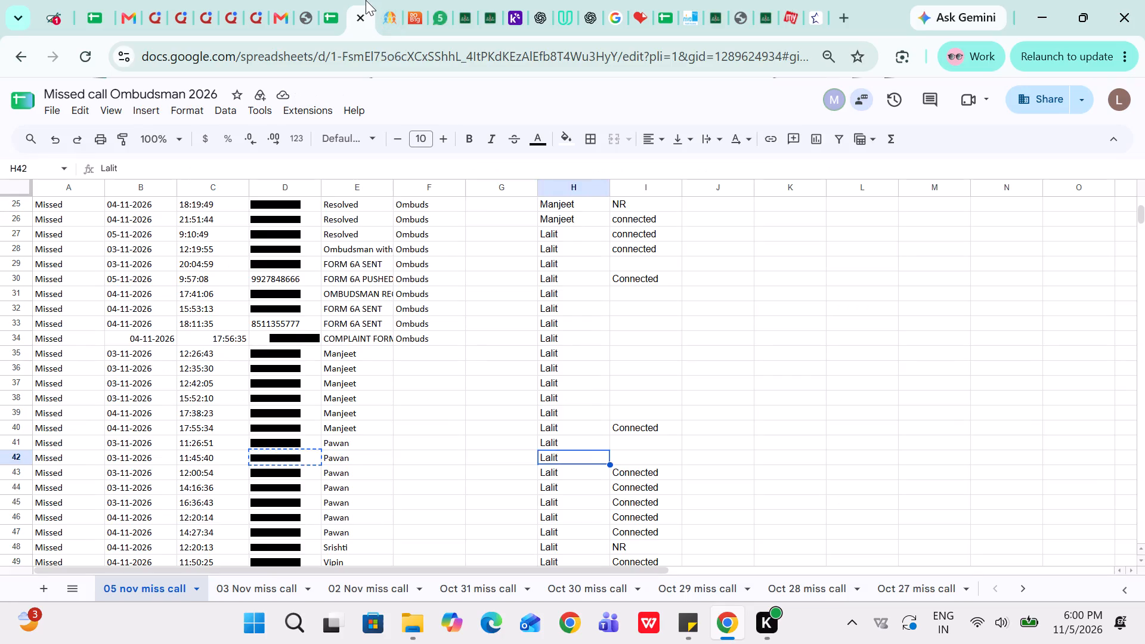
key(Right)
text(NR)
key(Up)
Copy the caller's phone number from row 41 of the missed-call sheet and search the complaints for it.
key(Left)
key(Left)
key(Left)
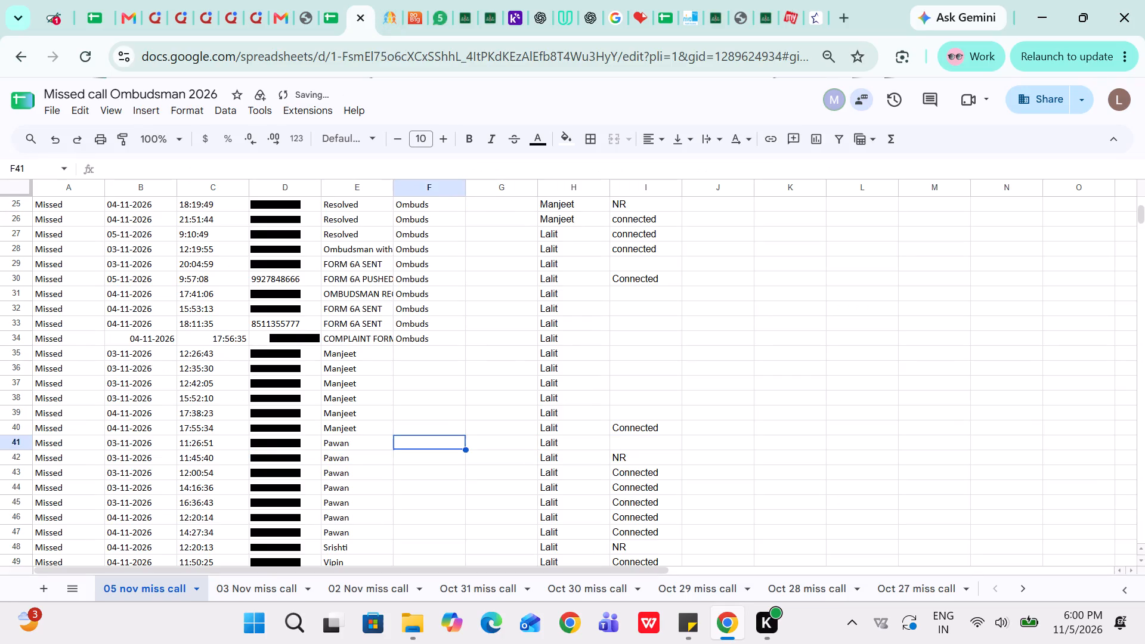
key(Left)
key(Left)
key(ctrl+c)
click(379, 0)
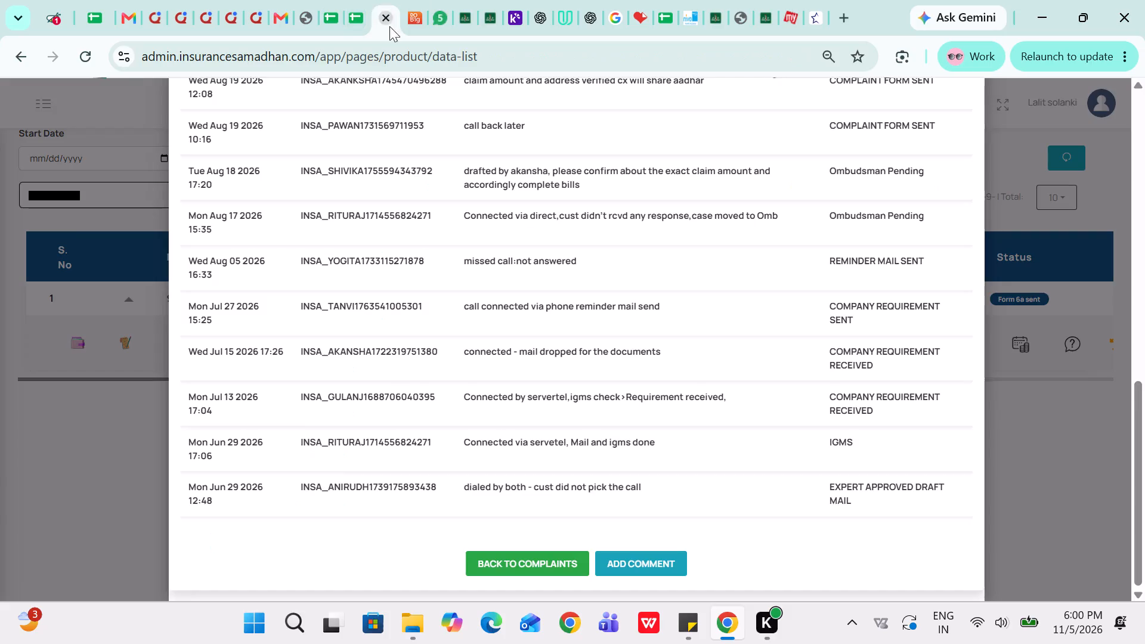
click(59, 209)
drag(140, 197, 0, 245)
key(ctrl+v)
click(255, 199)
click(593, 411)
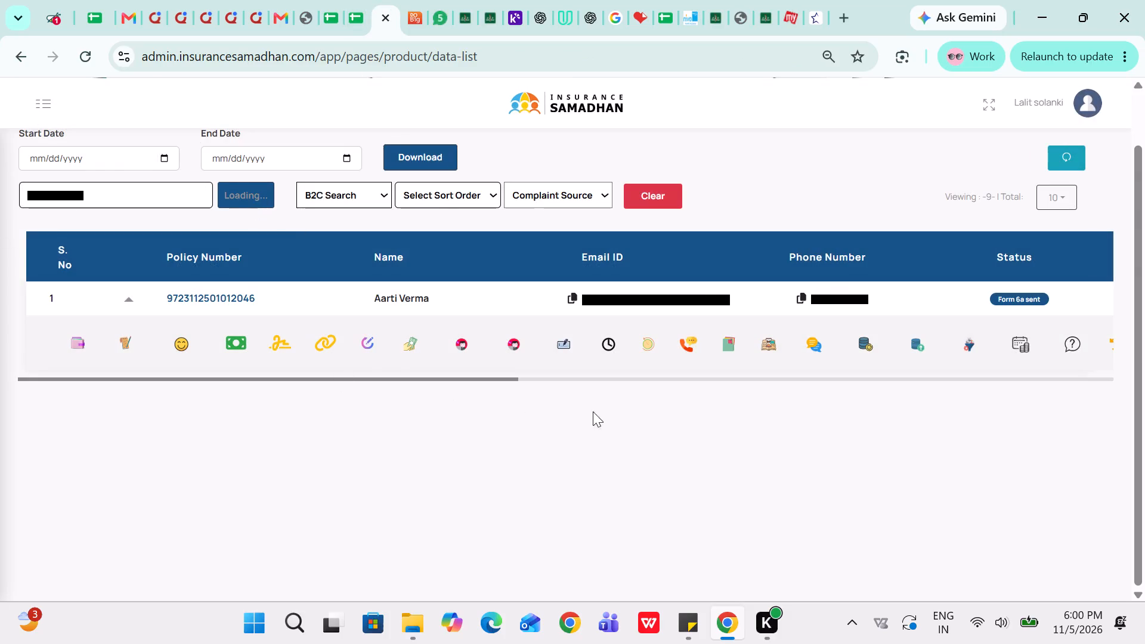
Examine the communication log of the first complaint found for this caller.
click(785, 293)
click(778, 299)
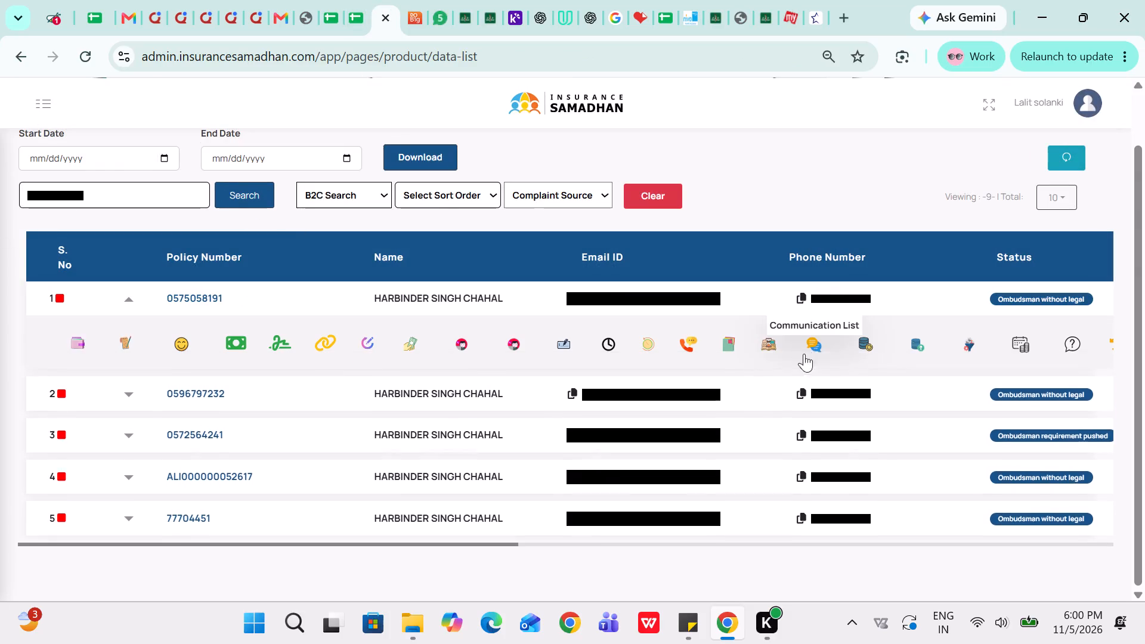
click(810, 342)
click(567, 182)
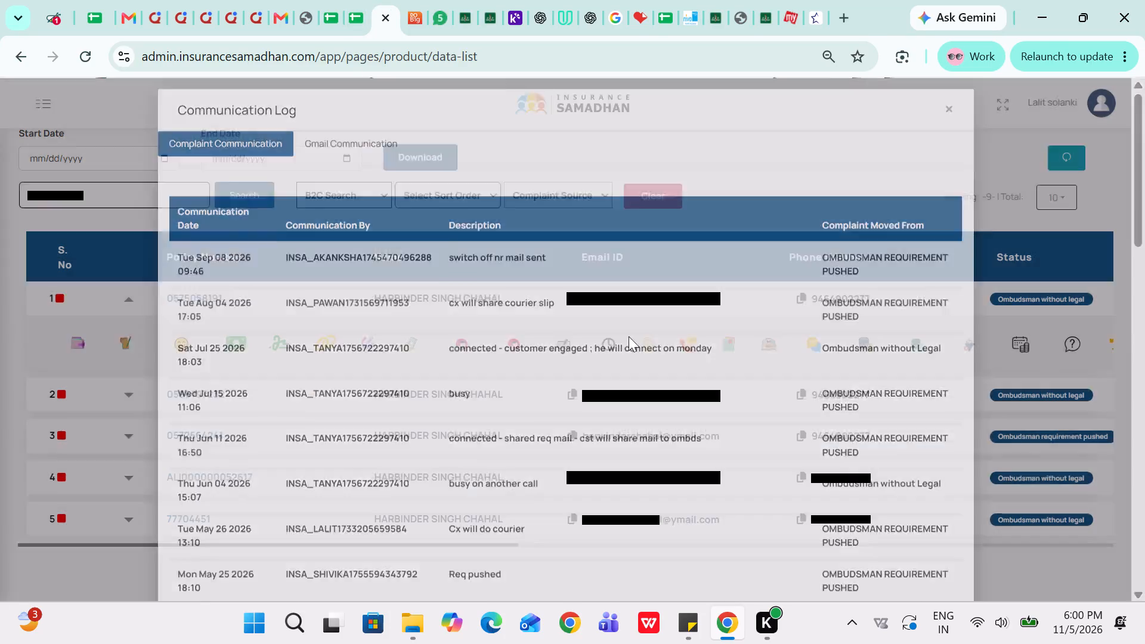
Copy the customer's phone number from the first complaint, switch to the Smartflo dialer and place a call to it.
click(800, 301)
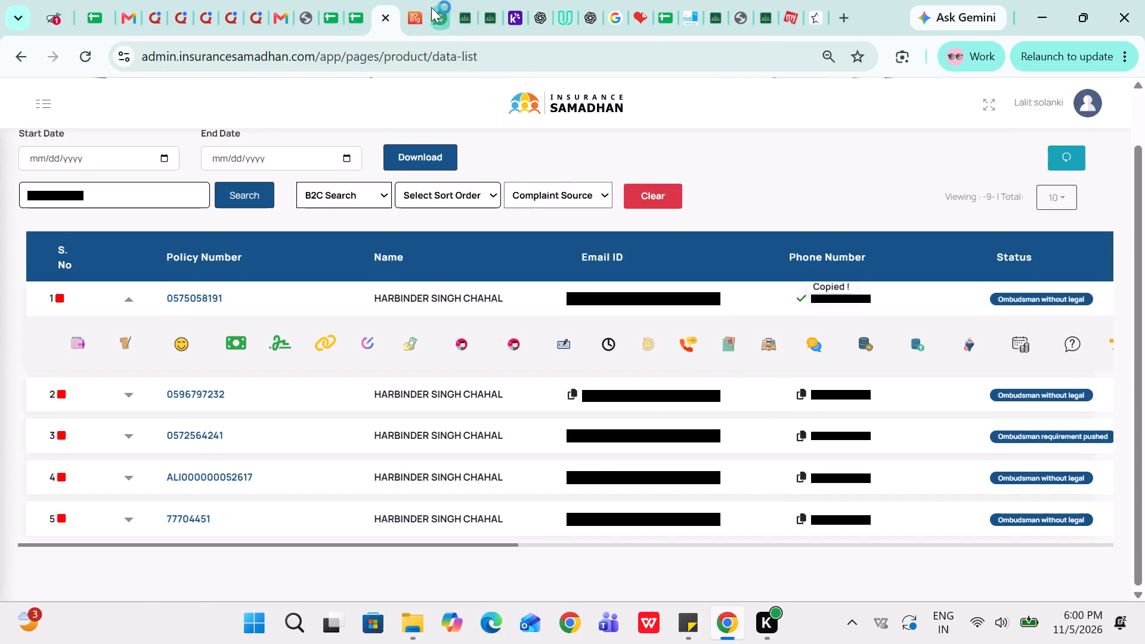
click(423, 0)
click(525, 182)
double_click(524, 195)
key(ctrl+v)
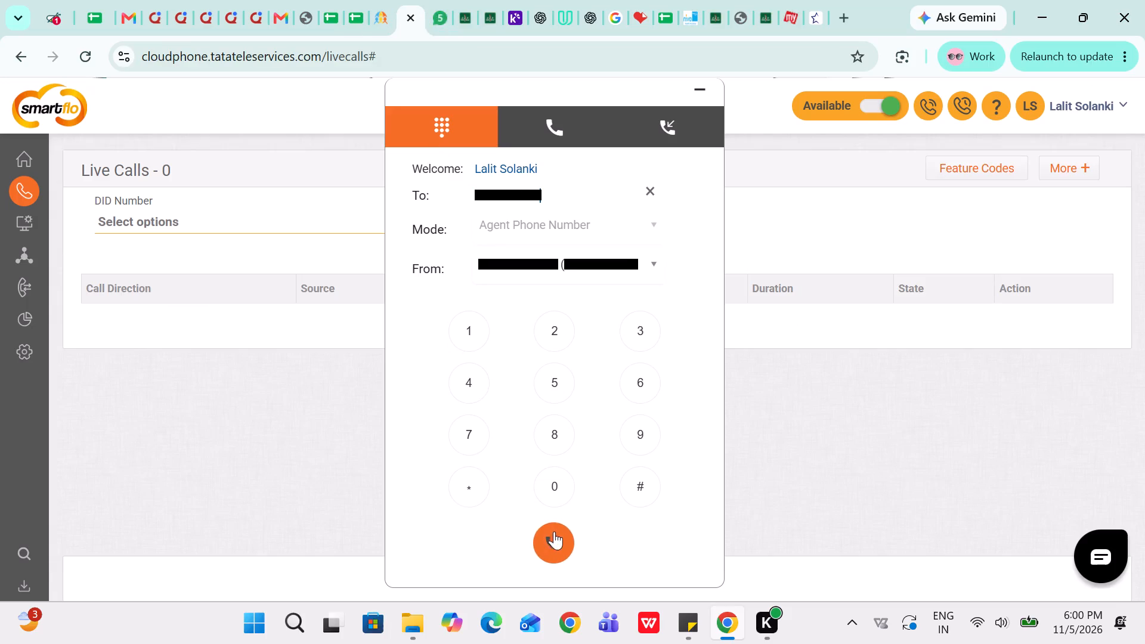
click(560, 531)
Back in the complaint list, review the communication logs of the caller's first and second complaints.
click(393, 0)
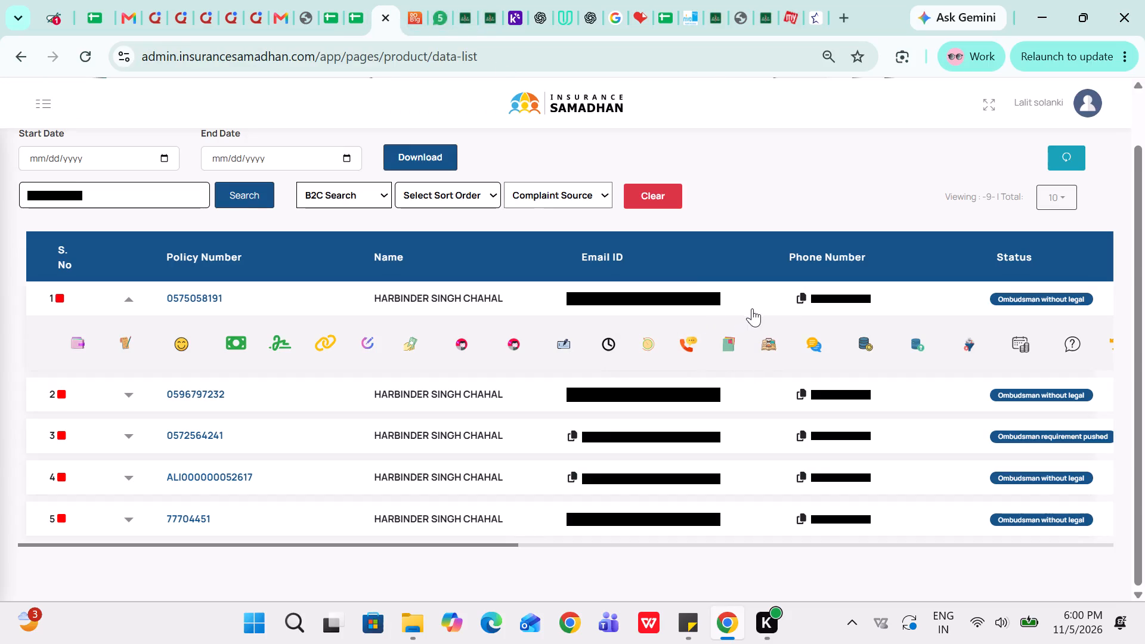
click(822, 334)
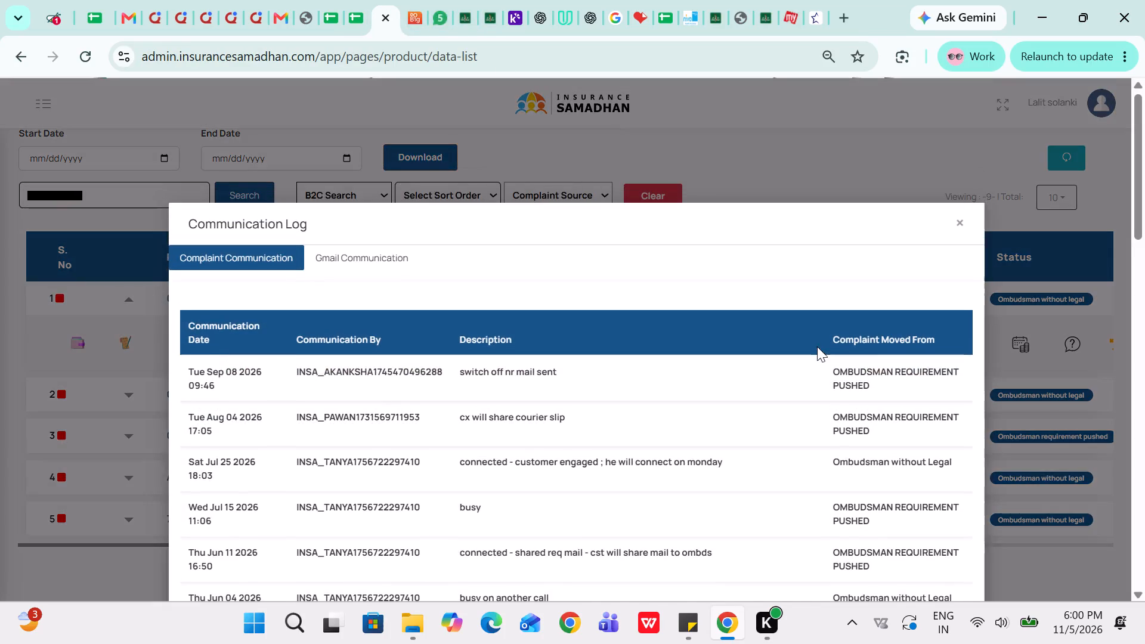
click(602, 131)
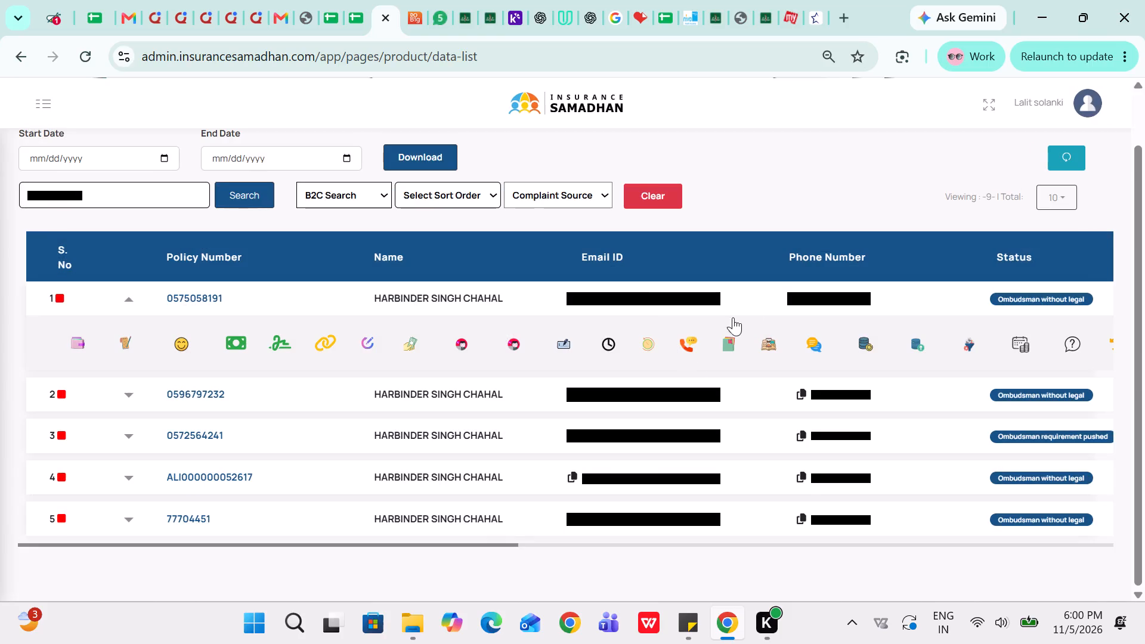
click(748, 298)
drag(778, 336, 775, 343)
click(819, 395)
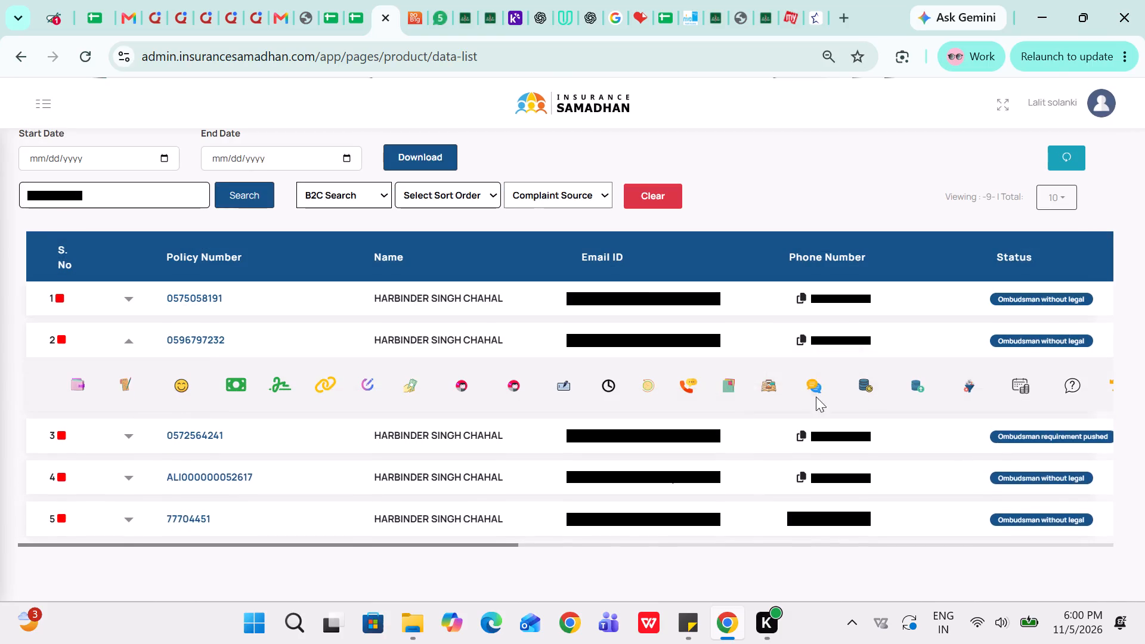
click(537, 172)
Examine the status history of the caller's first complaint down to its latest status.
click(539, 340)
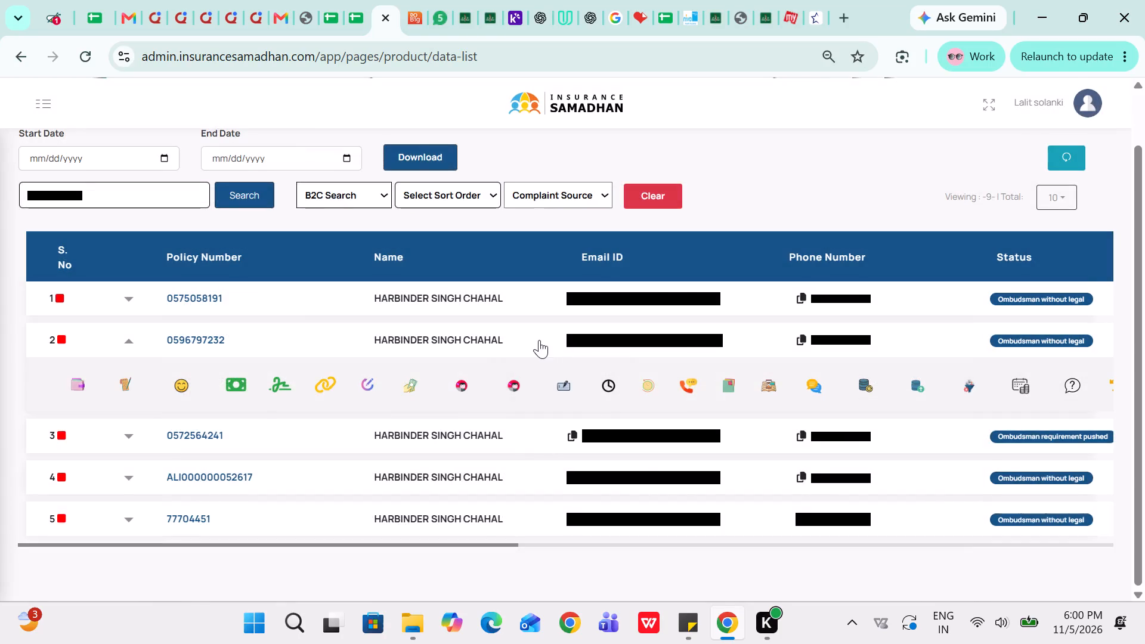
click(770, 293)
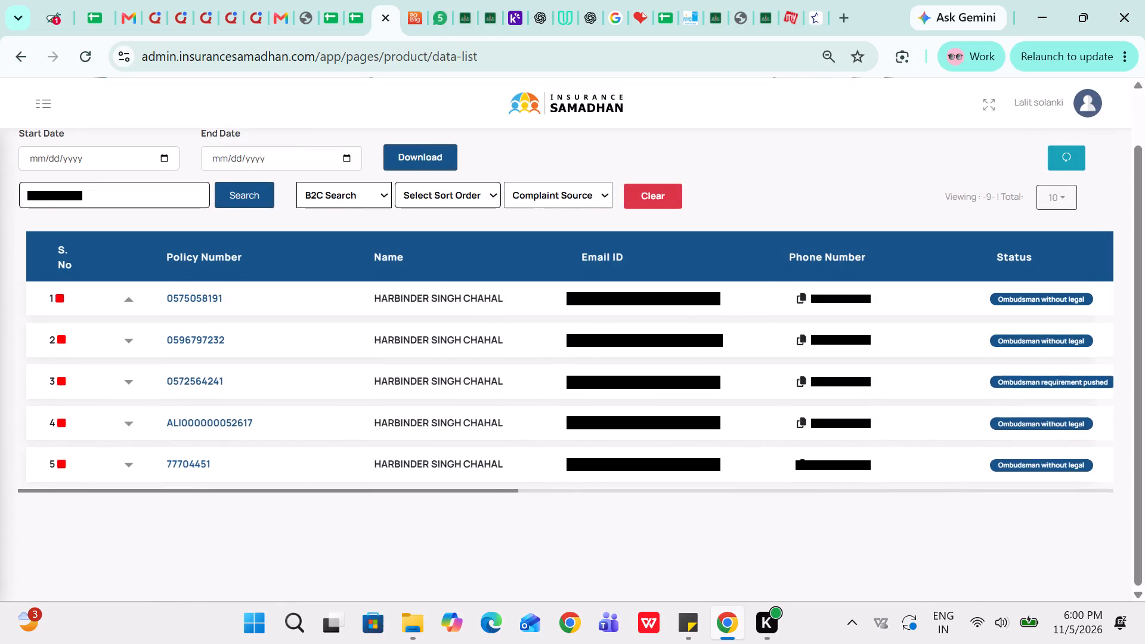
click(648, 342)
scroll(716, 373, down, 12)
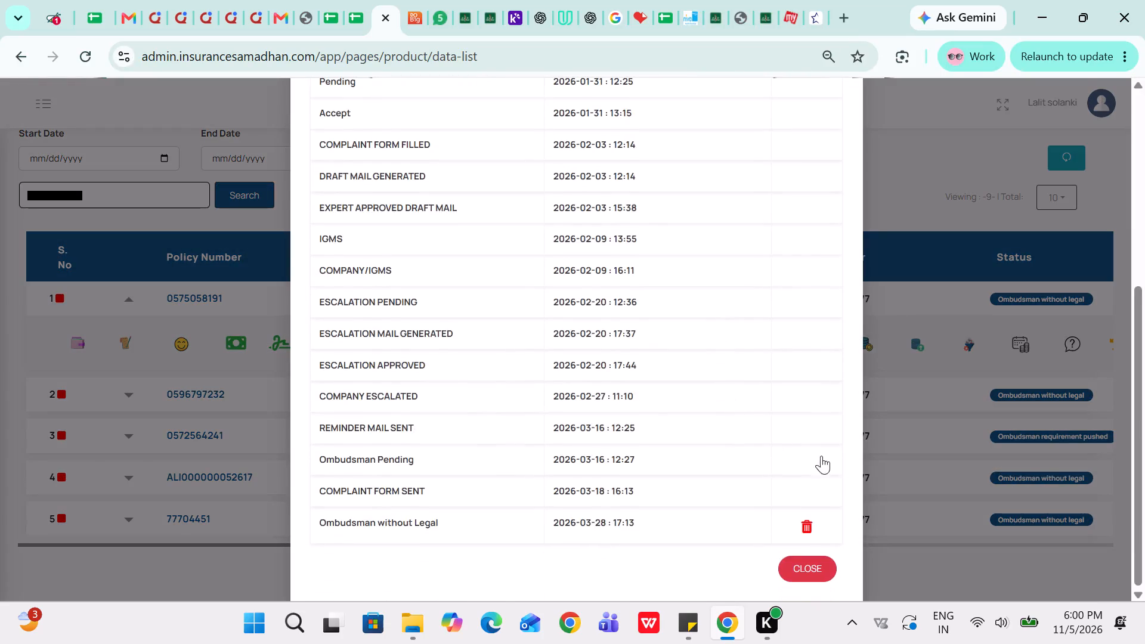
click(899, 465)
Examine the insurance company, claim amount and complaint type of each of the caller's complaints.
scroll(813, 338, left, 4)
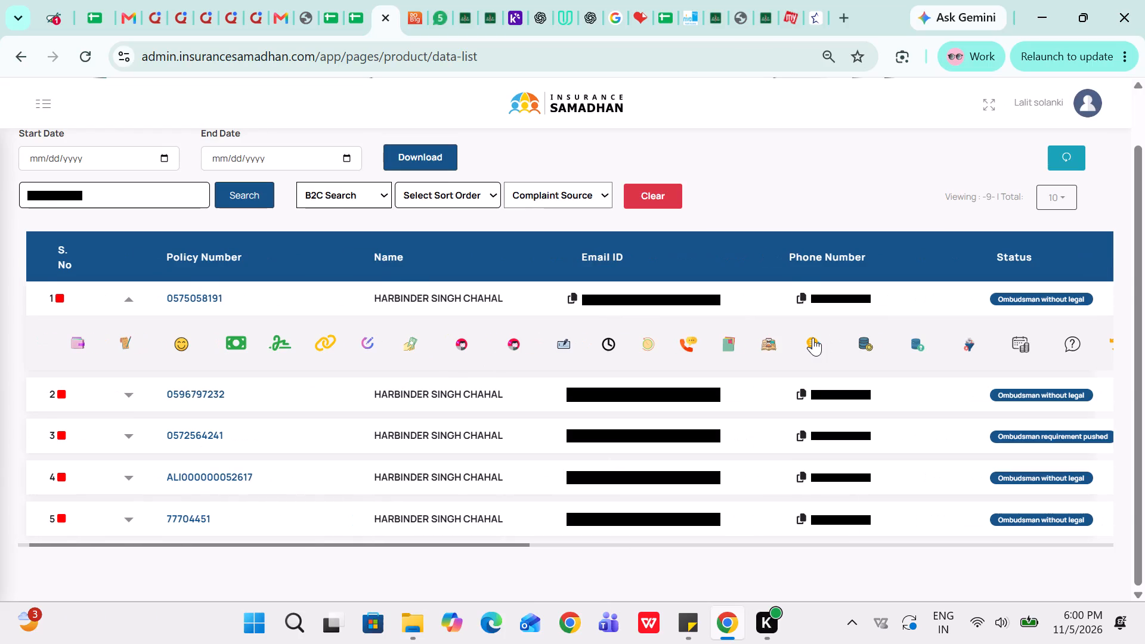
scroll(813, 338, left, 1)
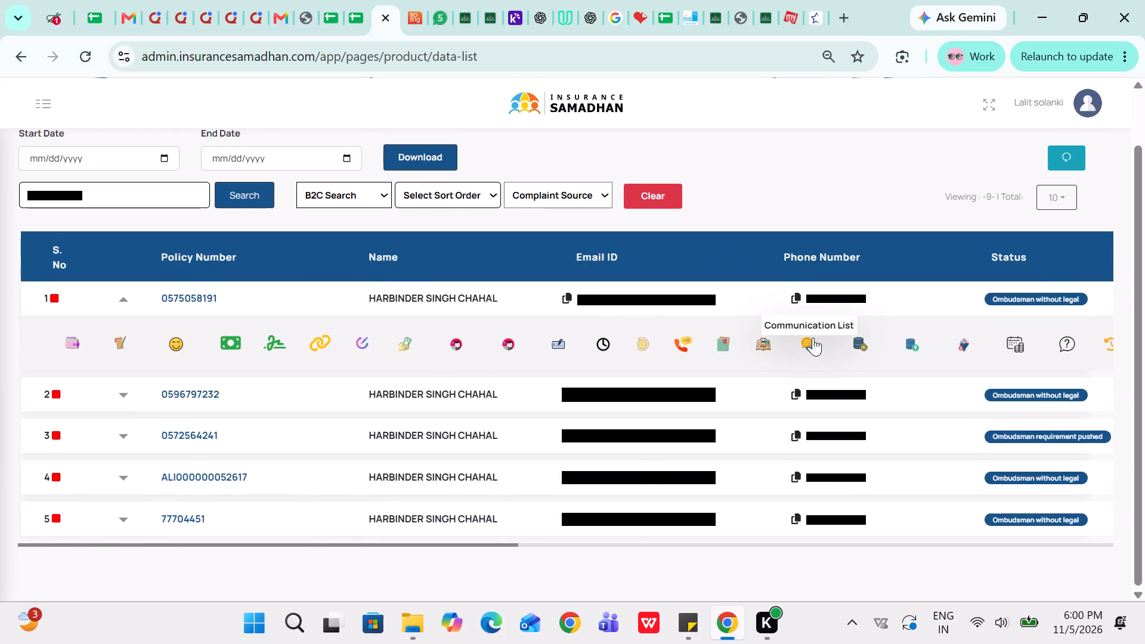
scroll(813, 338, left, 3)
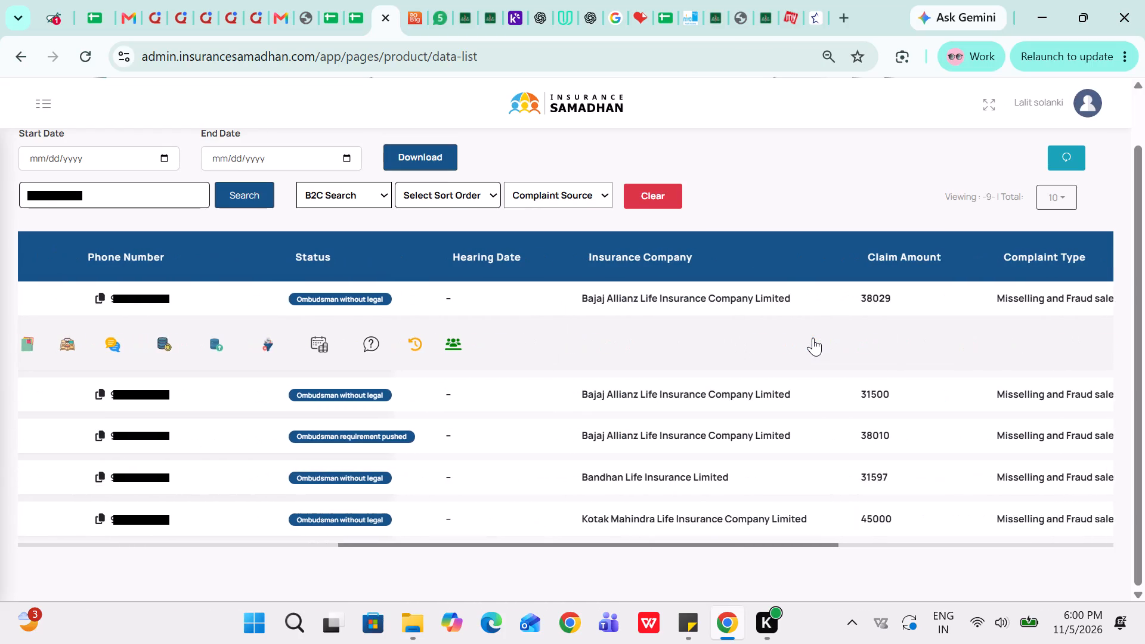
Examine the status, claim amount, complaint type and policy type across the caller's listed complaints.
scroll(813, 338, left, 2)
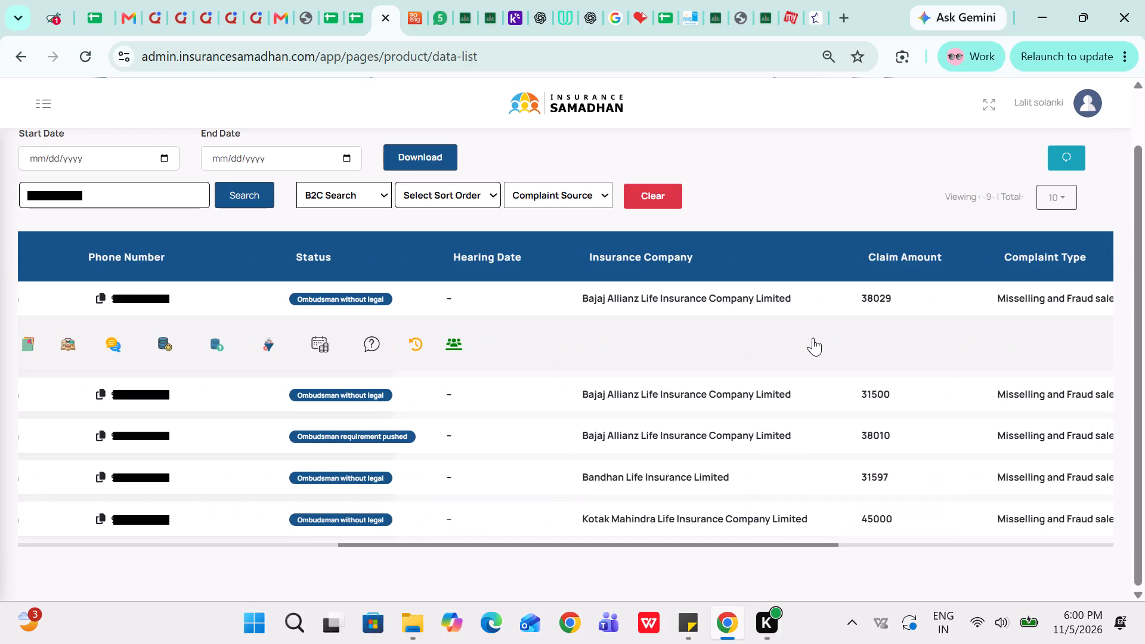
scroll(813, 338, right, 2)
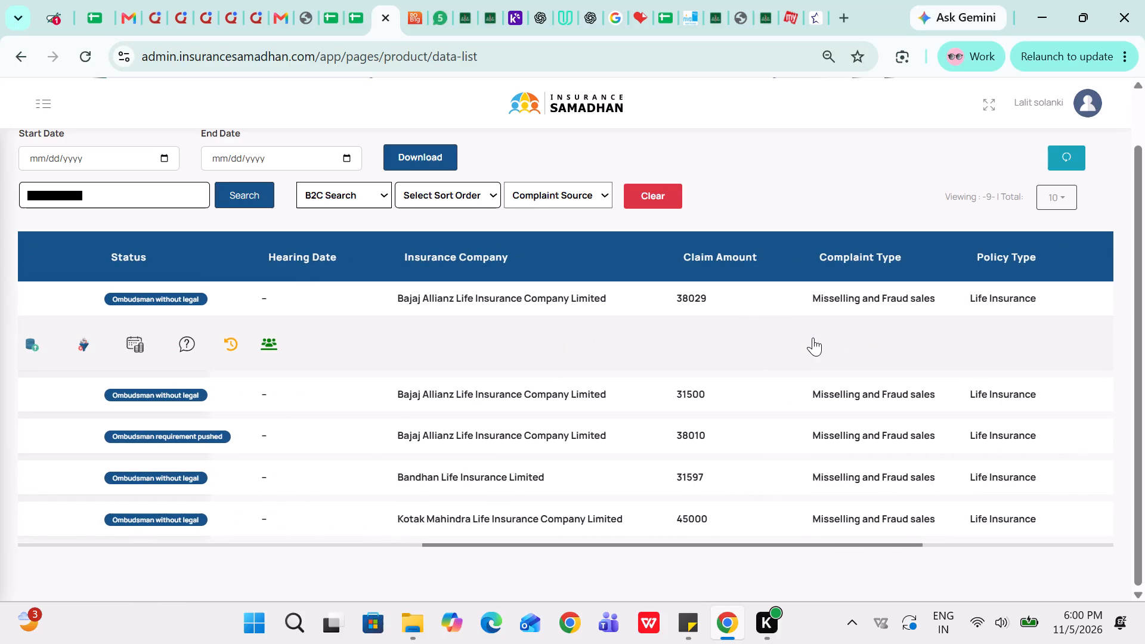
scroll(813, 338, right, 2)
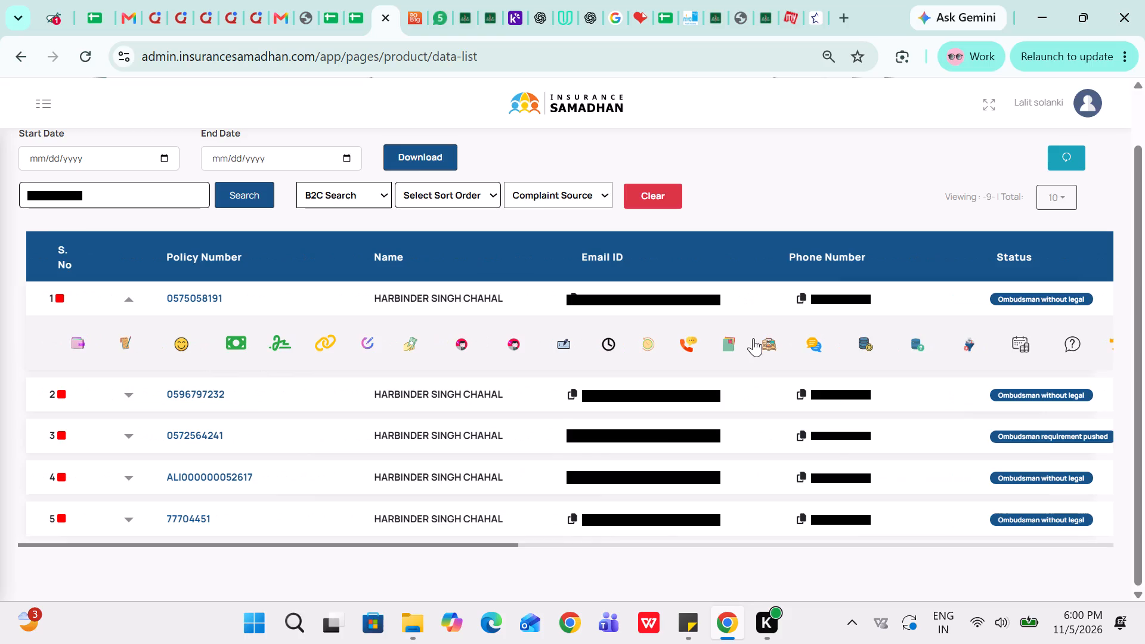
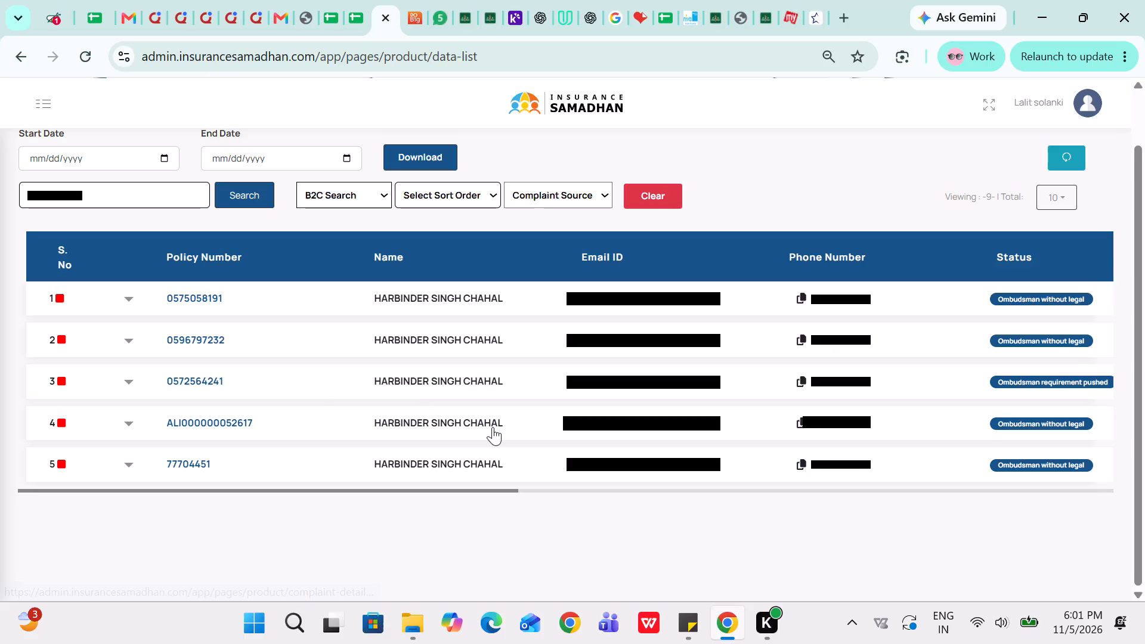
Compare the status, insurance company and claim amount across the caller's five listed complaints.
scroll(493, 427, right, 2)
scroll(493, 427, left, 3)
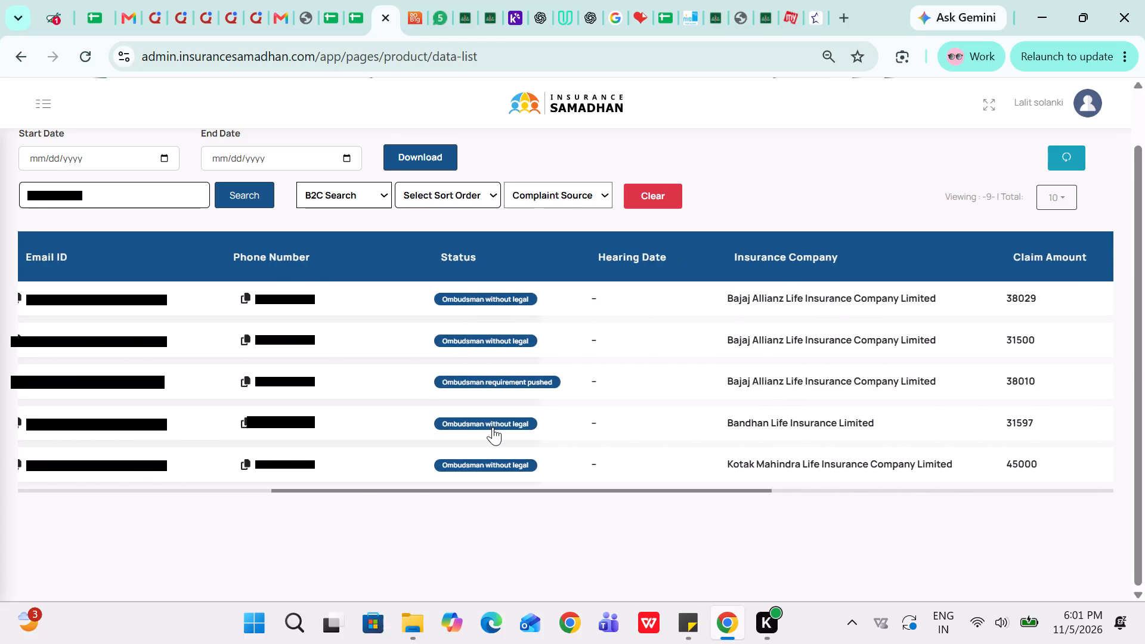
scroll(493, 427, left, 1)
scroll(493, 427, right, 6)
scroll(493, 427, left, 4)
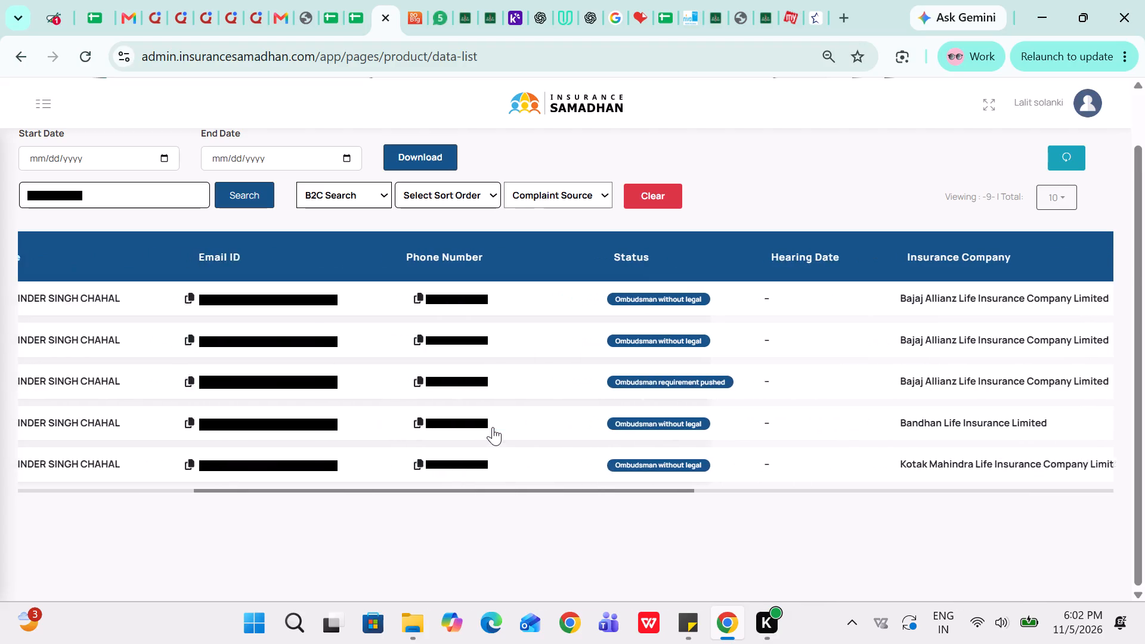
Send a single Form 6A reminder mail to the ombudsman for the caller's first complaint, against Bajaj Allianz Life, and return to the complaint list.
scroll(102, 325, right, 6)
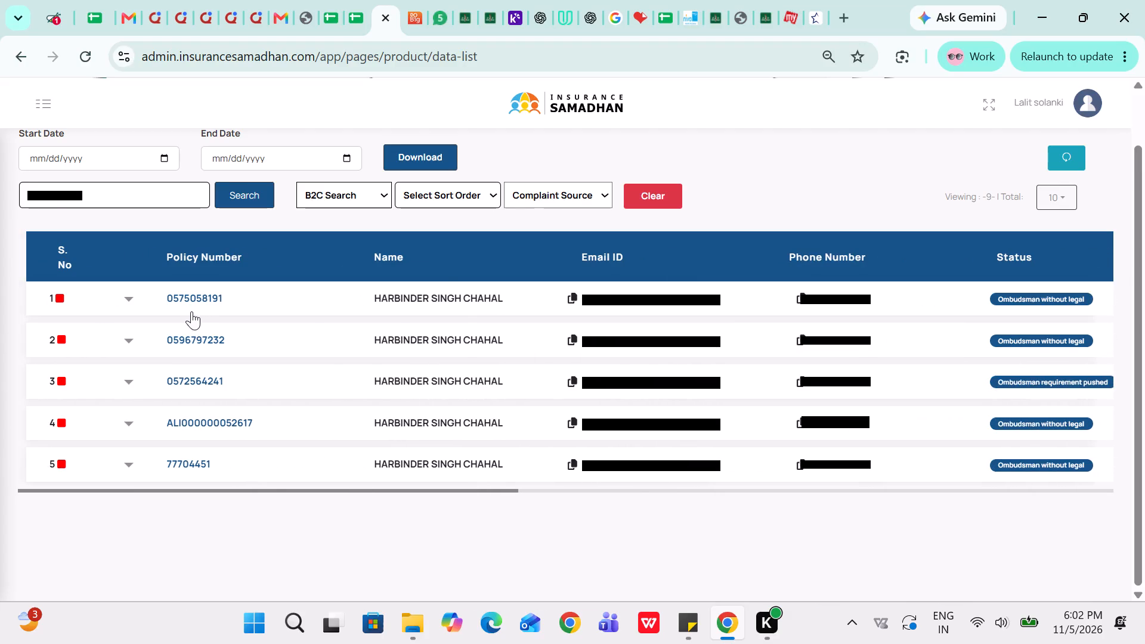
click(191, 298)
click(806, 216)
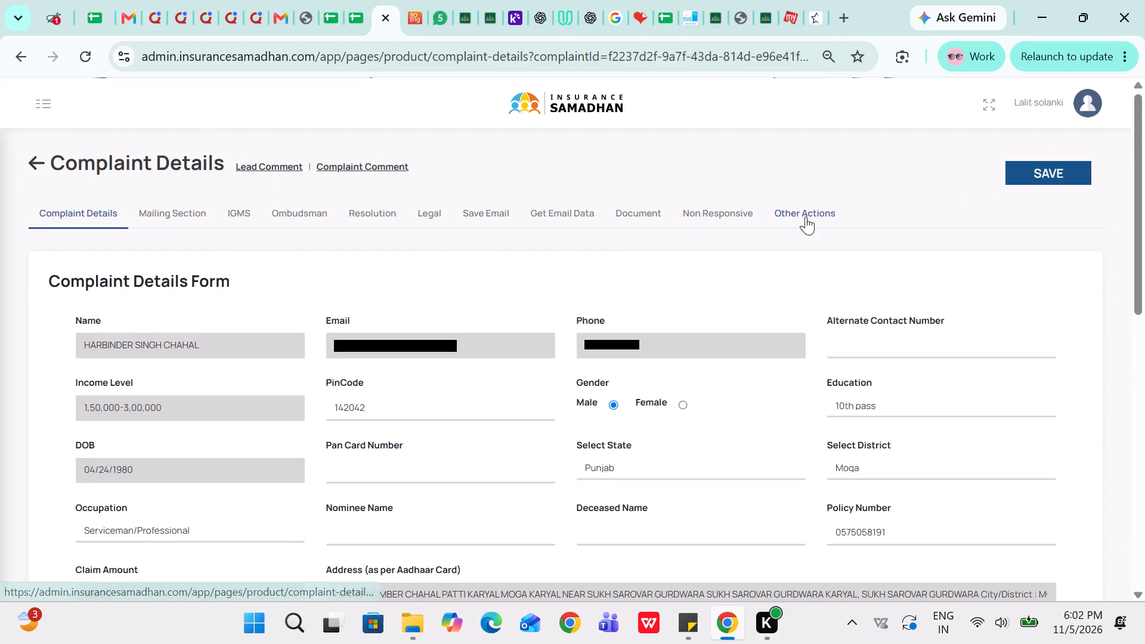
scroll(289, 348, down, 4)
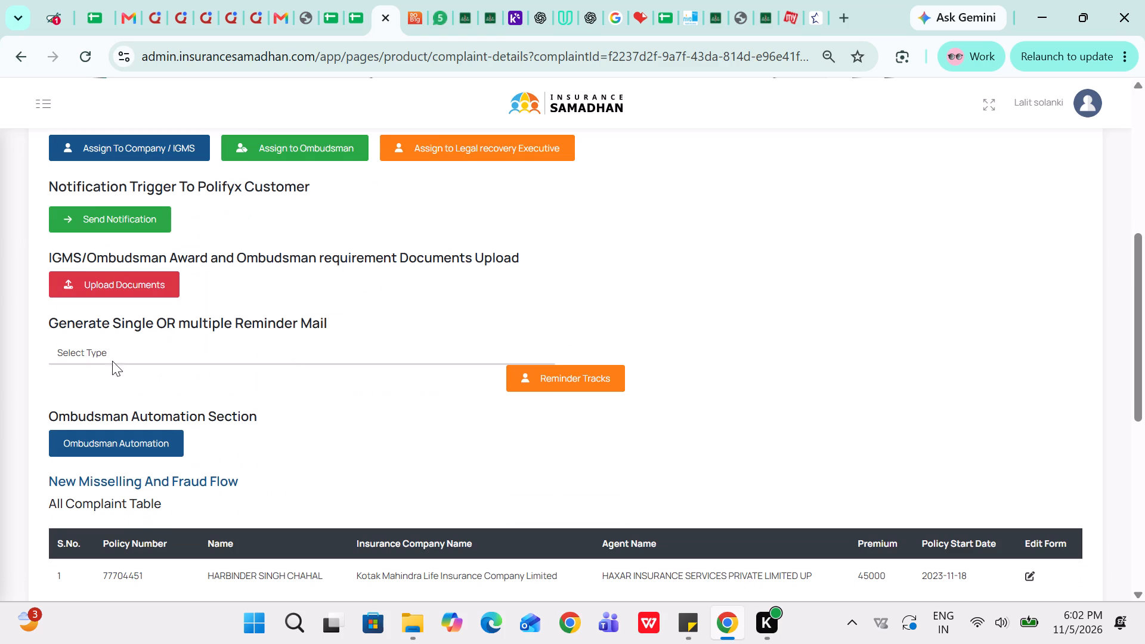
click(138, 355)
click(184, 395)
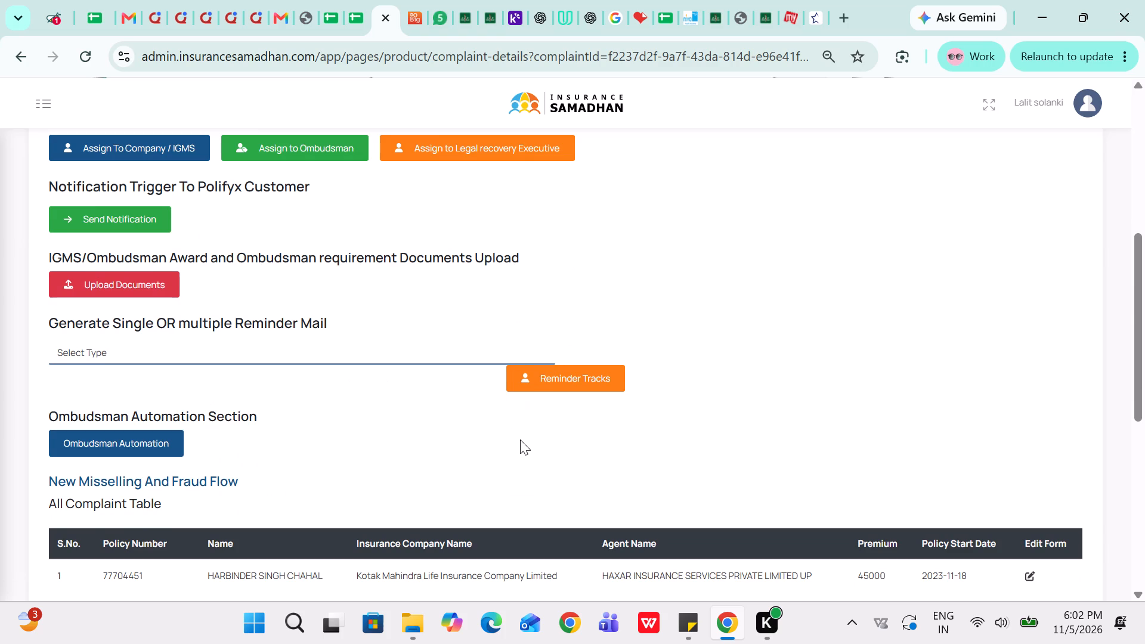
scroll(520, 439, down, 1)
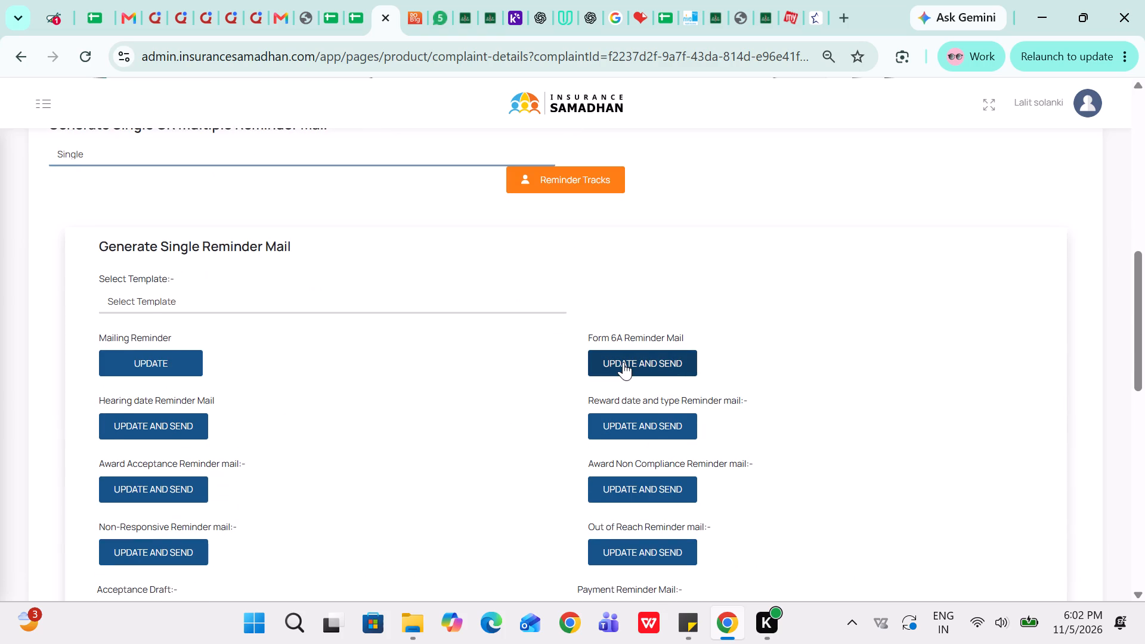
click(623, 362)
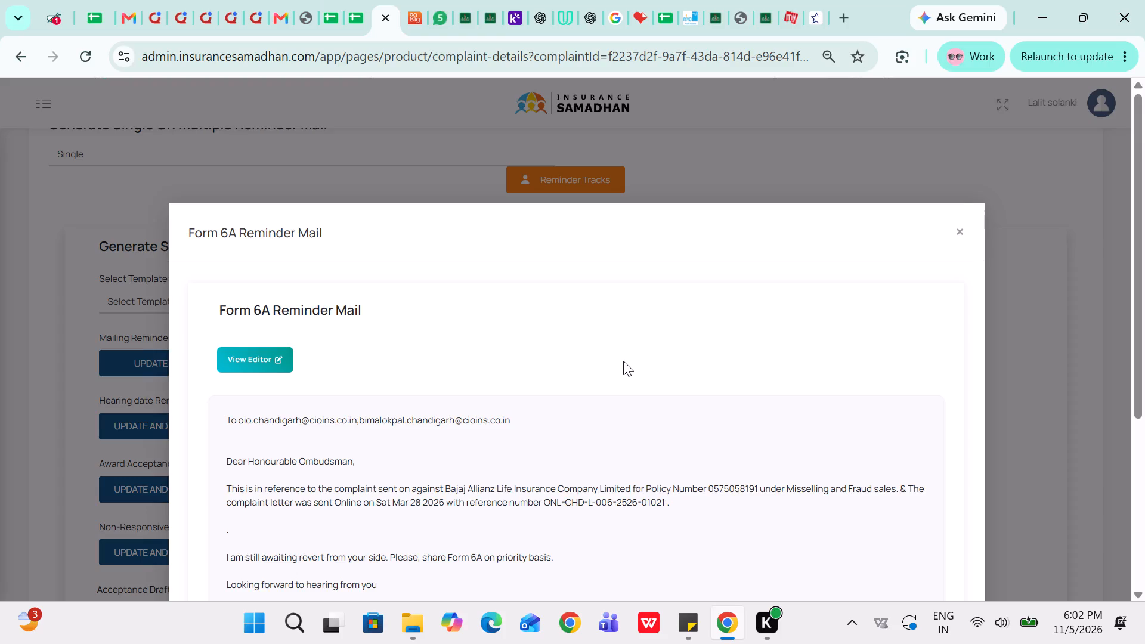
scroll(456, 371, down, 6)
scroll(506, 377, down, 4)
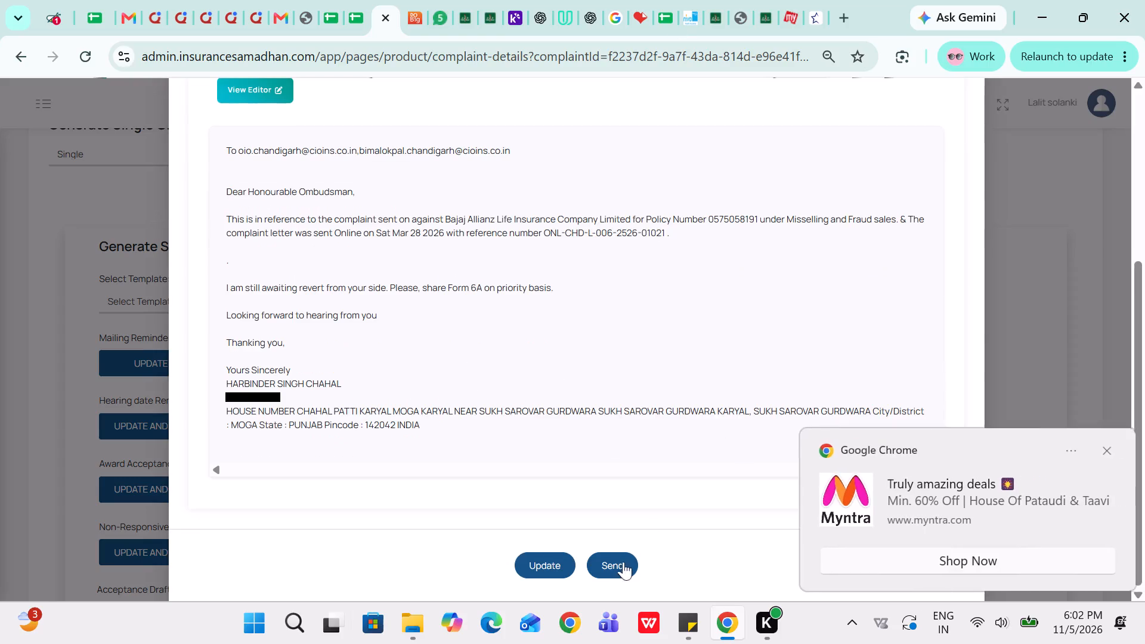
drag(617, 569, 614, 575)
click(664, 171)
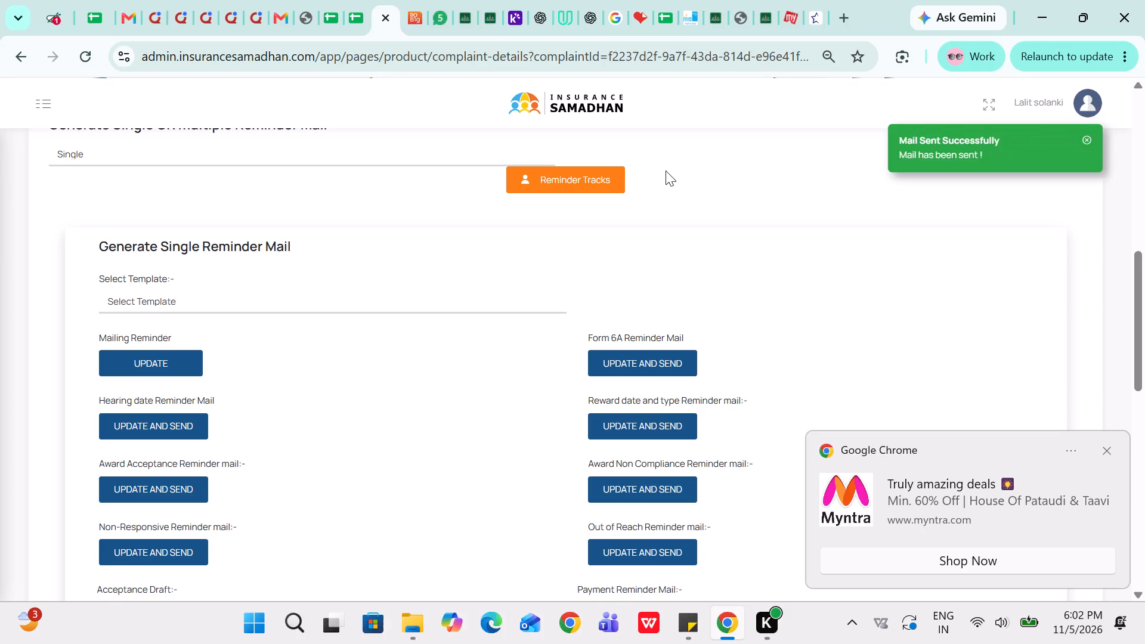
scroll(33, 394, up, 18)
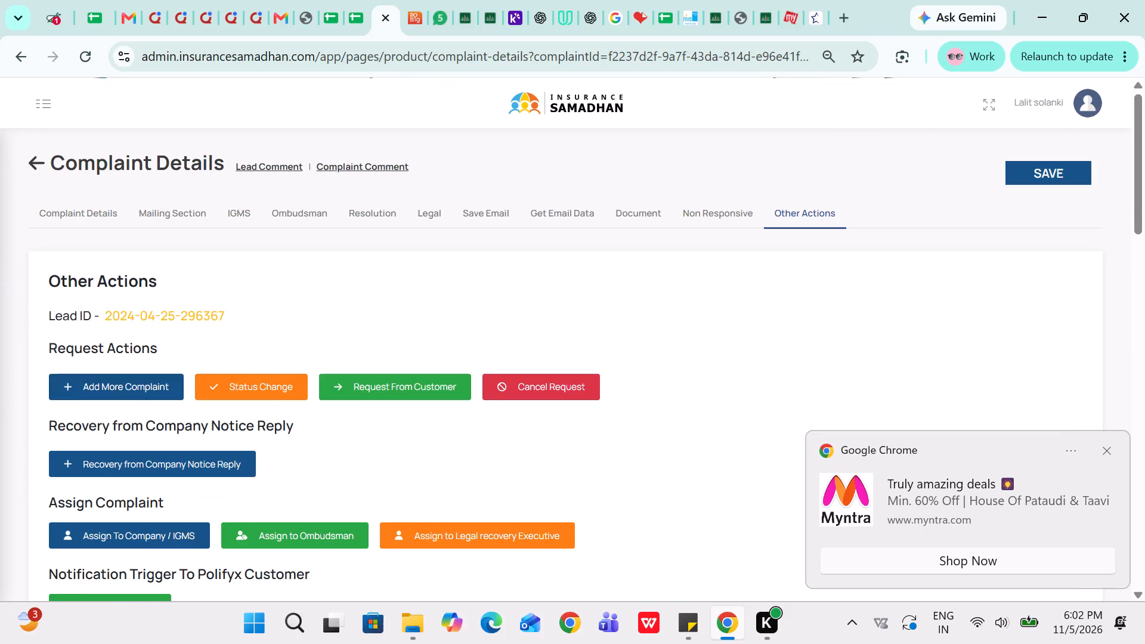
click(36, 165)
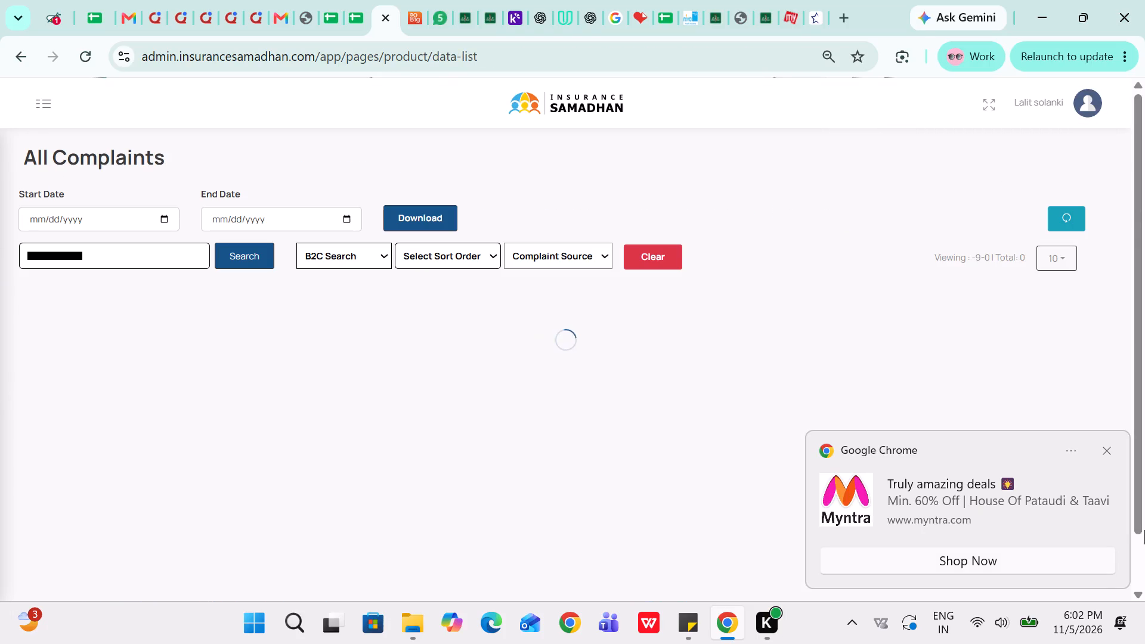
Send a single Form 6A reminder mail for the caller's second complaint, also against Bajaj Allianz Life, and return to the complaint list.
click(208, 401)
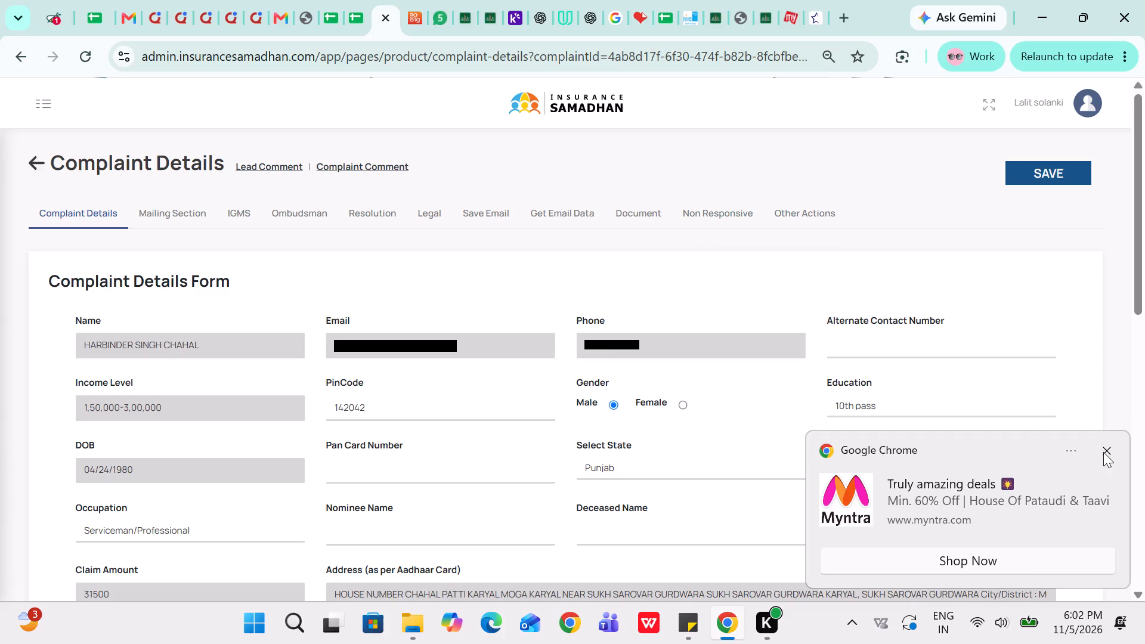
click(1109, 452)
click(862, 224)
click(802, 221)
scroll(504, 256, down, 5)
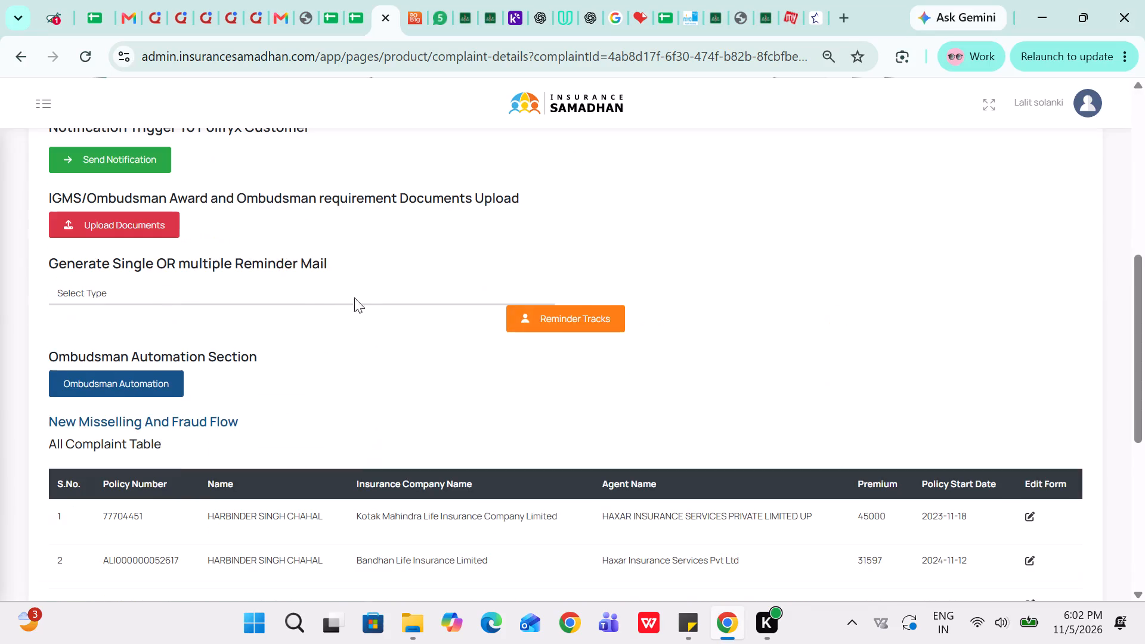
click(153, 300)
click(137, 332)
click(648, 482)
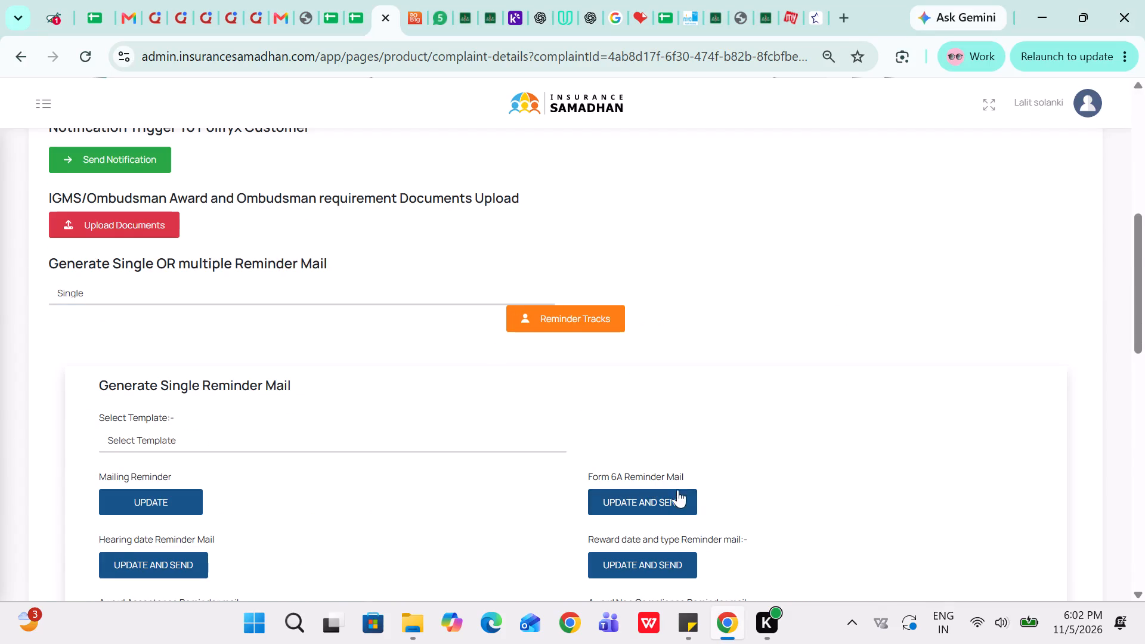
click(681, 492)
scroll(803, 371, down, 10)
click(610, 571)
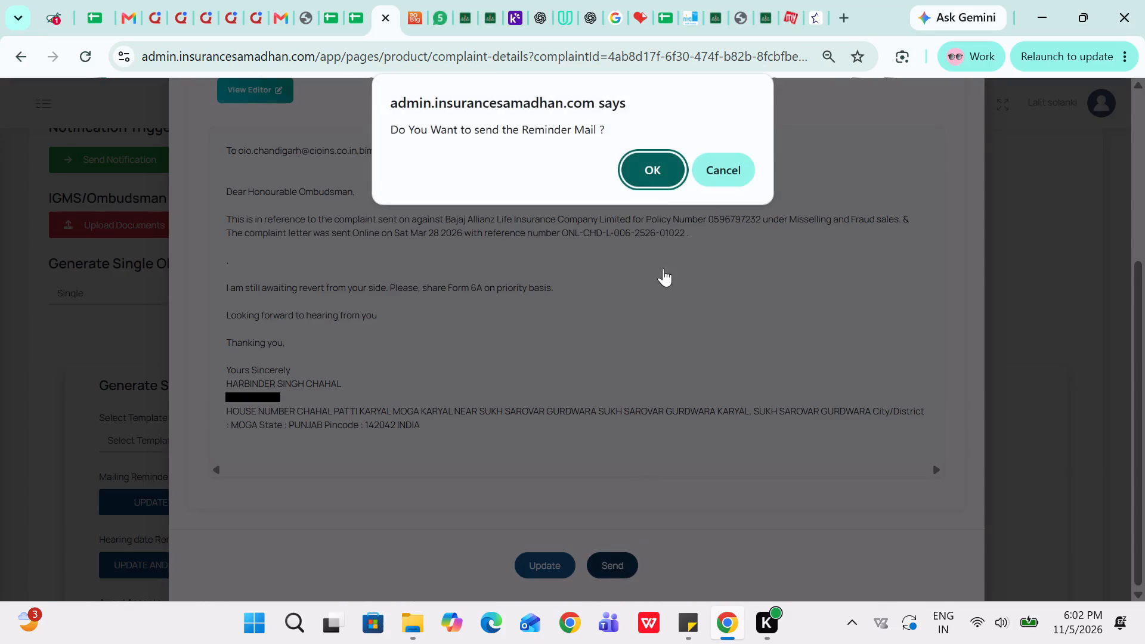
click(651, 184)
scroll(425, 361, up, 20)
scroll(425, 361, up, 13)
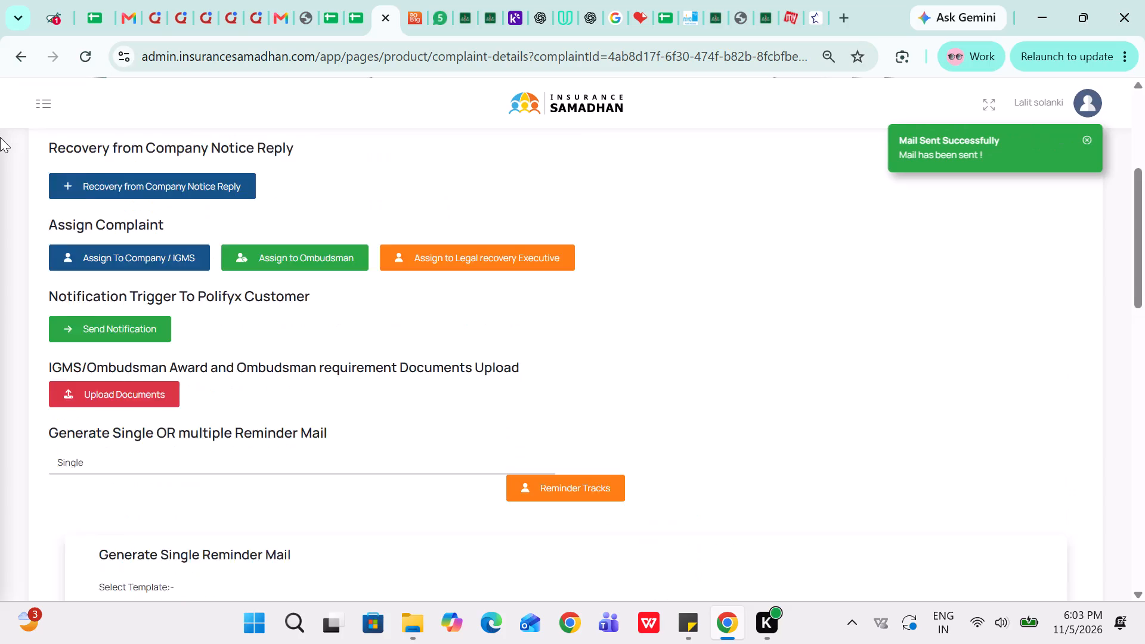
scroll(0, 137, up, 4)
click(35, 156)
Send a single Form 6A reminder mail for the caller's fourth complaint, against Bandhan Life, and return to the complaint list.
scroll(354, 375, down, 4)
scroll(348, 397, up, 1)
scroll(348, 401, down, 7)
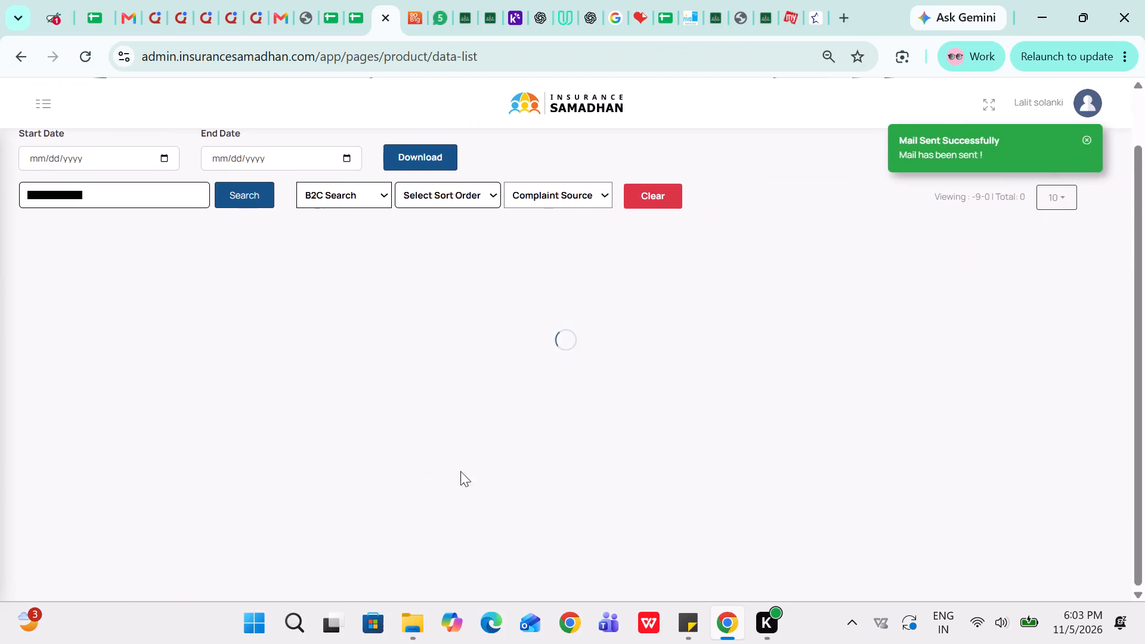
scroll(460, 471, down, 20)
scroll(460, 471, down, 8)
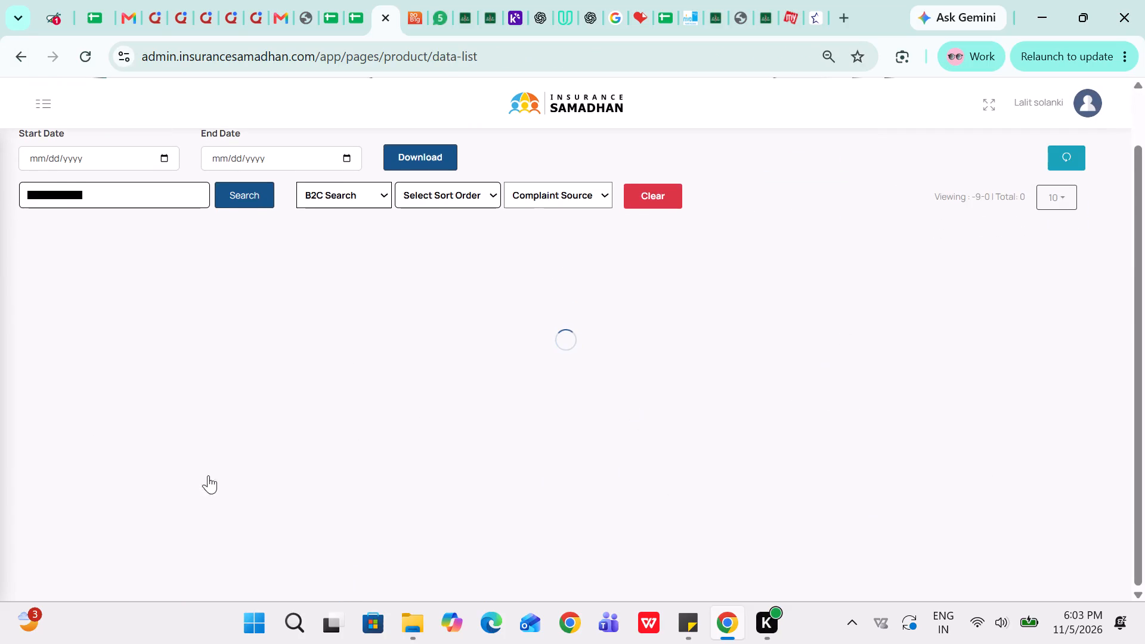
click(185, 424)
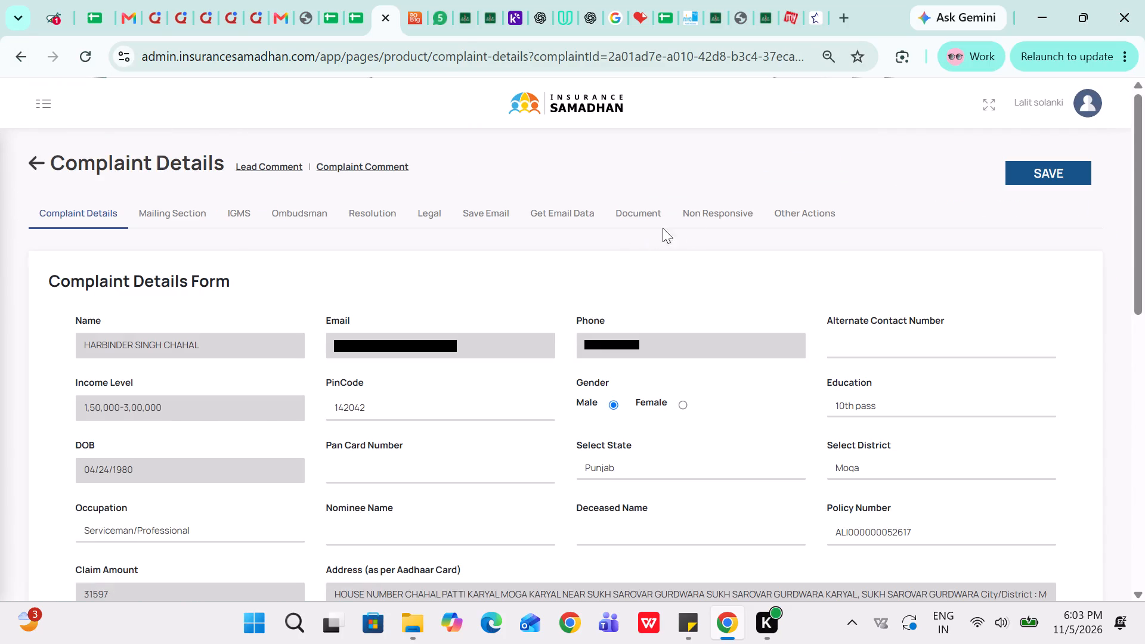
click(789, 208)
scroll(662, 281, down, 5)
click(80, 305)
click(93, 323)
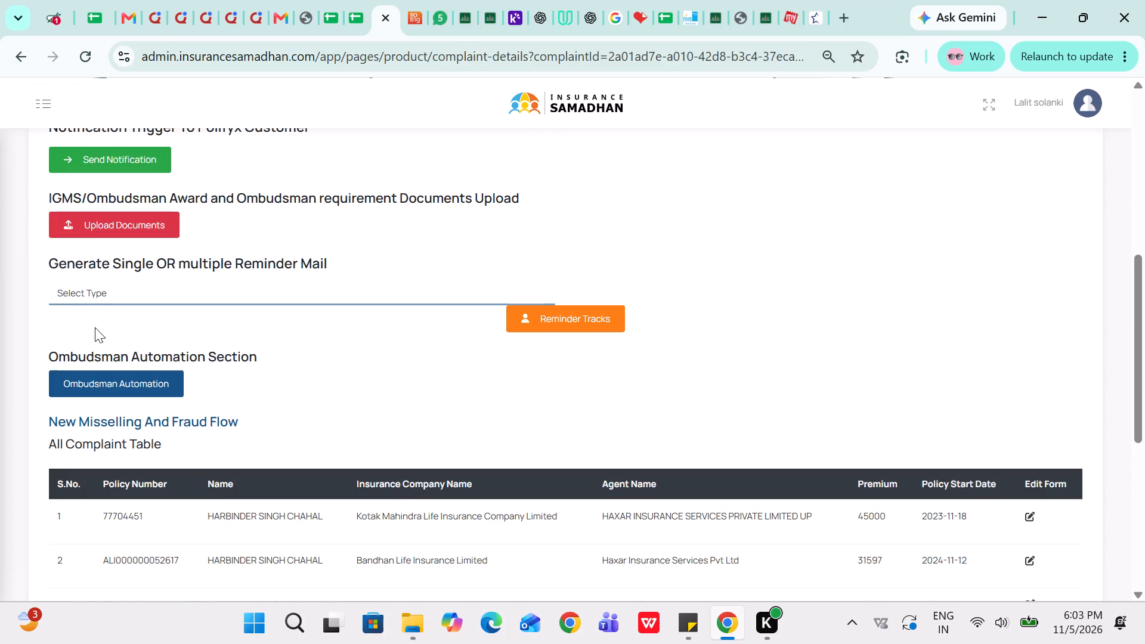
click(115, 294)
click(105, 332)
click(641, 501)
scroll(792, 345, down, 3)
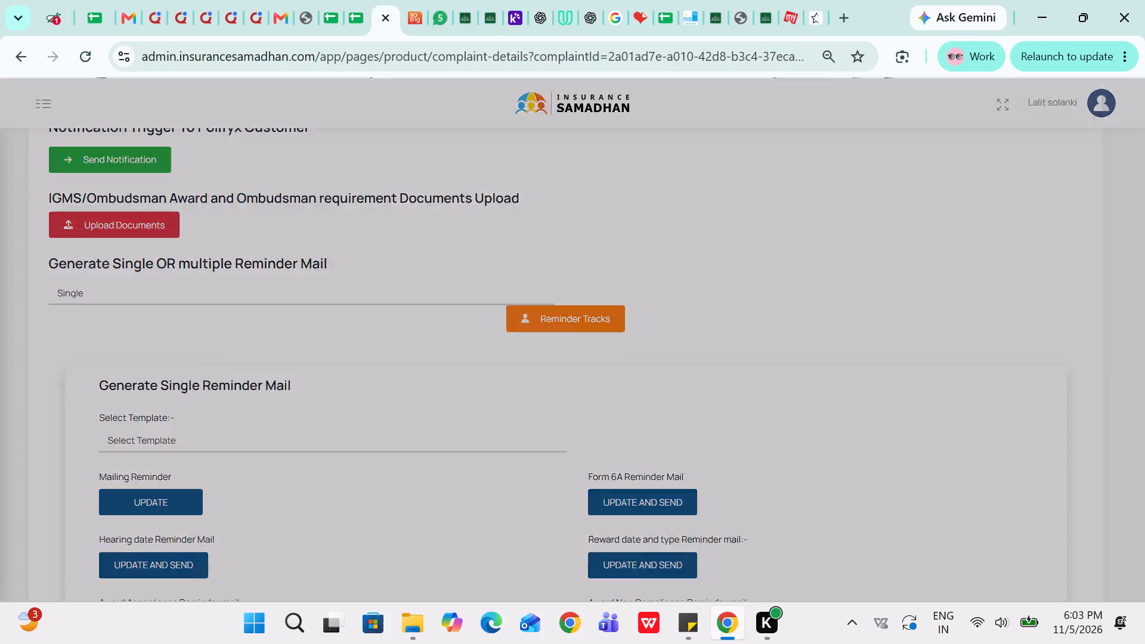
scroll(792, 345, down, 5)
click(605, 571)
click(655, 173)
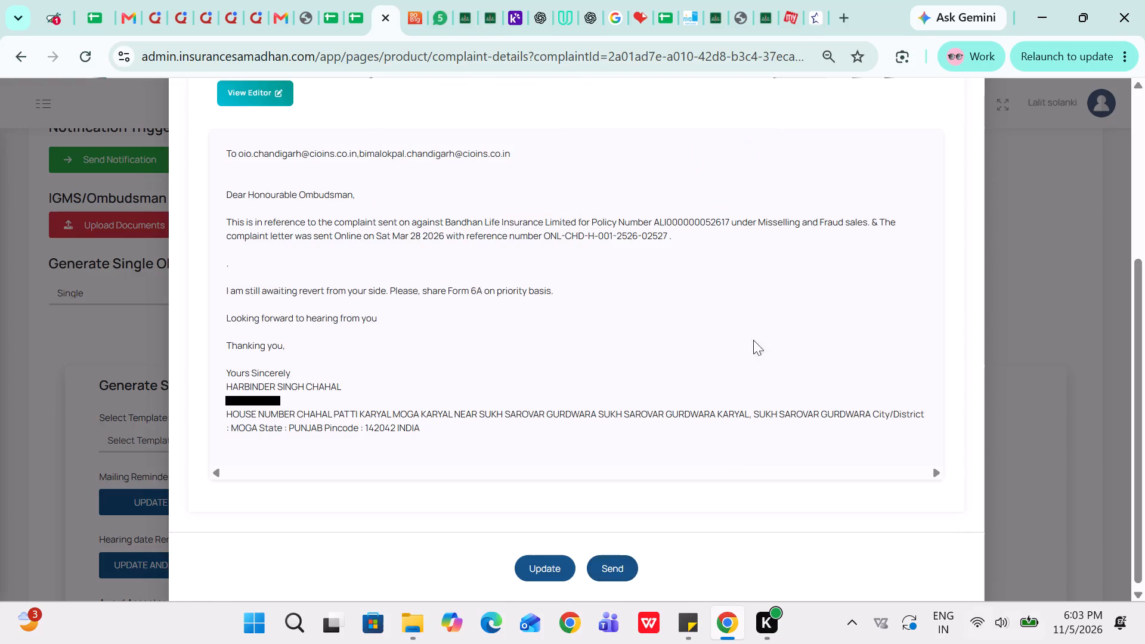
scroll(20, 249, up, 7)
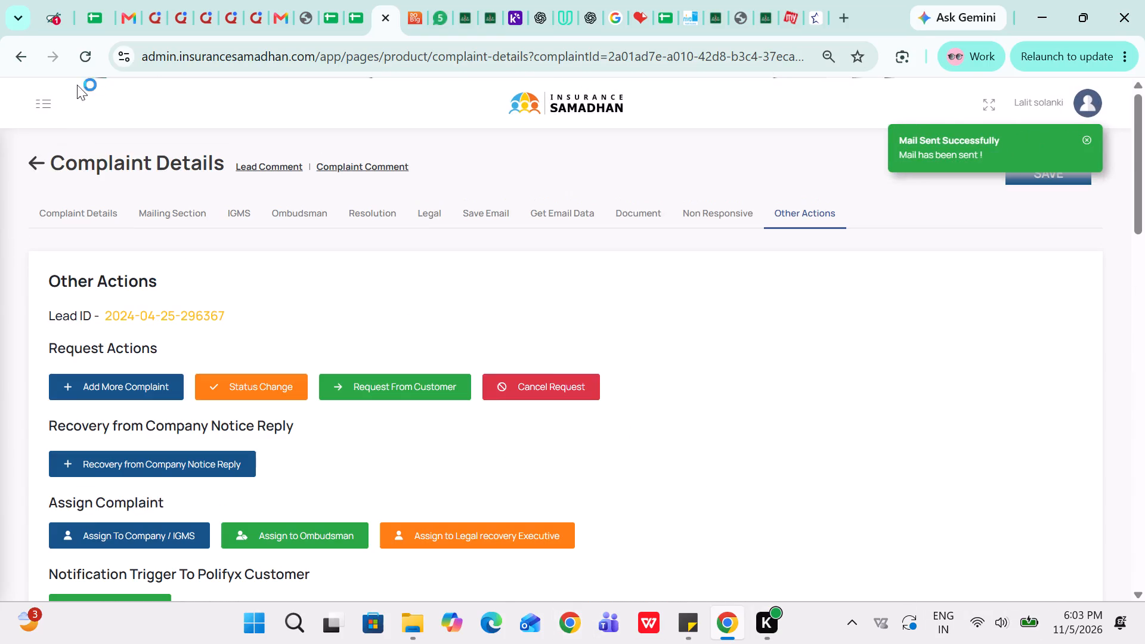
scroll(82, 97, up, 5)
click(44, 157)
Send a single Form 6A reminder mail to the ombudsman for the caller's fifth complaint, against Kotak Mahindra Life.
scroll(360, 357, down, 15)
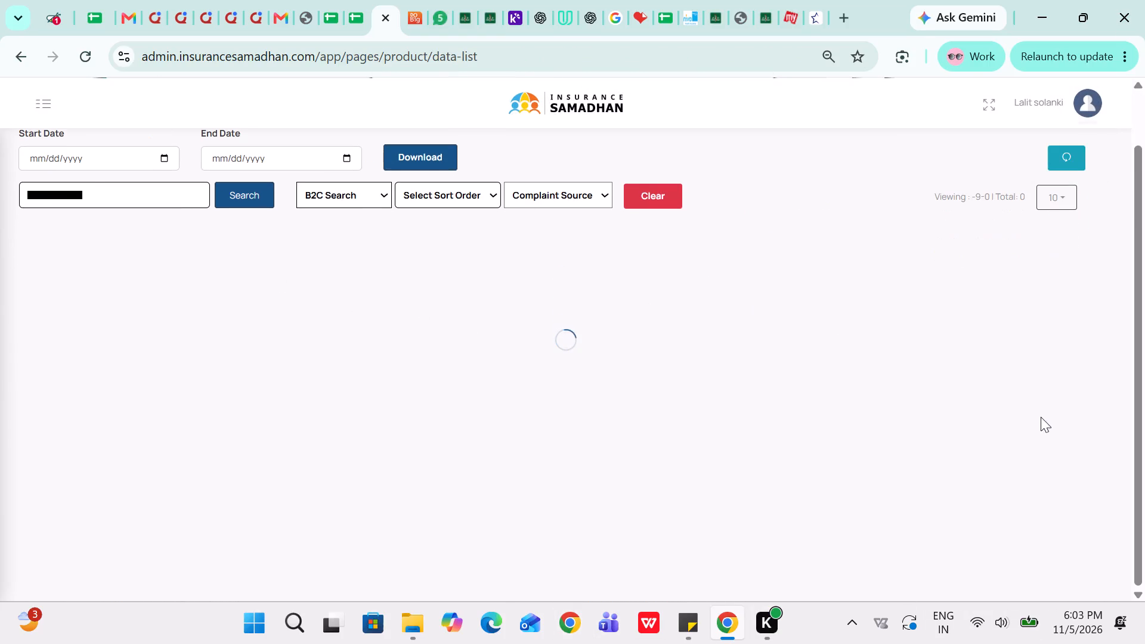
scroll(1041, 417, down, 20)
click(191, 465)
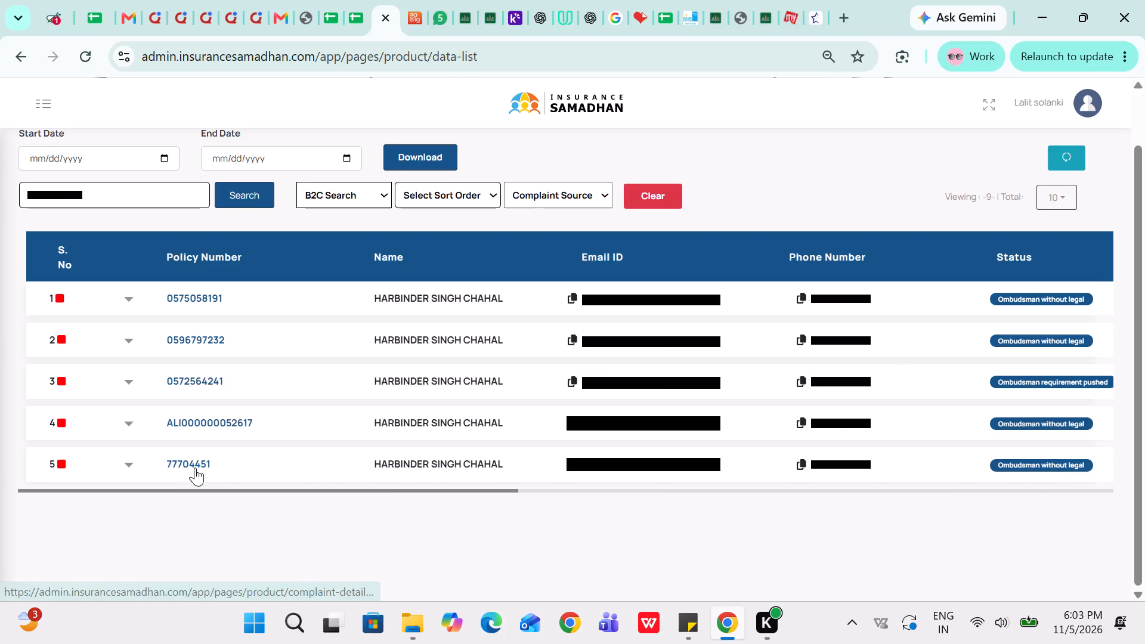
click(813, 217)
scroll(734, 256, down, 4)
scroll(143, 343, down, 4)
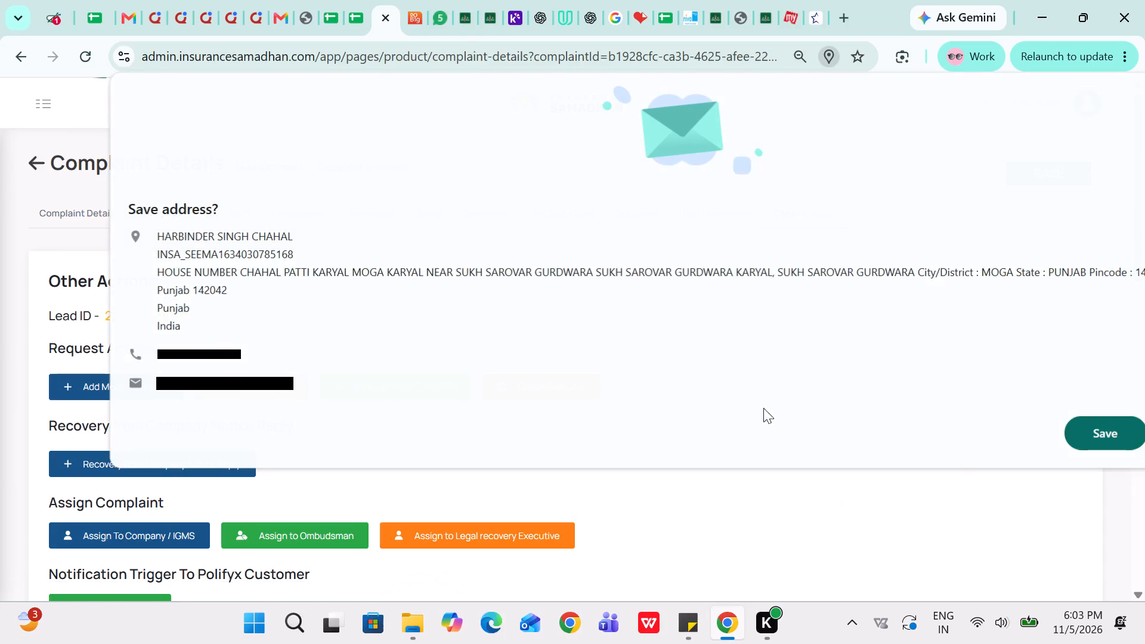
click(1120, 426)
scroll(519, 365, down, 4)
click(77, 397)
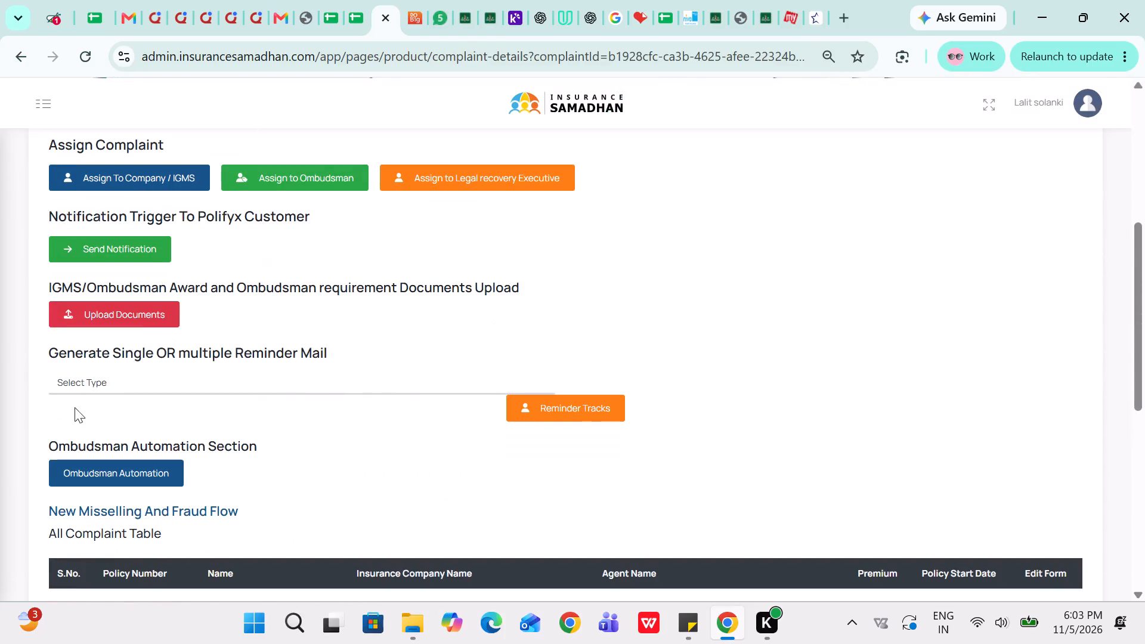
click(111, 385)
click(113, 423)
scroll(656, 347, down, 4)
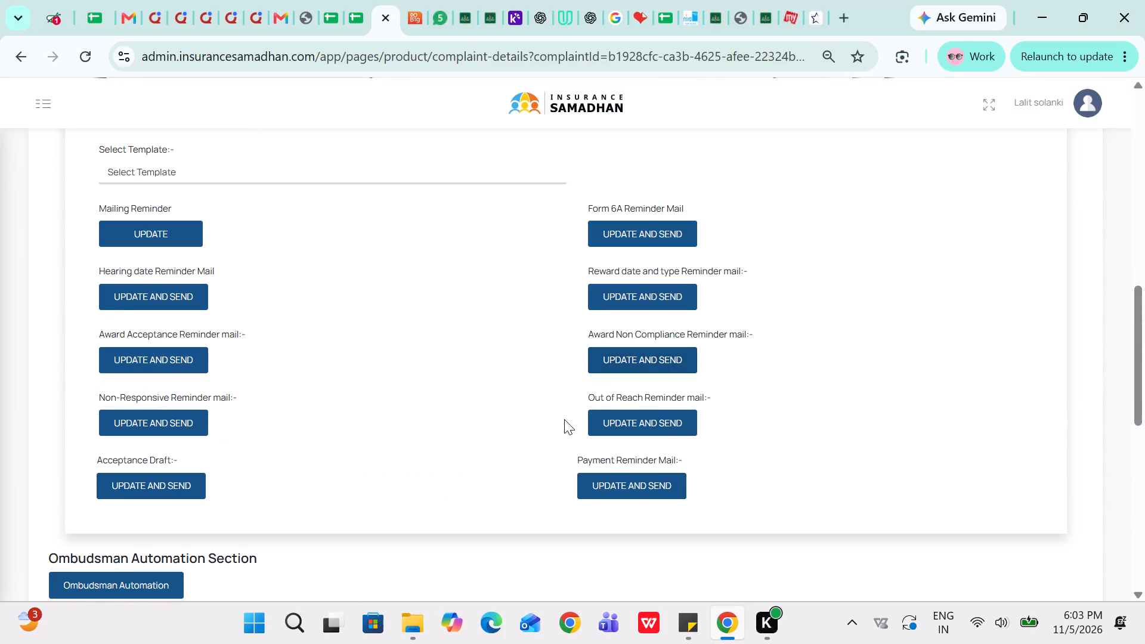
click(675, 225)
scroll(712, 305, down, 11)
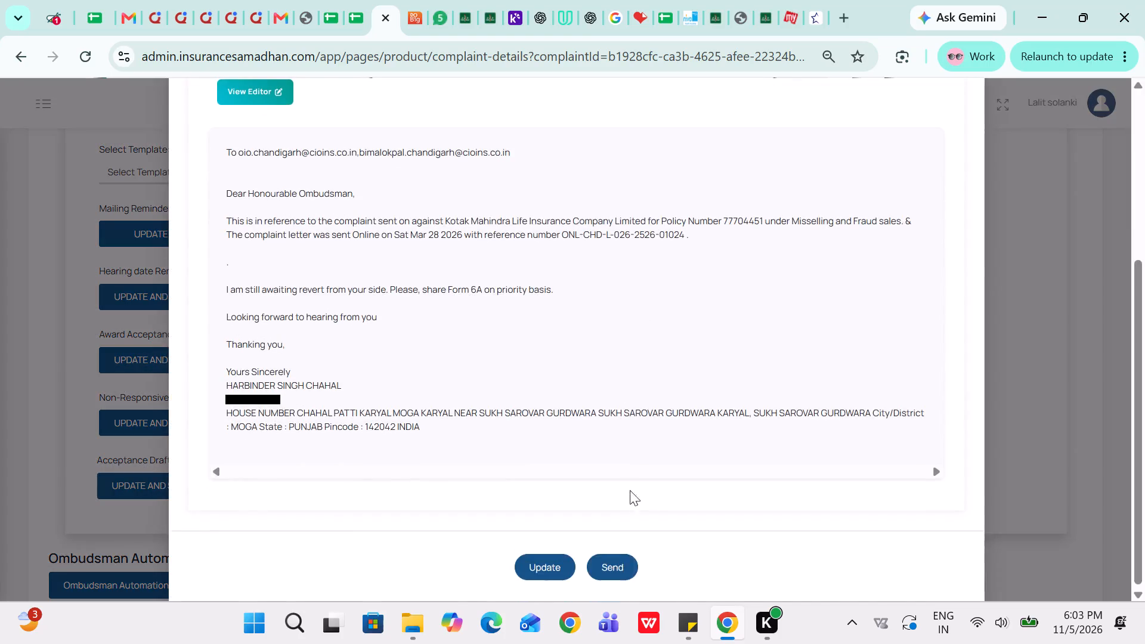
click(620, 561)
click(669, 138)
click(657, 173)
scroll(503, 234, up, 5)
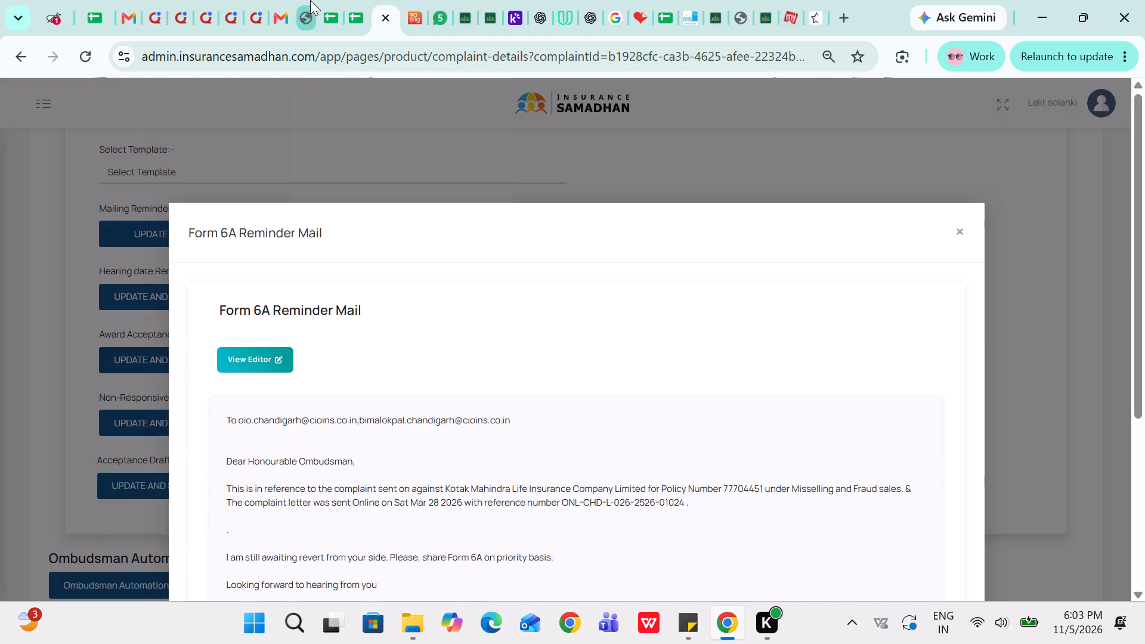
scroll(414, 309, up, 20)
Add the complaint comment "6a reminder shared." to the Kotak Mahindra Life complaint, save it and leave the comment log.
click(378, 157)
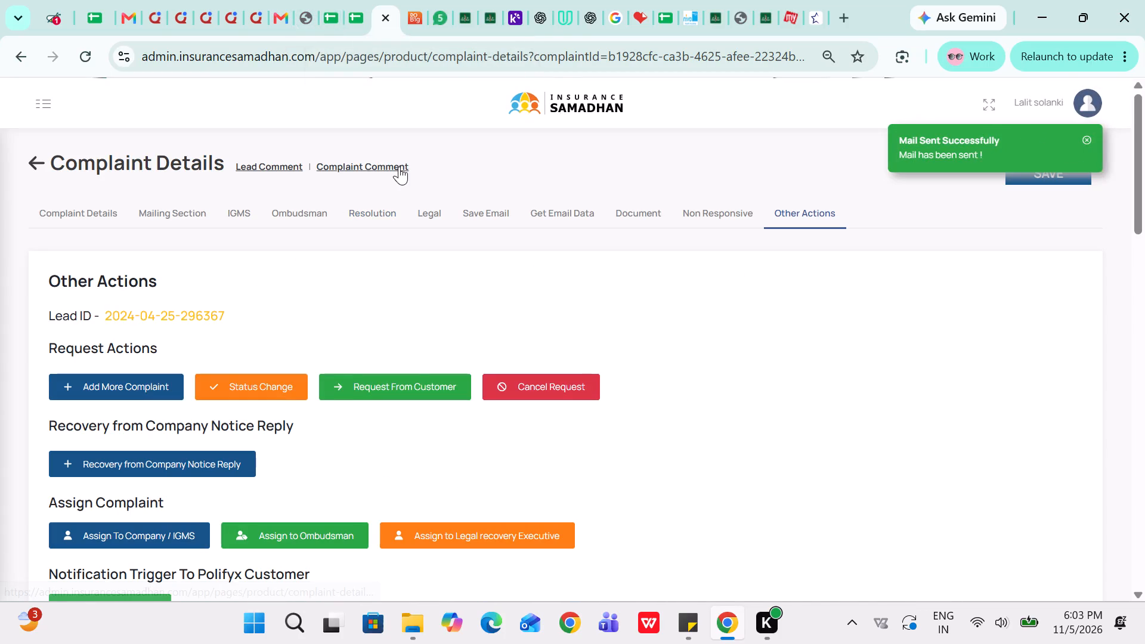
click(399, 166)
scroll(642, 348, down, 13)
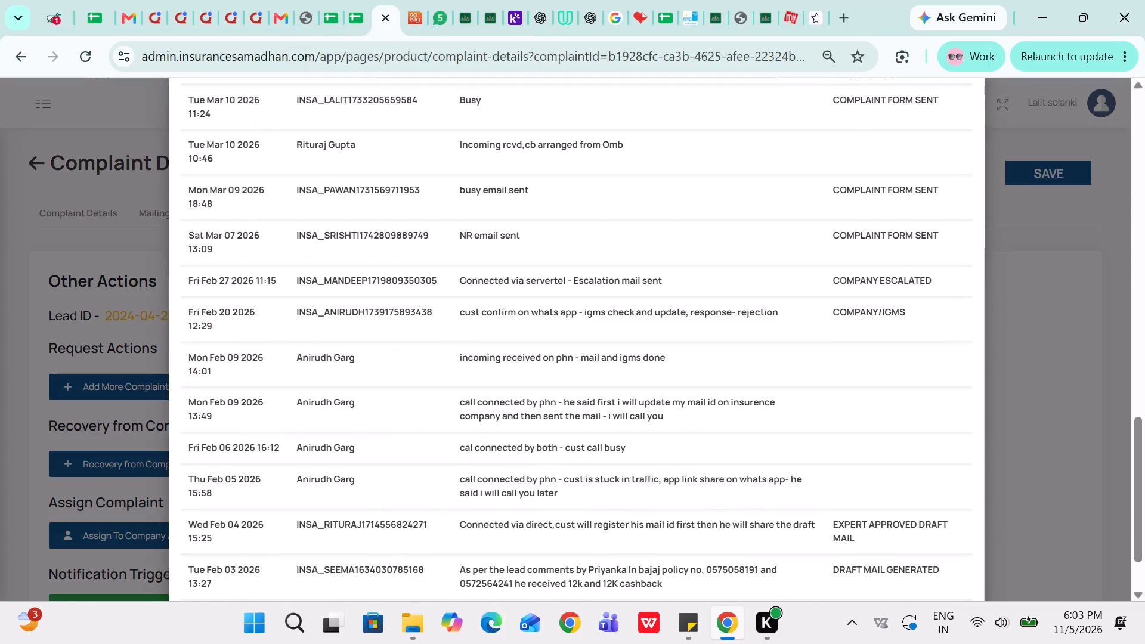
scroll(633, 583, down, 7)
click(683, 563)
click(643, 431)
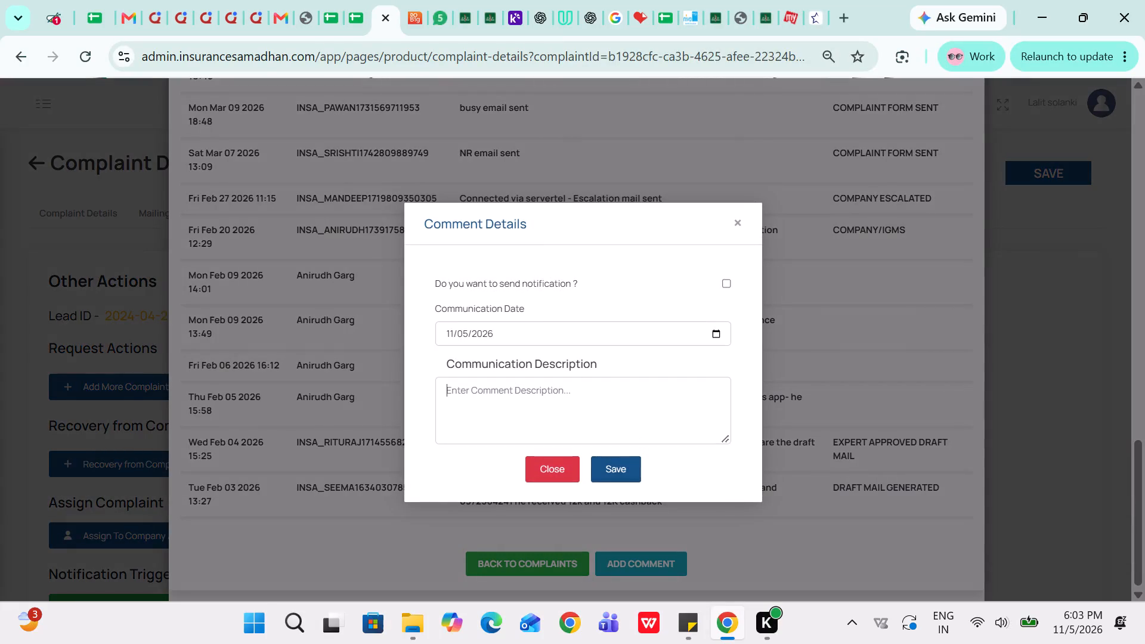
text(6a reminder shared.)
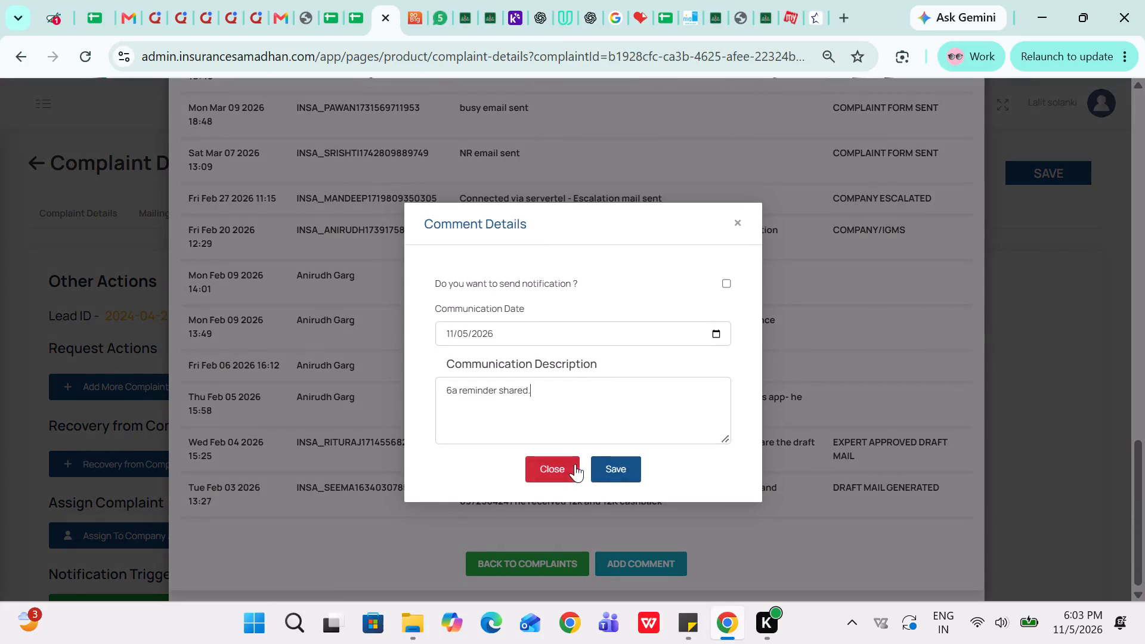
click(605, 466)
drag(180, 420, 170, 417)
click(9, 317)
click(32, 161)
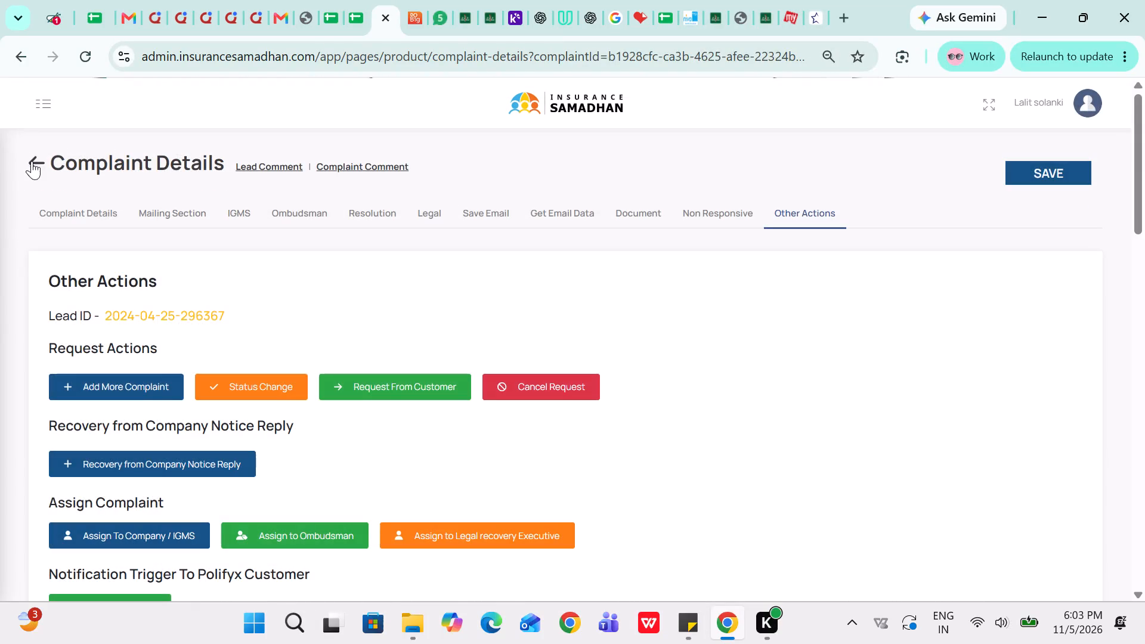
Record the outcome "Connected" in column I of row 41 on the 05 nov miss call sheet.
click(366, 0)
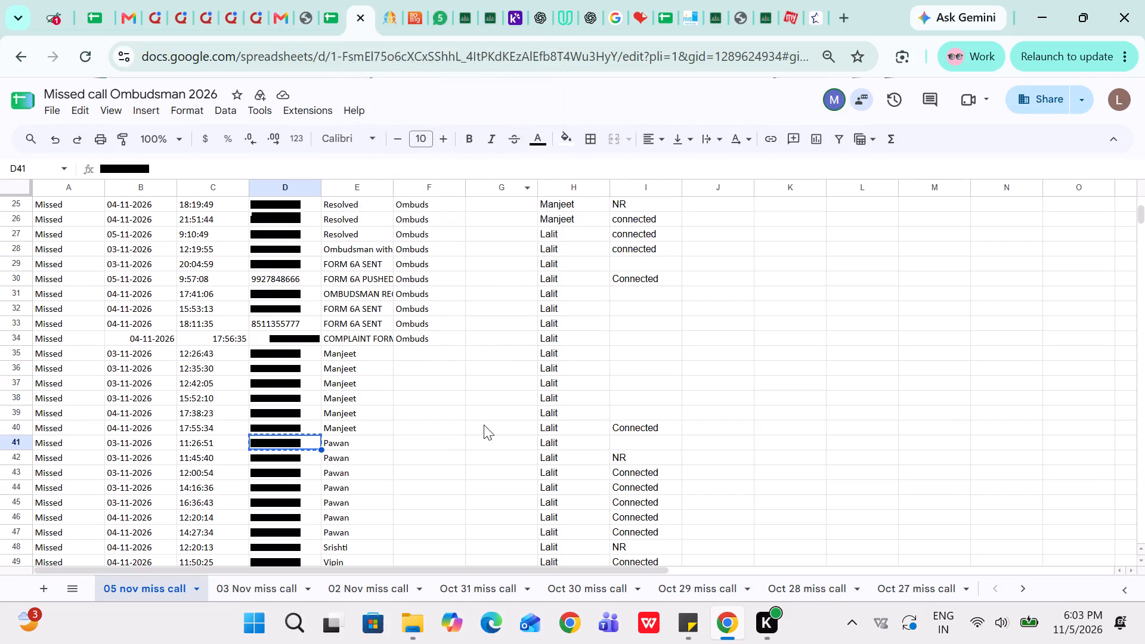
click(392, 0)
click(348, 0)
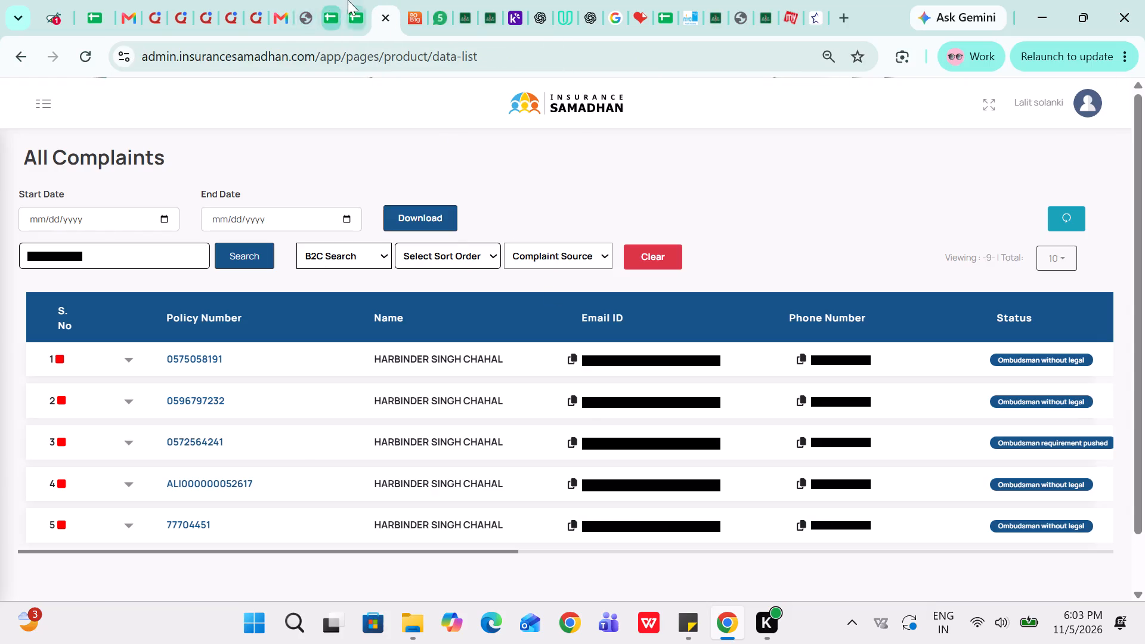
key(Right)
key(Right)
key(Right)
key(Right)
key(Right)
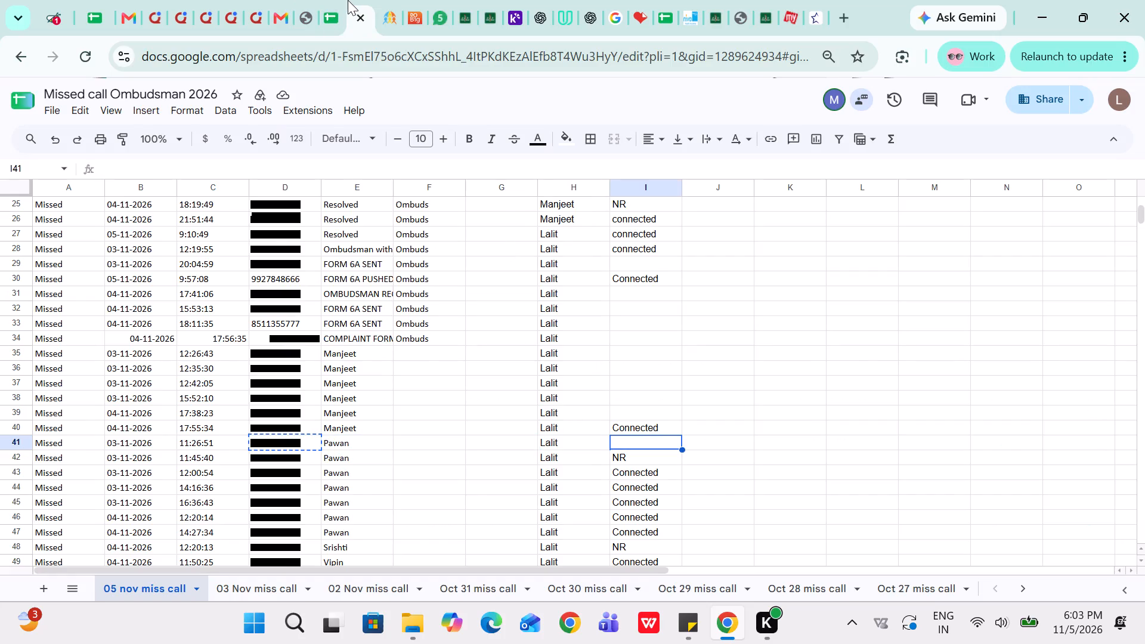
text(COnnec)
key(BackSpace)
key(BackSpace)
key(BackSpace)
key(BackSpace)
key(BackSpace)
key(BackSpace)
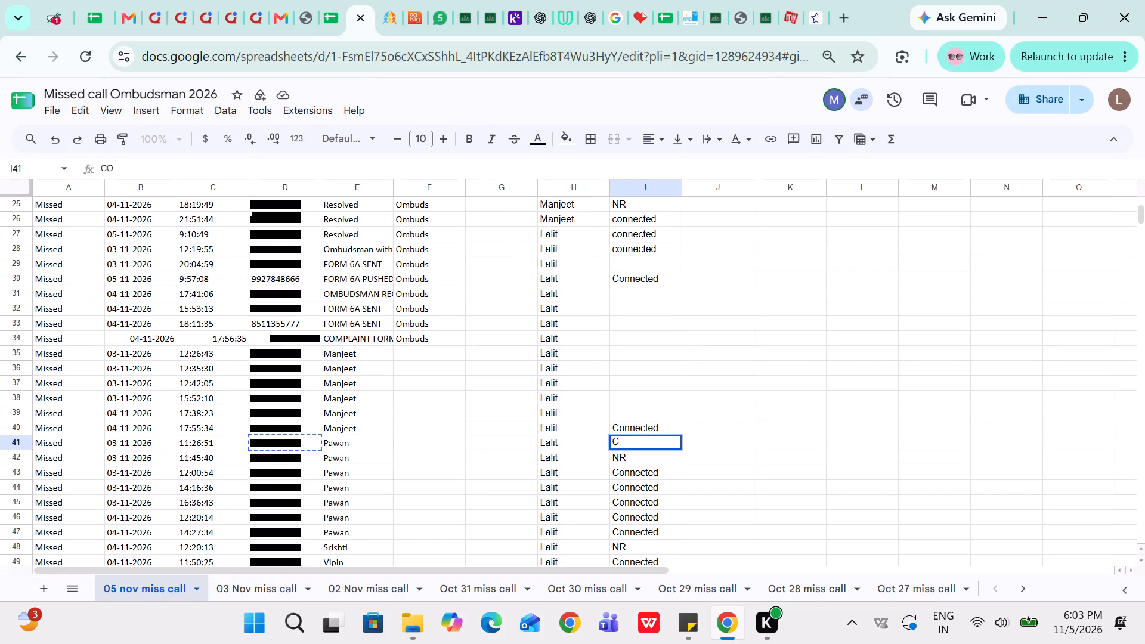
text(onnected)
key(Up)
Copy the caller's phone number from row 39 of the missed-call sheet and search All Complaints for it.
key(Up)
key(Left)
key(Left)
key(Left)
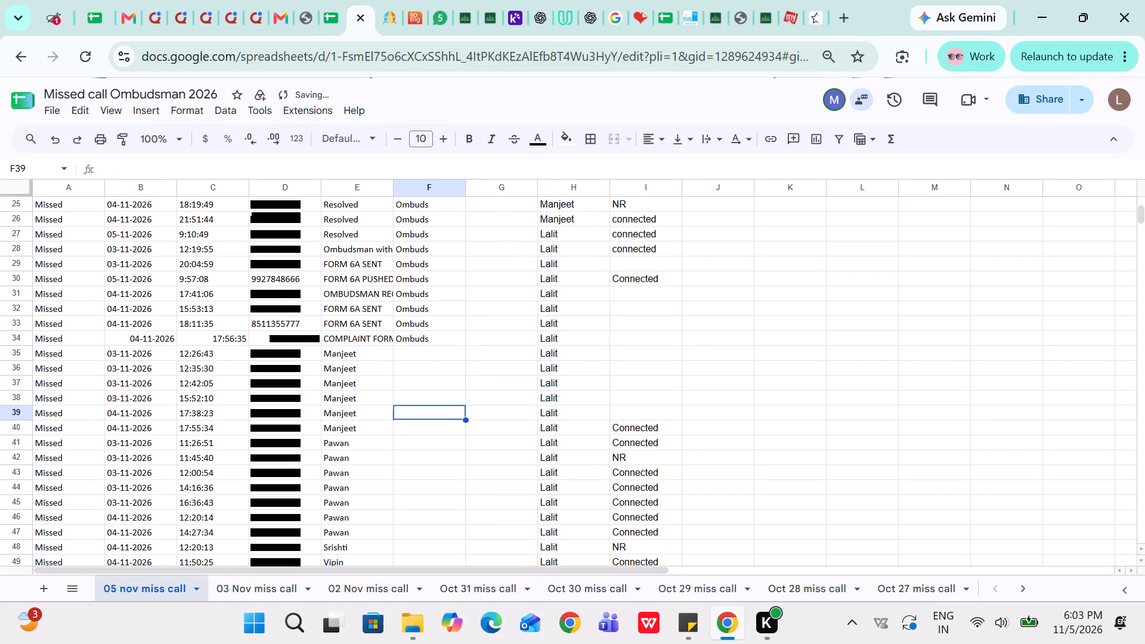
key(Left)
key(Left)
key(ctrl+c)
click(393, 0)
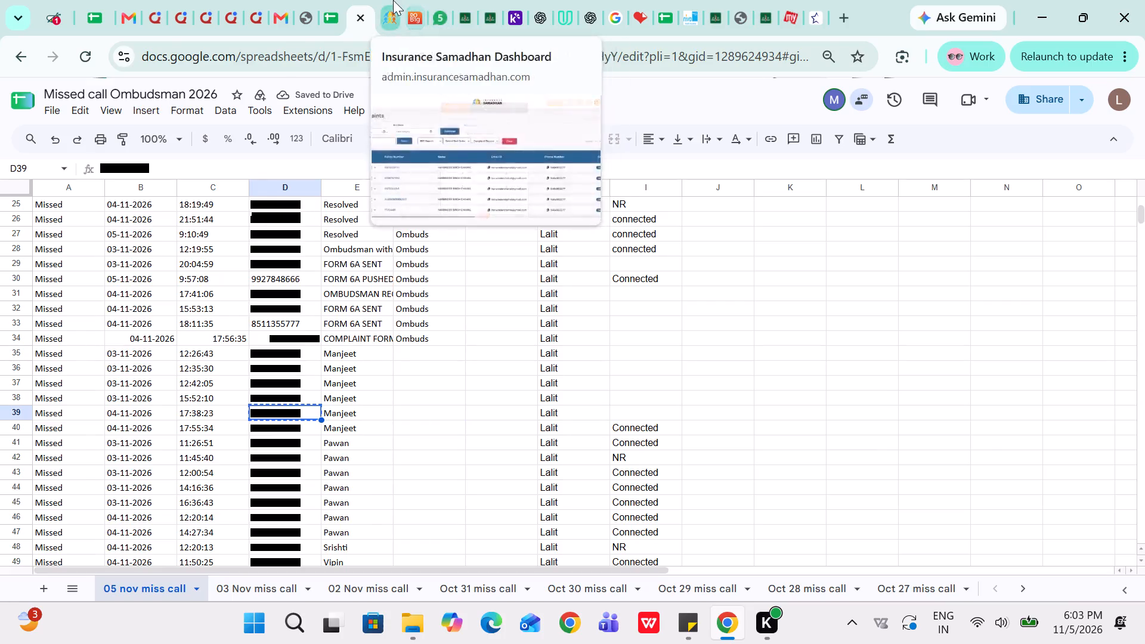
scroll(240, 221, up, 4)
drag(100, 253, 0, 278)
key(ctrl+v)
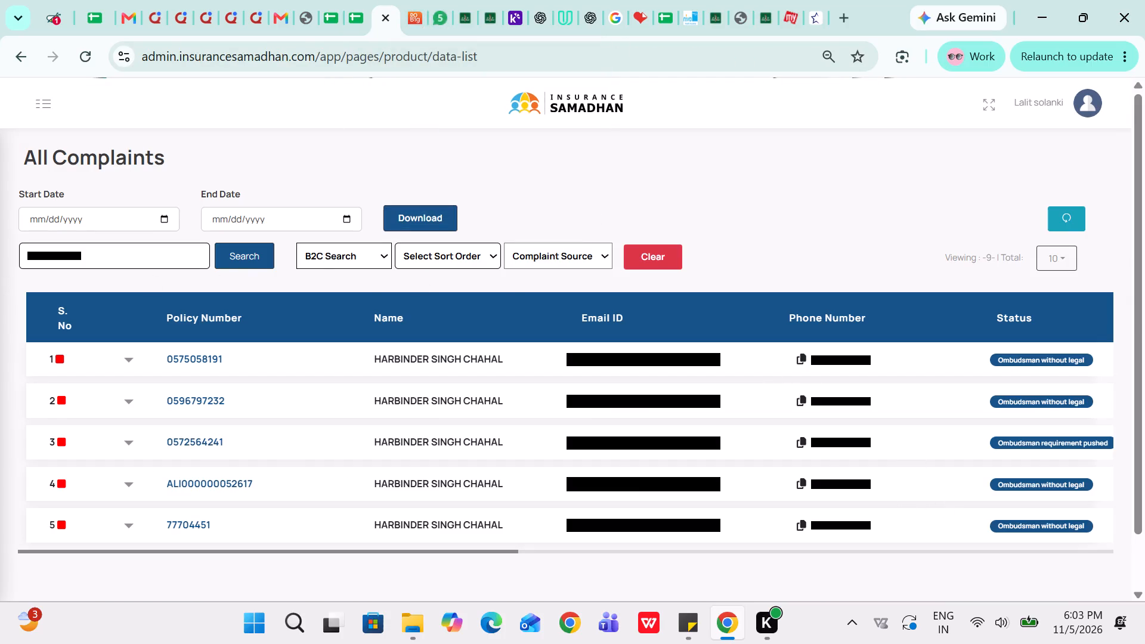
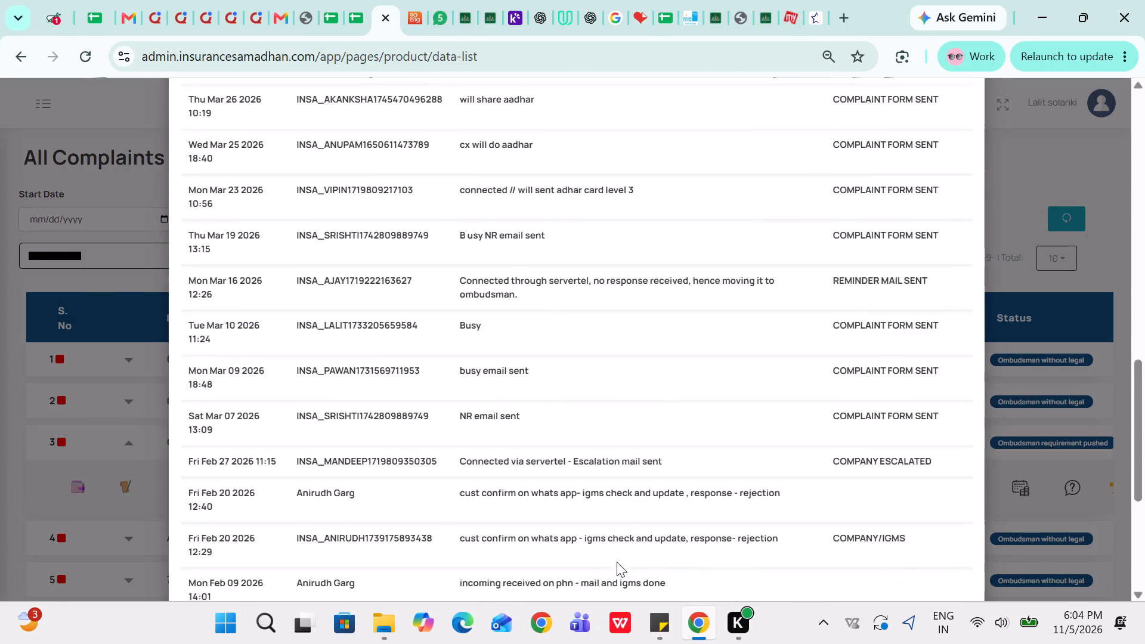
scroll(617, 562, down, 6)
click(644, 577)
click(653, 559)
click(673, 423)
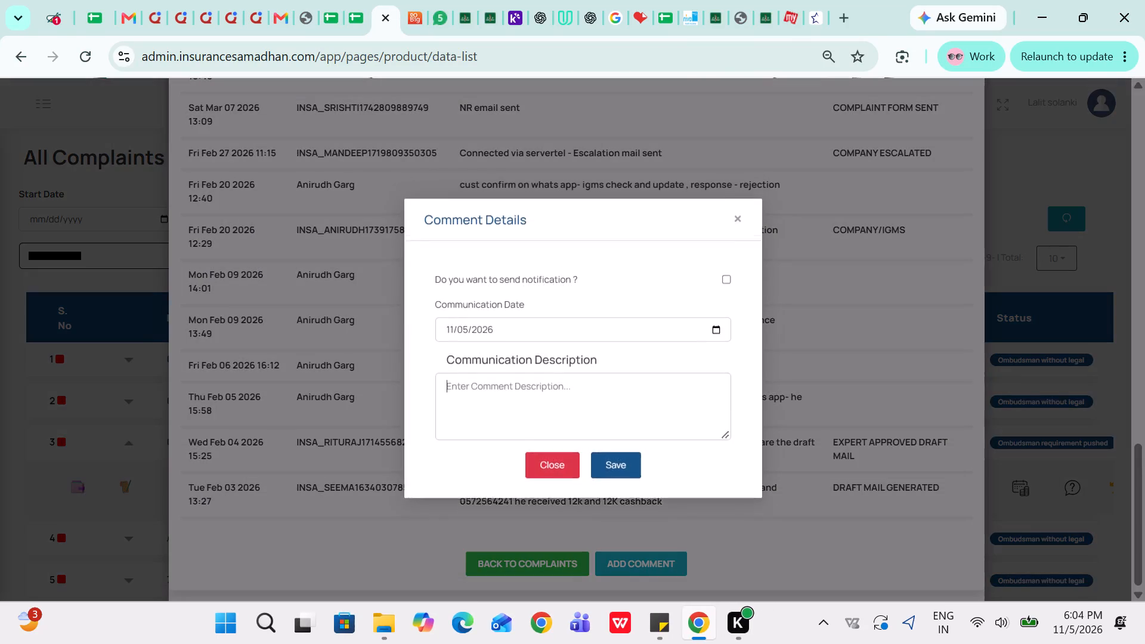
text(Cx i)
key(BackSpace)
text(willd)
key(space)
key(BackSpace)
key(BackSpace)
key(space)
text(do courier.)
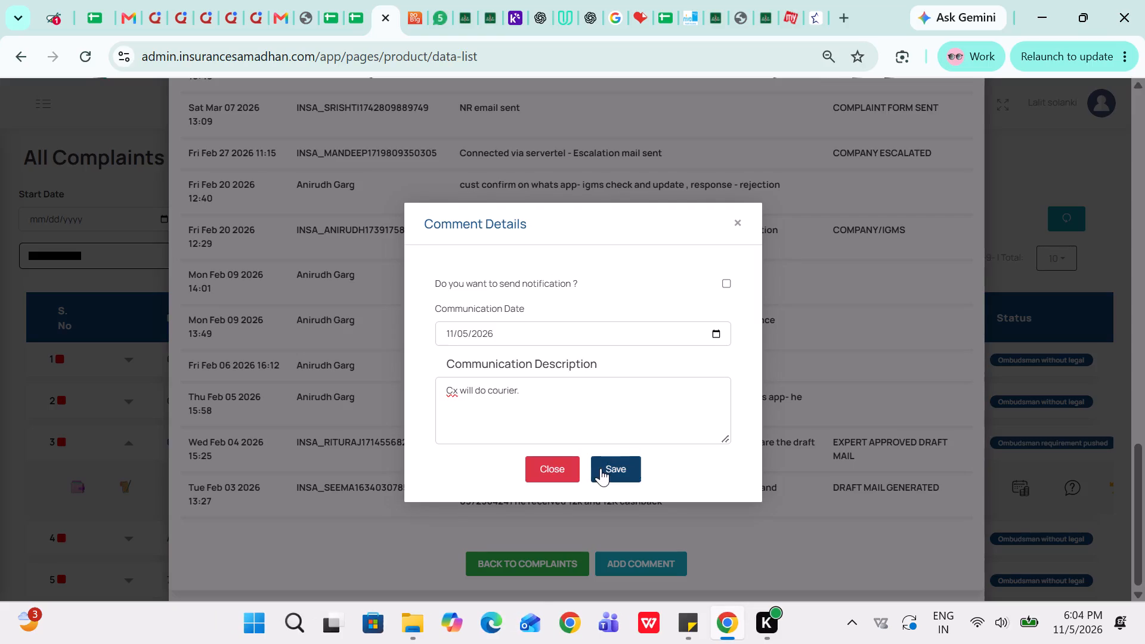
click(601, 468)
click(0, 377)
drag(0, 357, 32, 332)
Look up the row 39 caller in All Complaints by phone number and review the matching complaint's communication log.
click(348, 0)
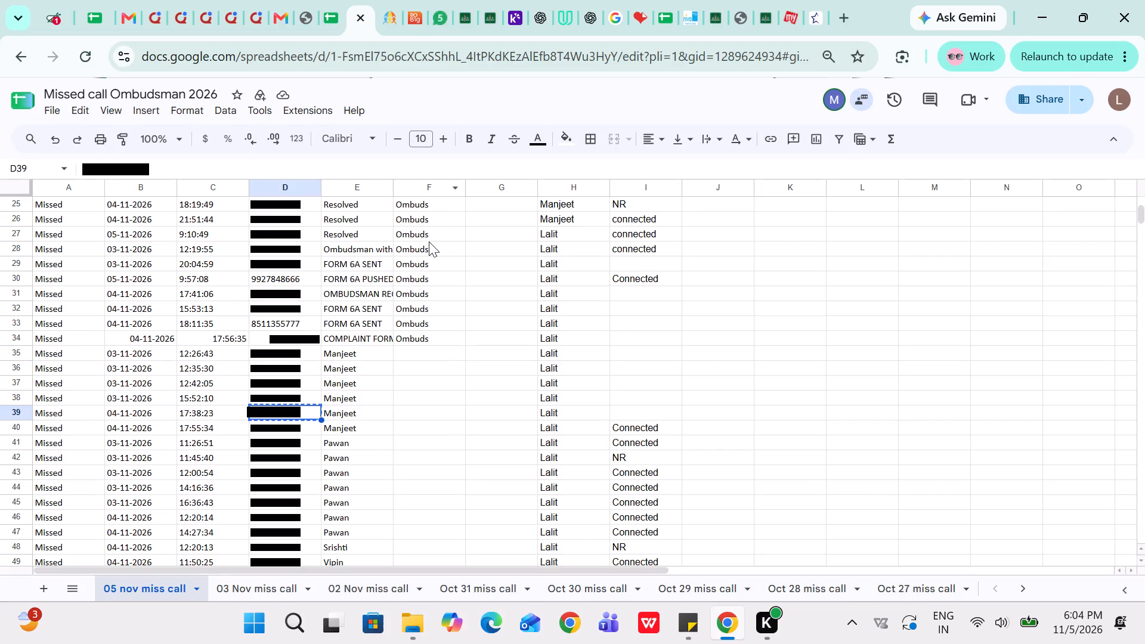
key(ctrl+c)
click(394, 0)
click(78, 250)
drag(117, 267, 0, 280)
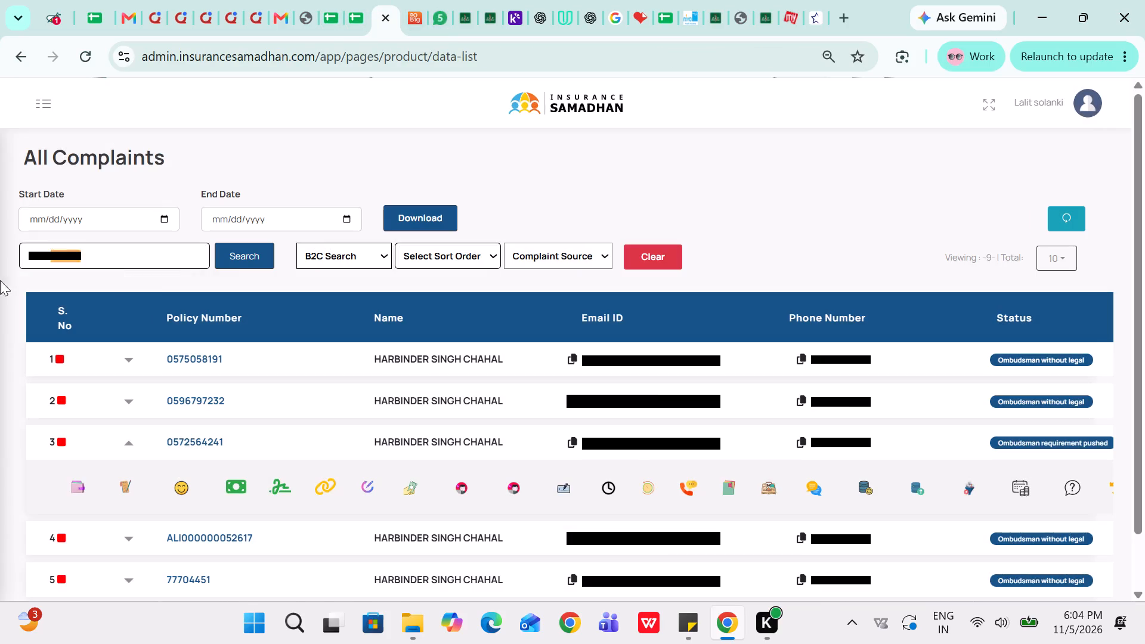
key(ctrl+v)
click(187, 268)
click(230, 256)
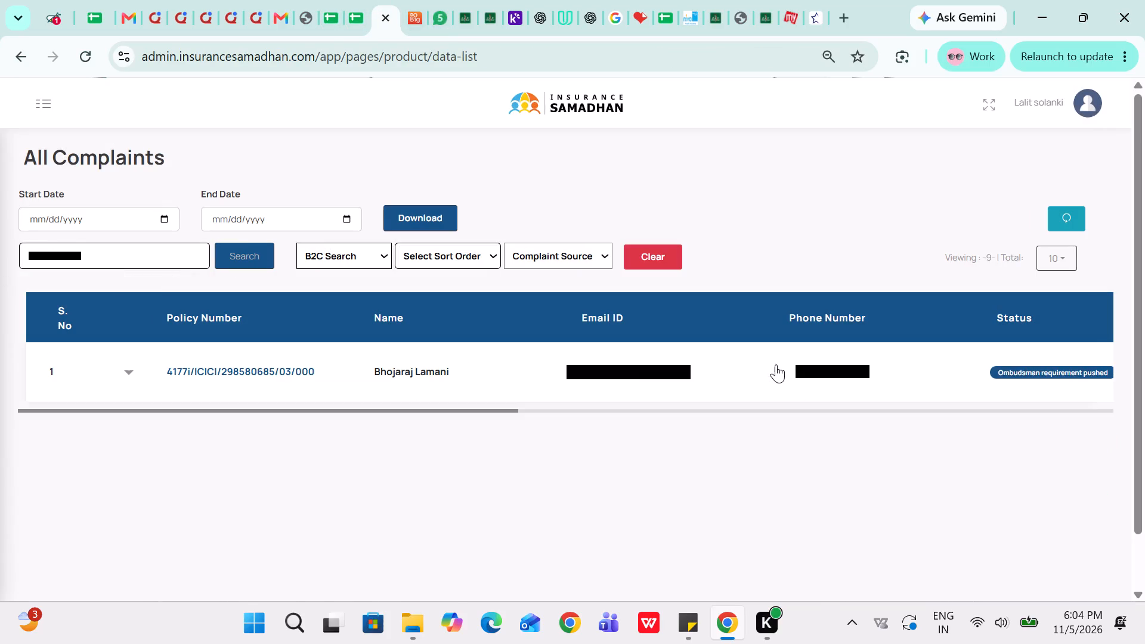
click(776, 364)
click(814, 434)
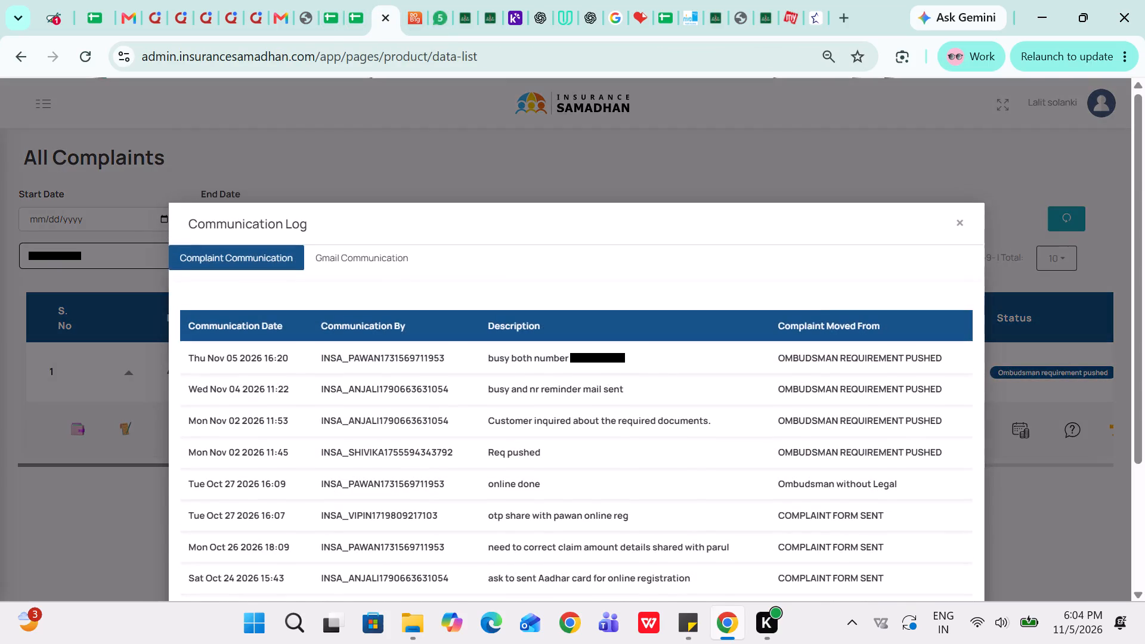
click(661, 361)
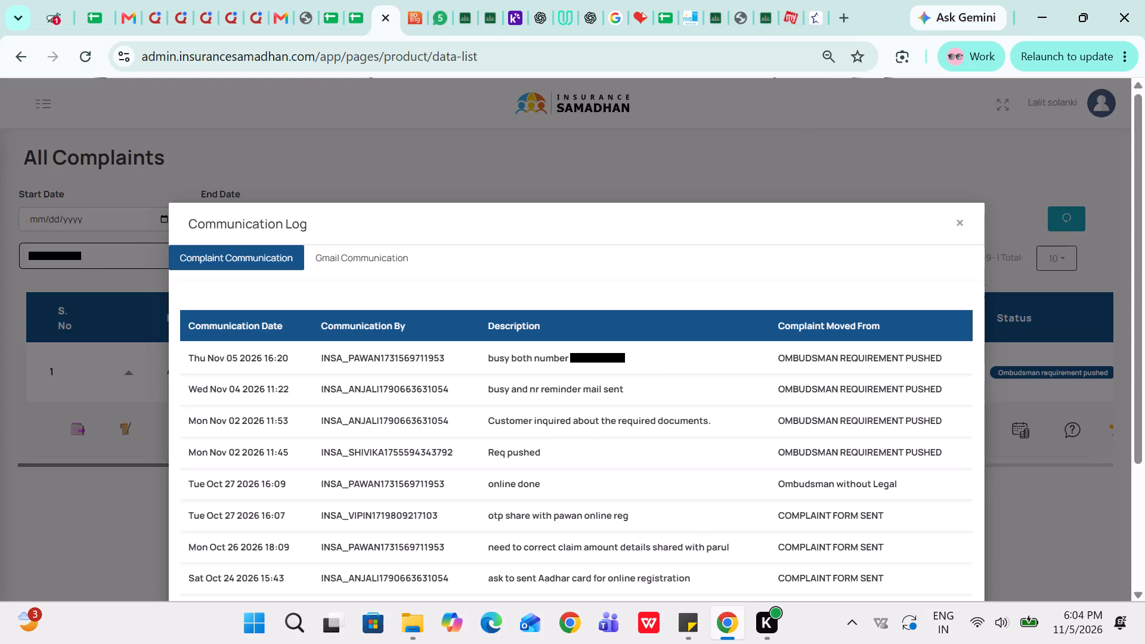
Record the outcome "NR" in column I of row 39 on the 05 nov miss call sheet.
click(339, 0)
click(349, 0)
click(368, 0)
key(Right)
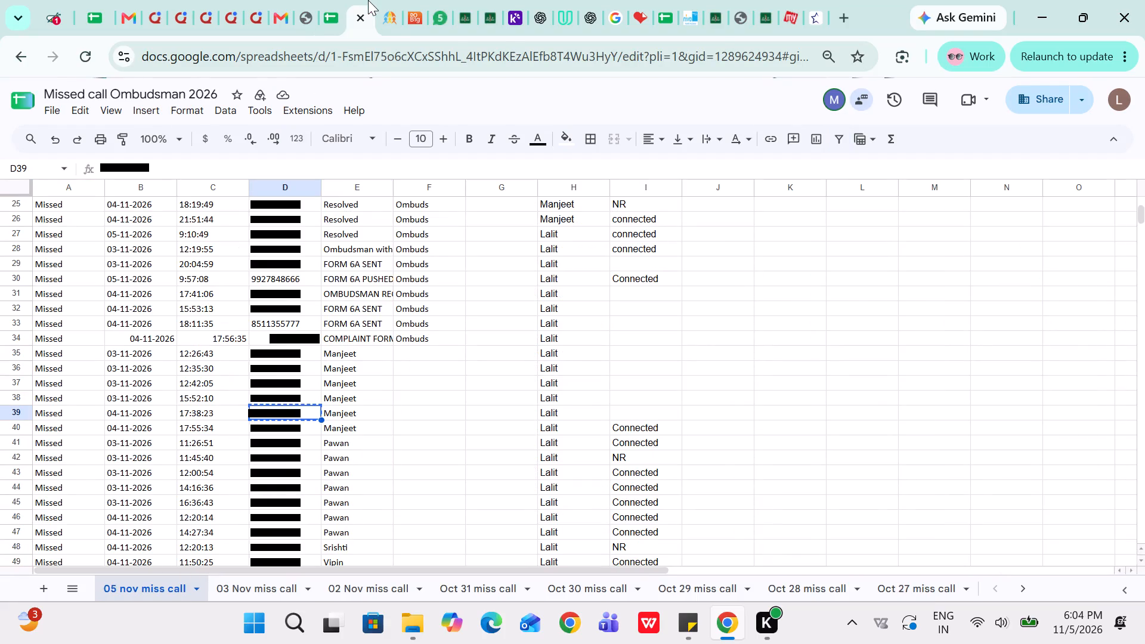
key(Right)
key(Right)
key(Right)
key(Right)
text(NR)
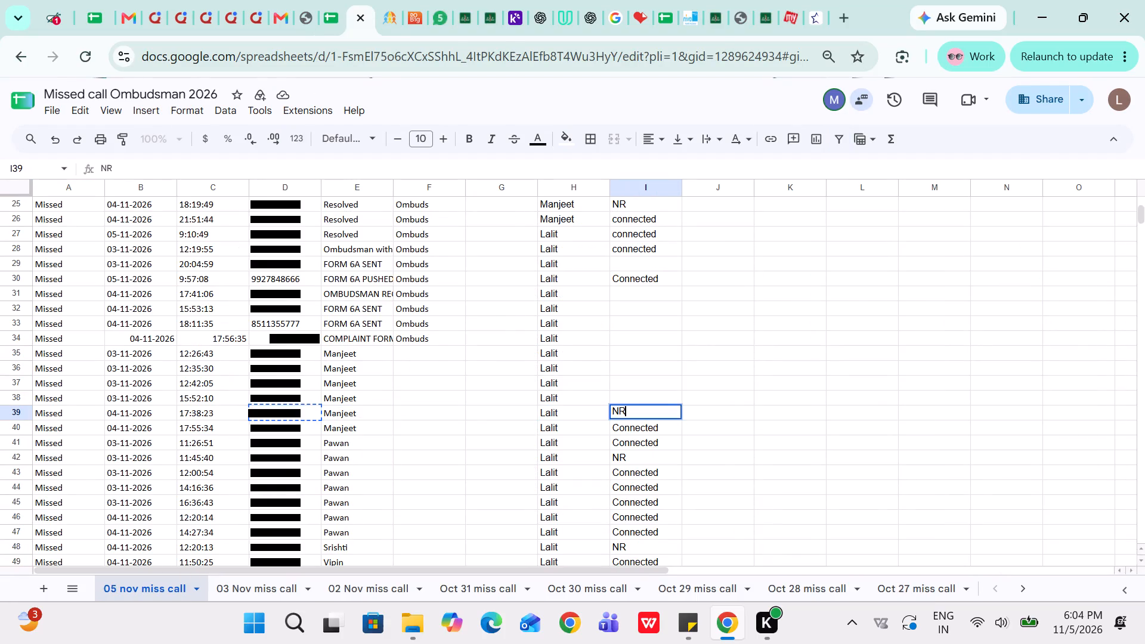
key(Up)
Copy the caller's phone number from row 38 of the missed-call sheet and search All Complaints for it.
key(Left)
key(Left)
key(Left)
key(Left)
key(Left)
key(Left)
key(ctrl+c)
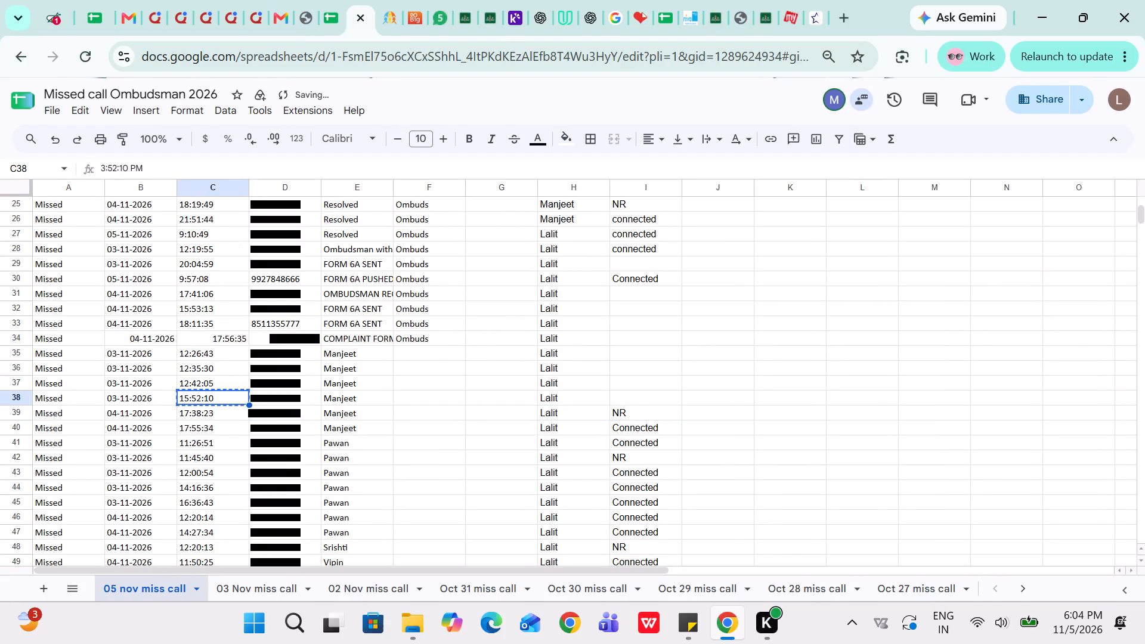
key(Right)
key(Right)
key(ctrl+c)
key(Left)
key(ctrl+c)
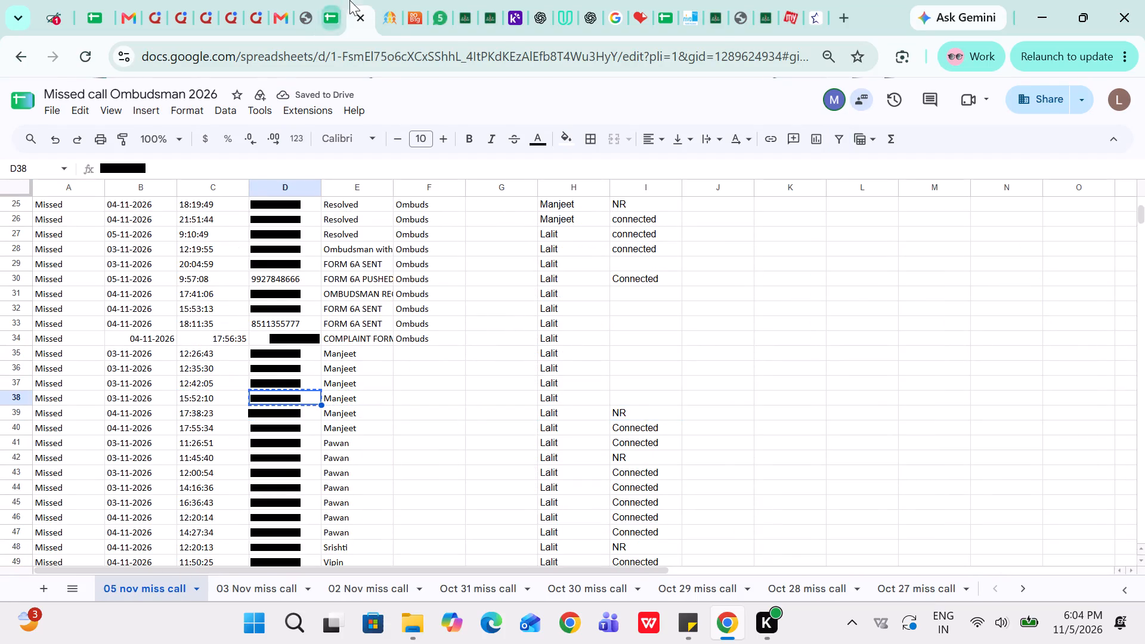
click(388, 0)
click(116, 253)
drag(127, 253, 0, 265)
key(ctrl+v)
click(247, 240)
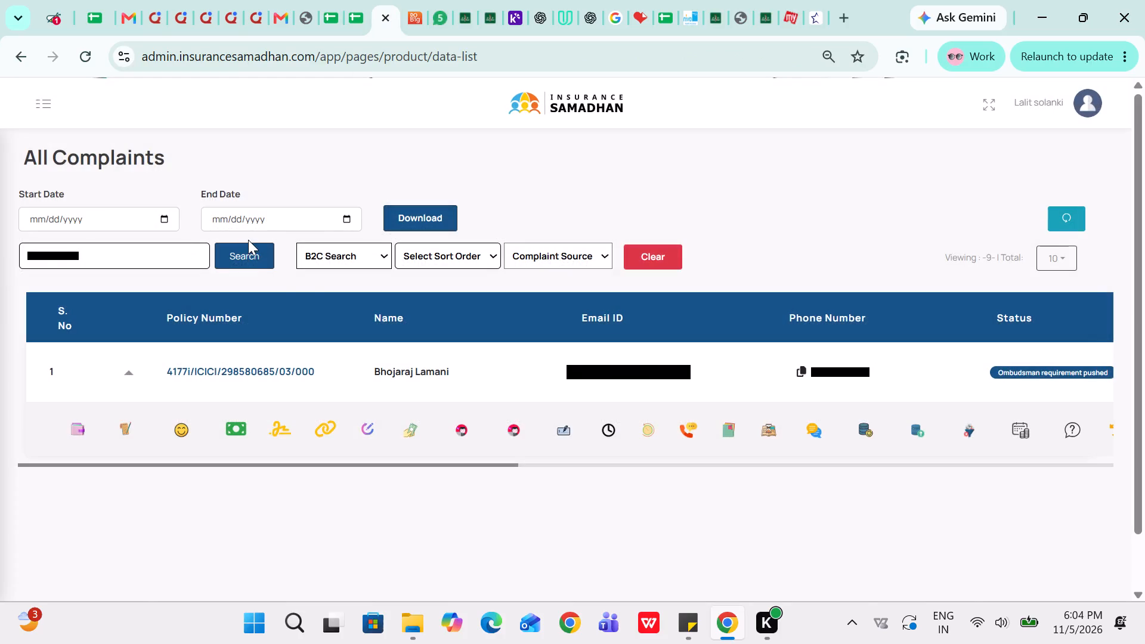
click(252, 253)
click(772, 364)
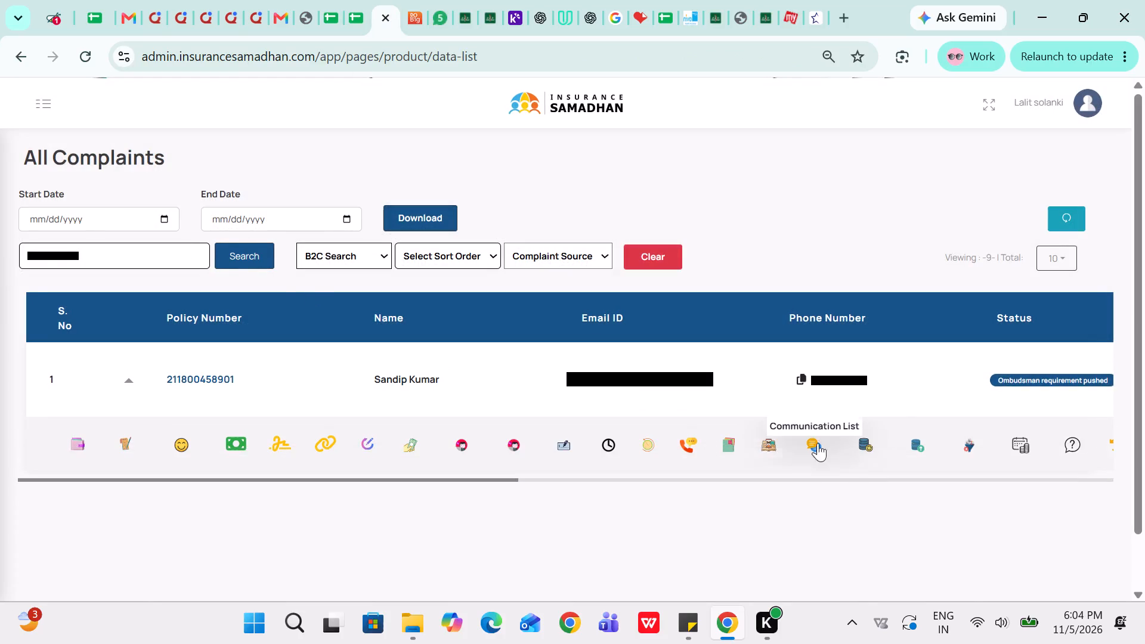
click(821, 456)
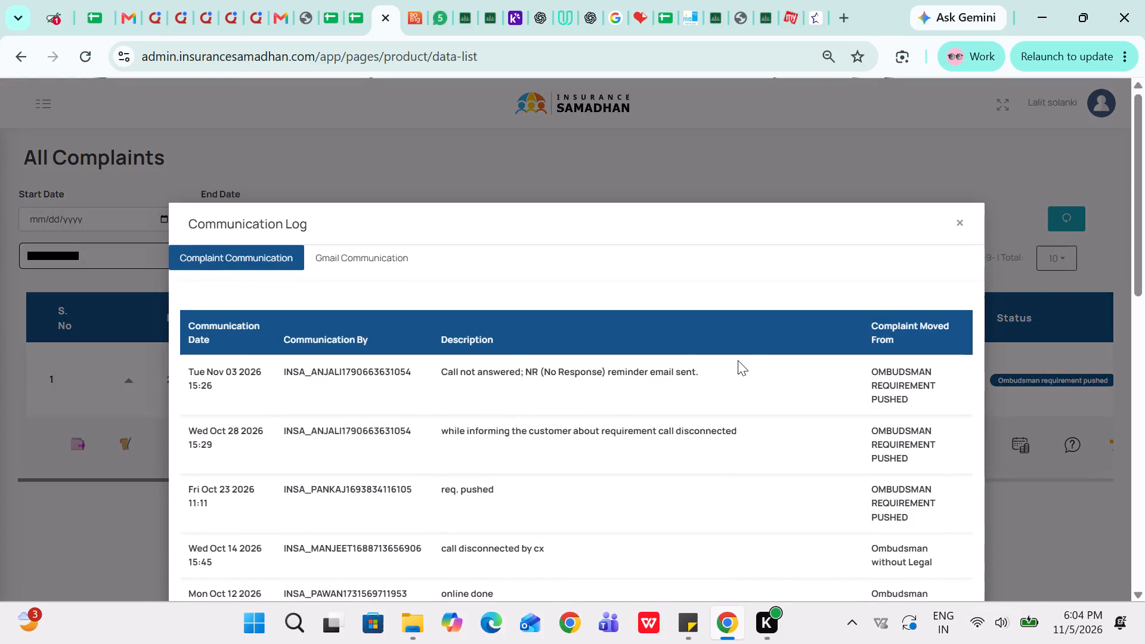
drag(708, 366, 527, 367)
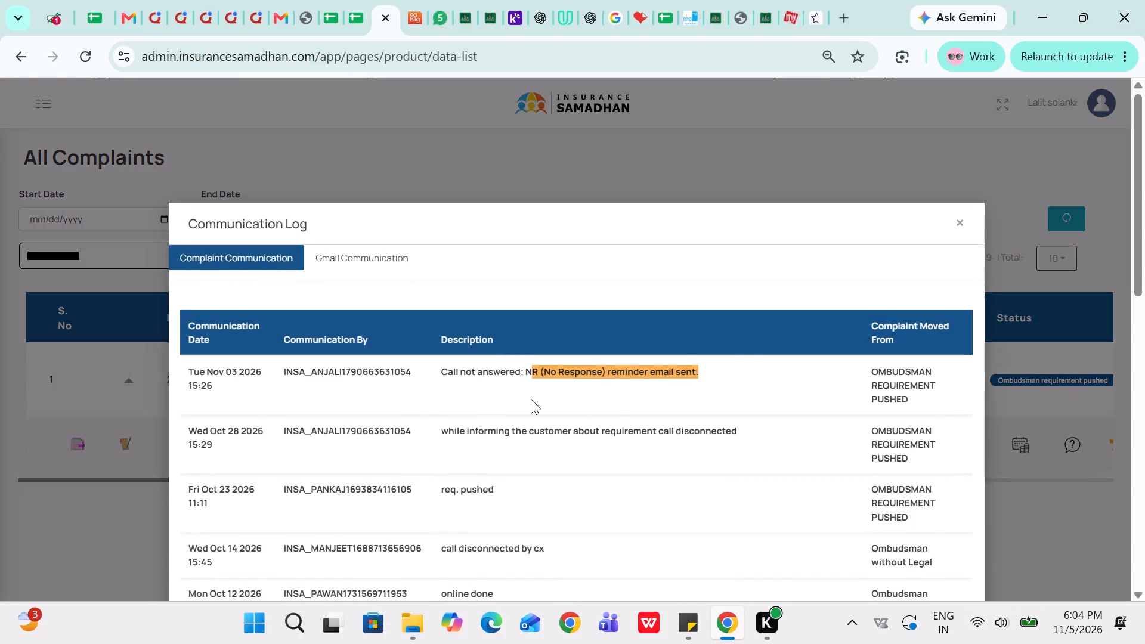
click(394, 159)
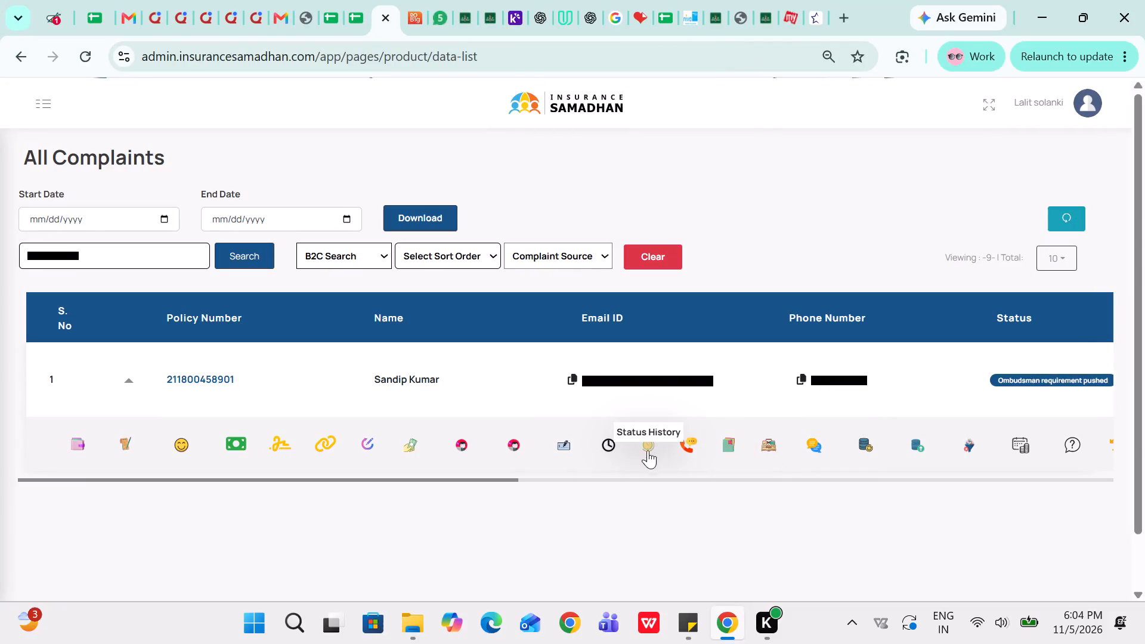
click(647, 447)
scroll(647, 447, down, 19)
click(979, 485)
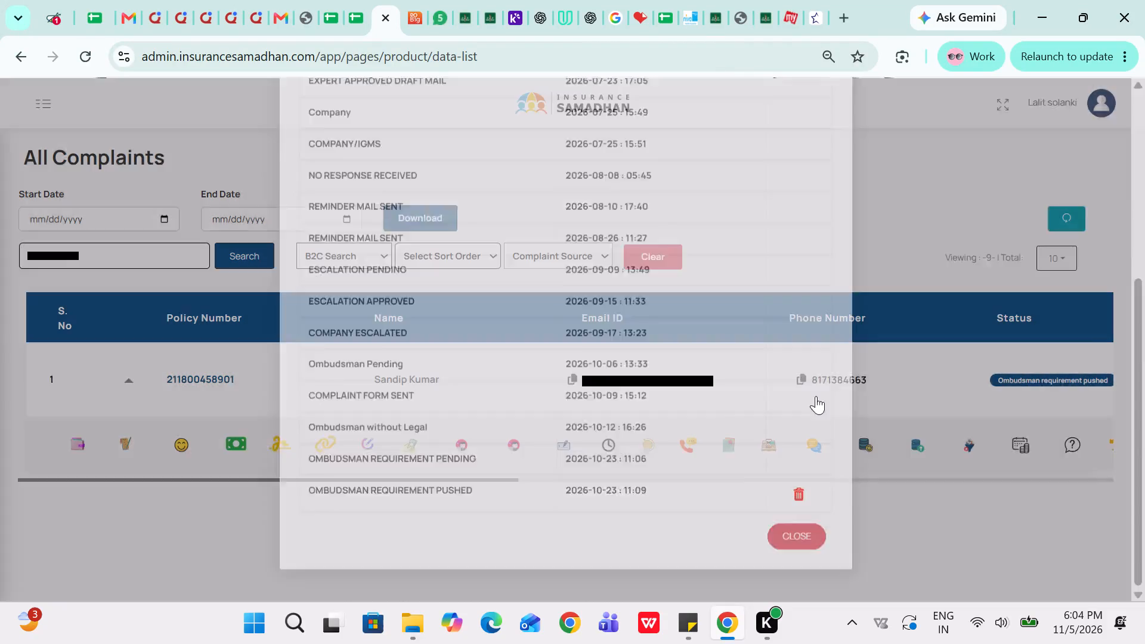
click(803, 377)
click(407, 0)
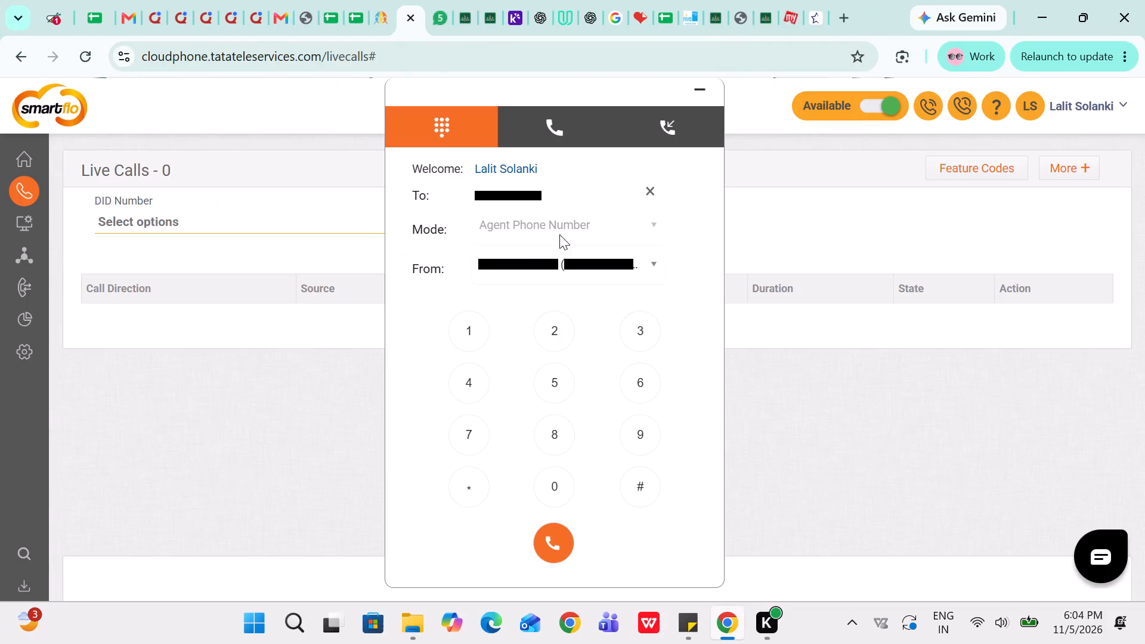
click(488, 141)
double_click(512, 193)
key(ctrl+v)
click(564, 544)
click(840, 473)
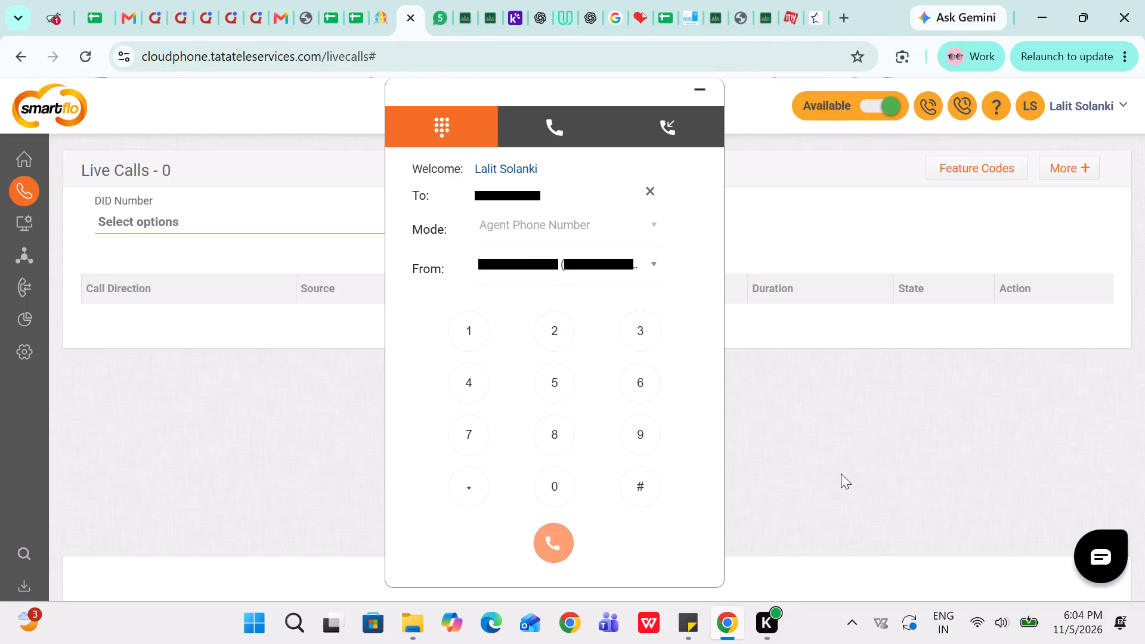
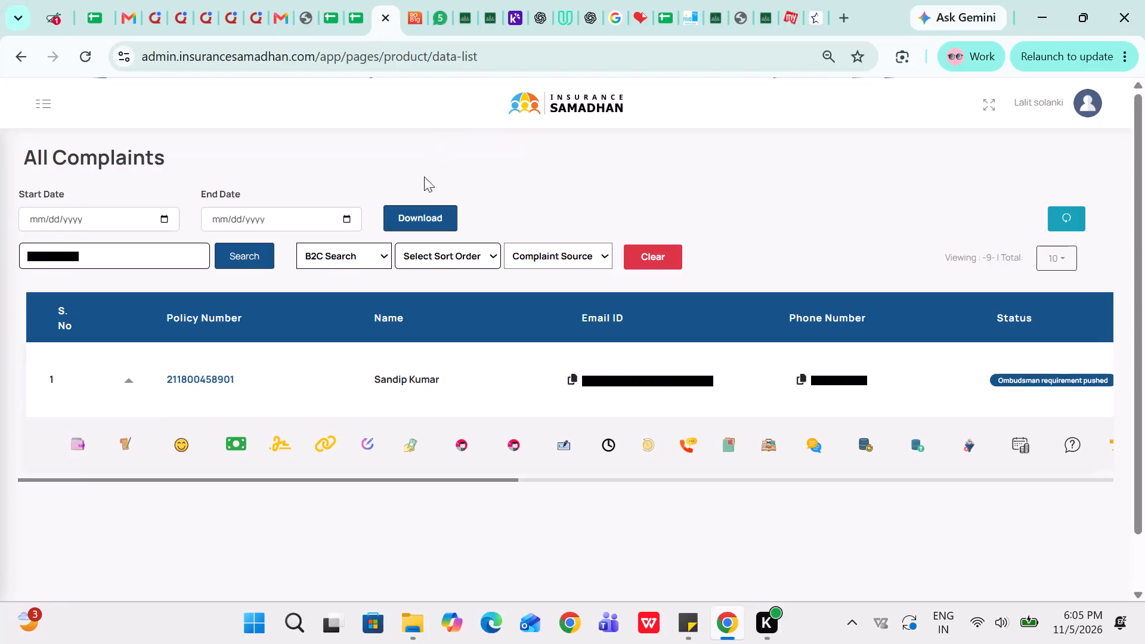
Examine the caller assignments and recorded outcomes in the 05 nov miss call sheet.
click(349, 0)
scroll(648, 382, up, 1)
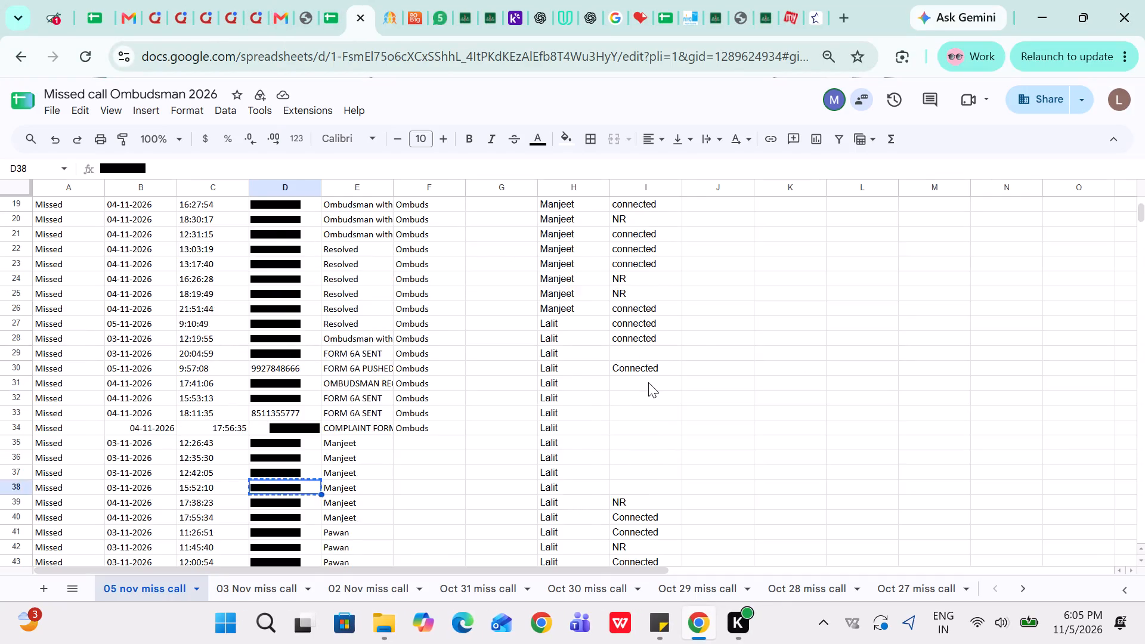
scroll(648, 382, up, 7)
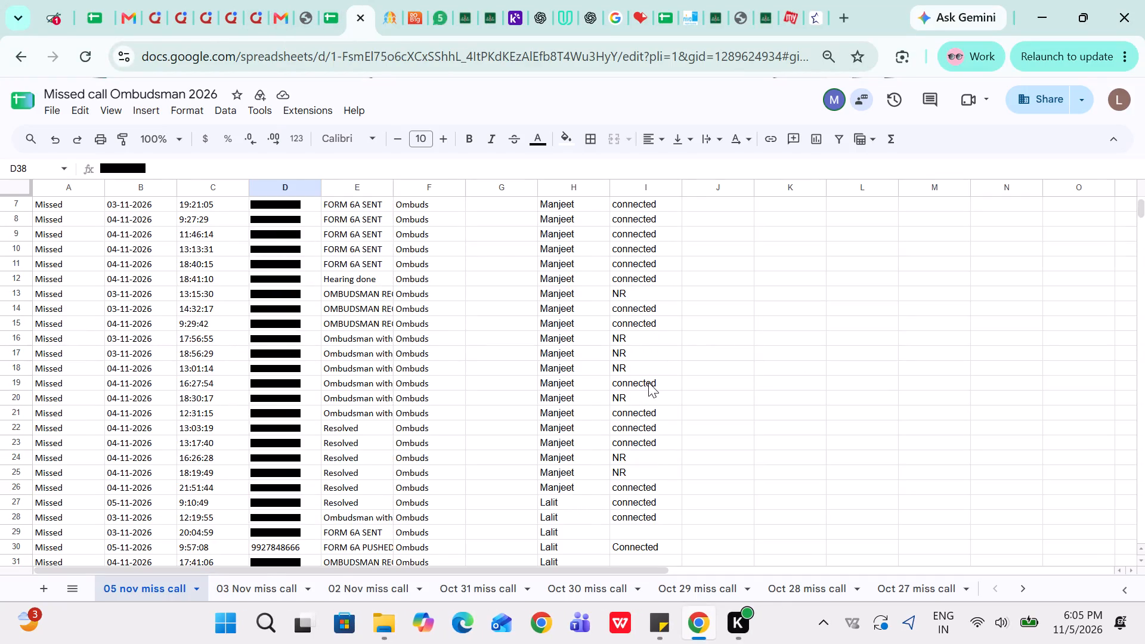
scroll(648, 382, down, 2)
scroll(702, 278, up, 3)
scroll(615, 306, down, 2)
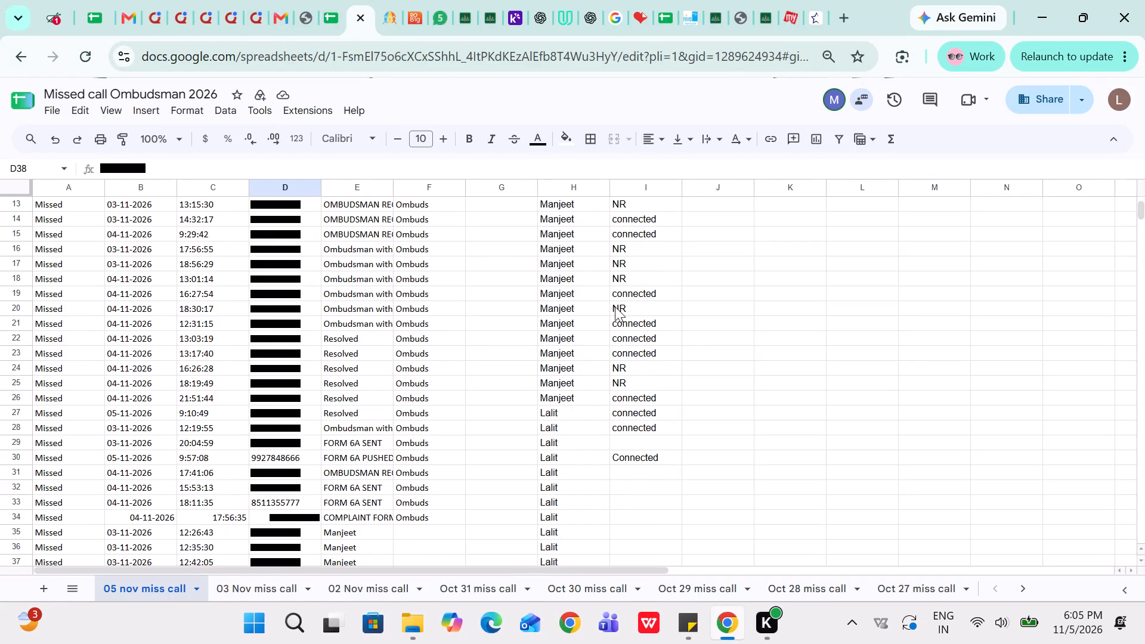
scroll(615, 306, down, 4)
scroll(629, 333, up, 4)
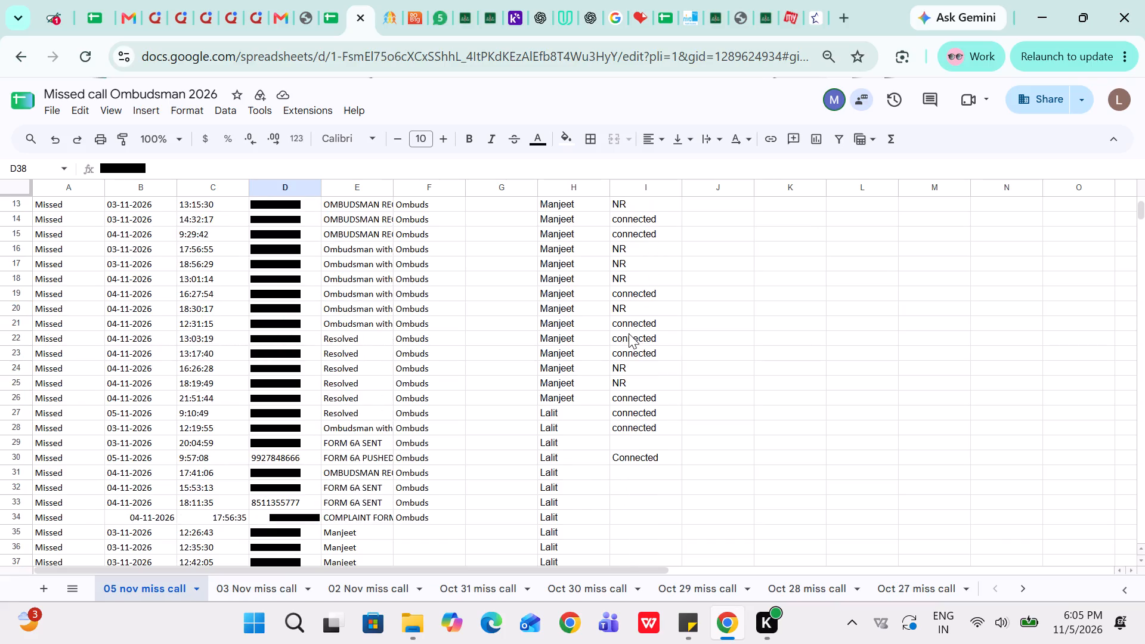
scroll(629, 333, up, 5)
Check the outgoing call's state and the expanded call statistics on the Smartflo live calls page.
click(422, 0)
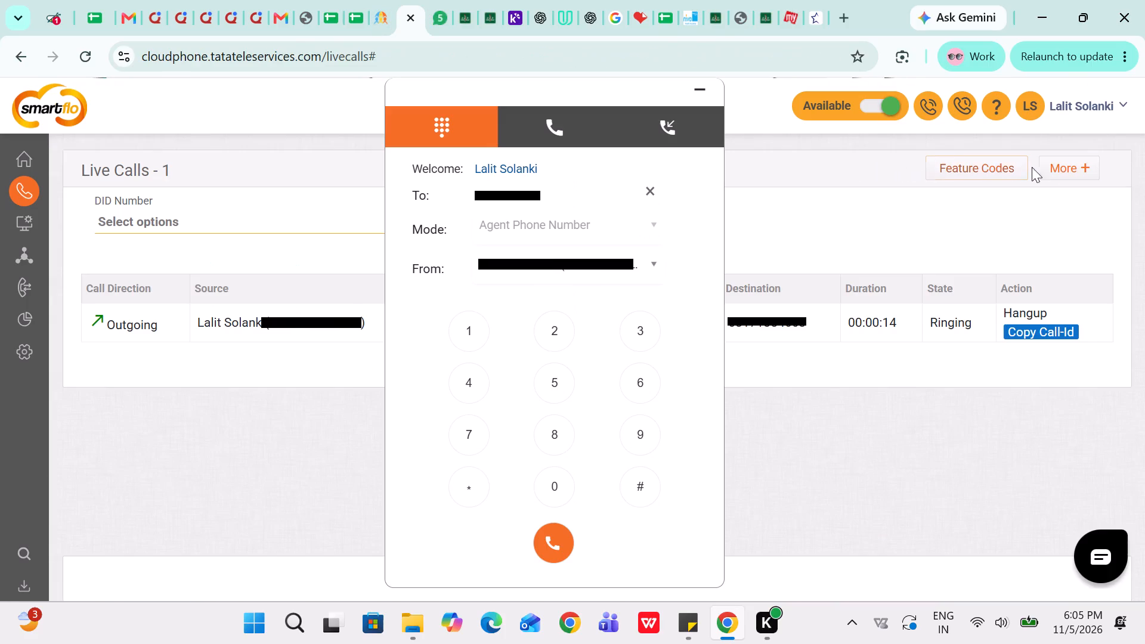
click(1062, 162)
click(1062, 162)
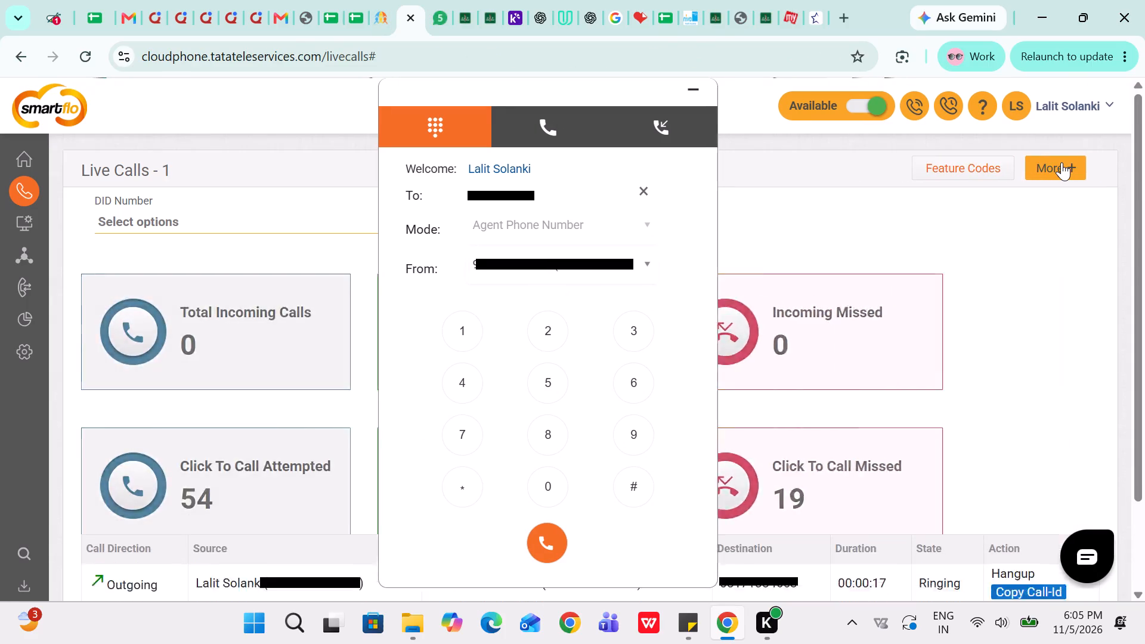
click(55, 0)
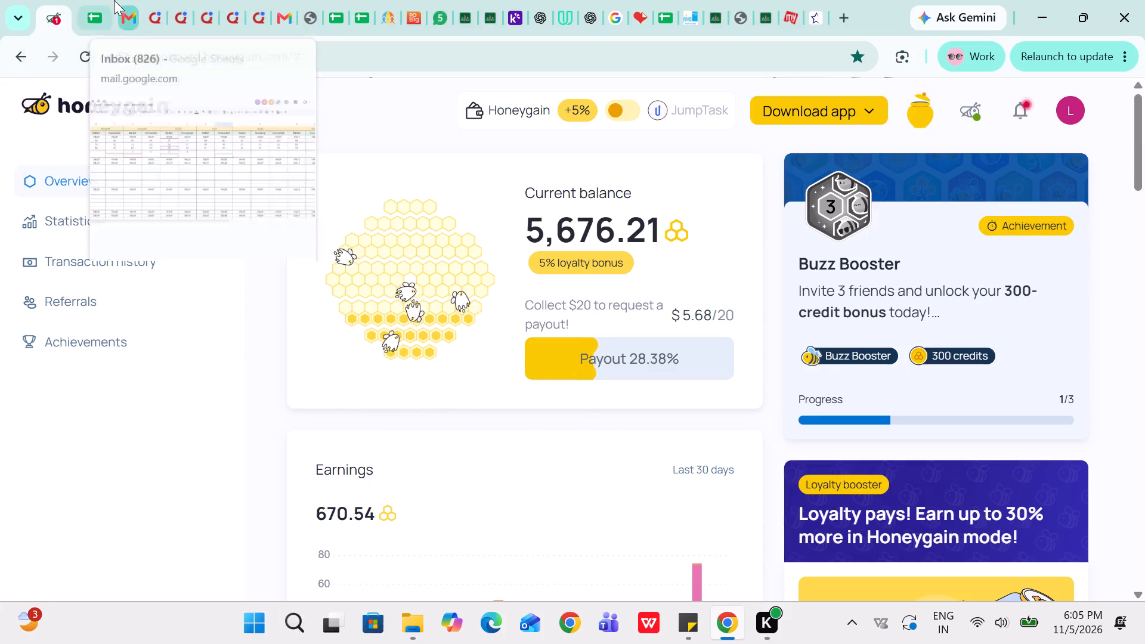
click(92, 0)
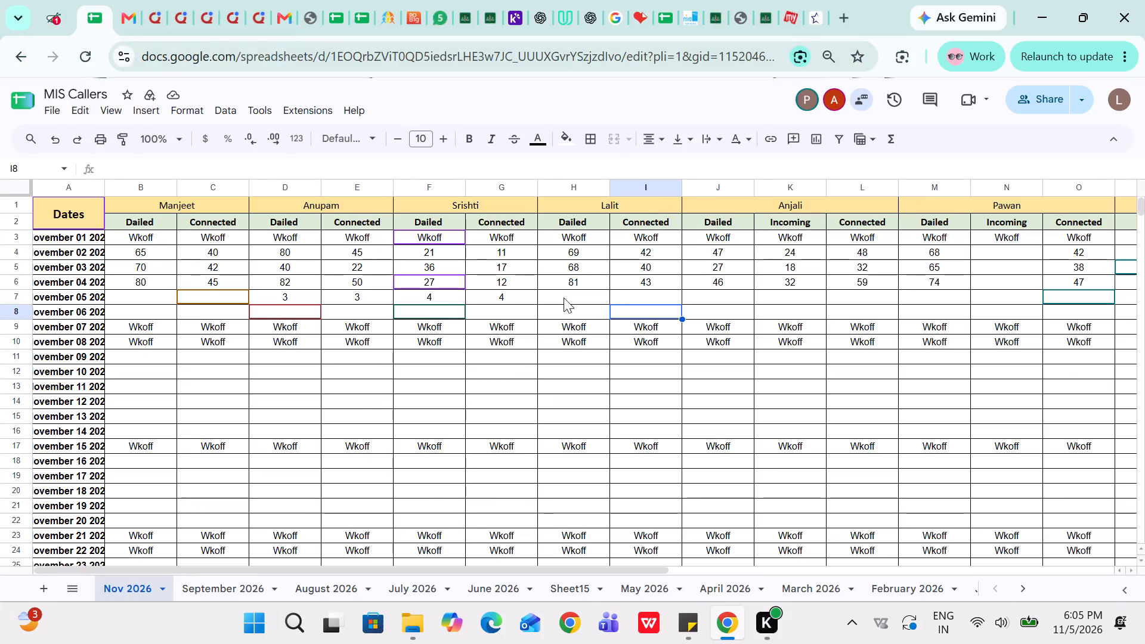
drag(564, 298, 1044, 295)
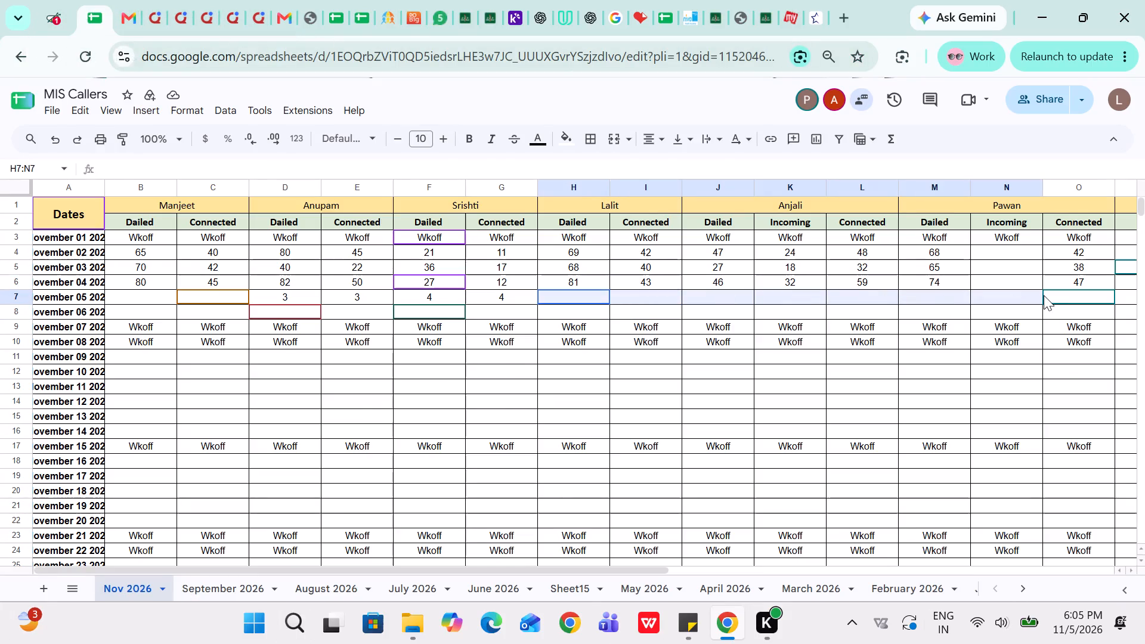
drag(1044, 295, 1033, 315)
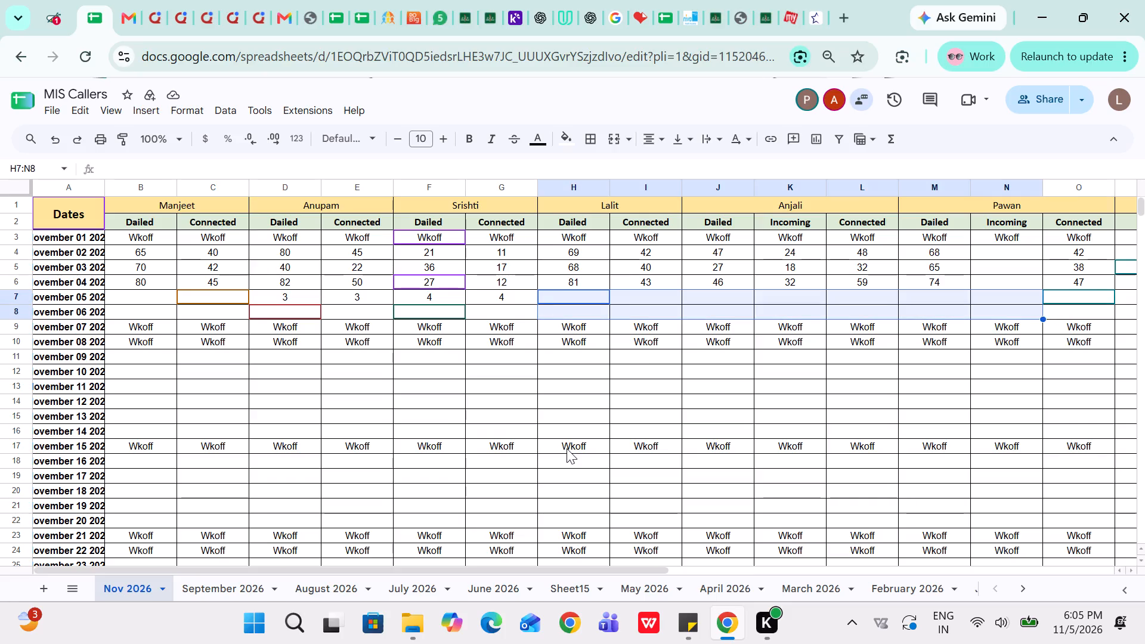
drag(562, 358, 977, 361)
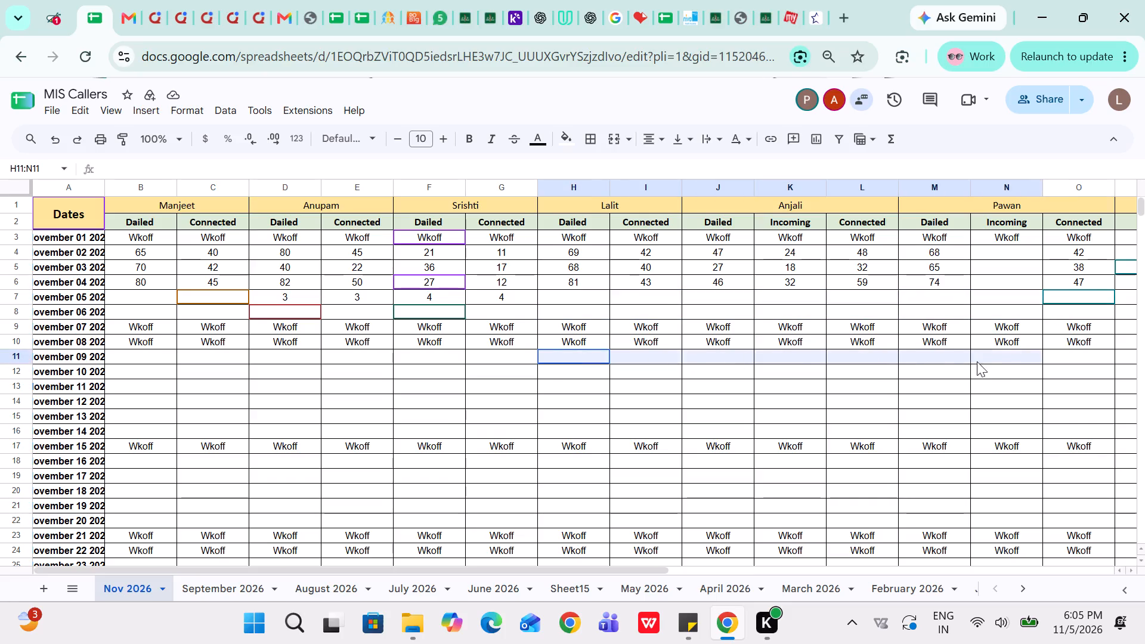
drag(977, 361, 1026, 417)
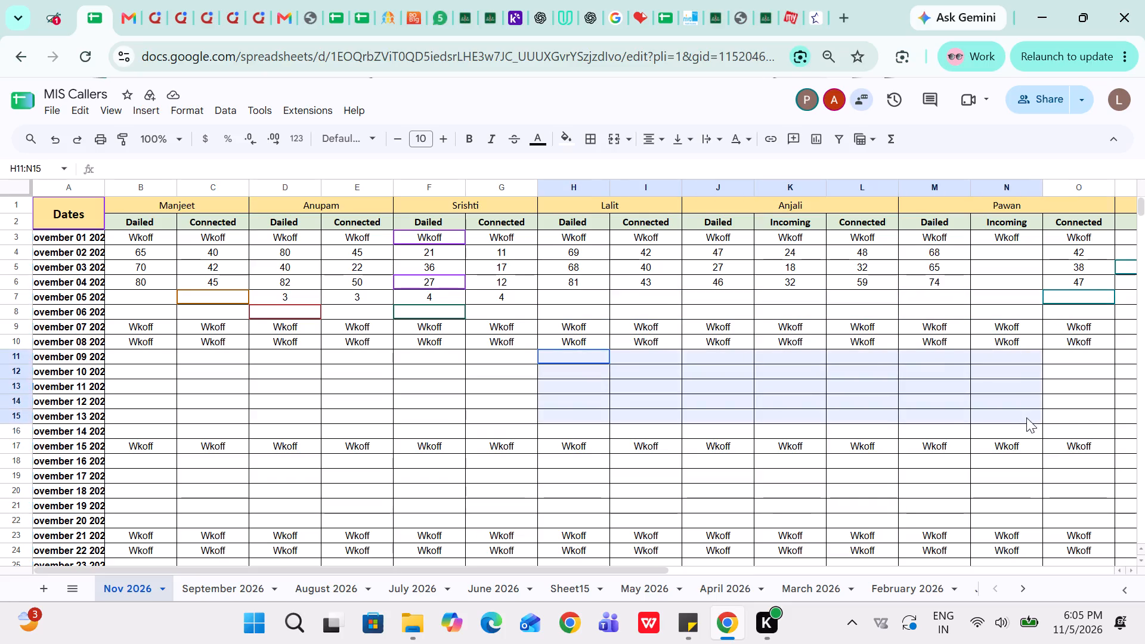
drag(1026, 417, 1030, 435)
Switch to All Complaints in Insurance Samadhan and review the communication log of the searched caller's complaint.
click(382, 0)
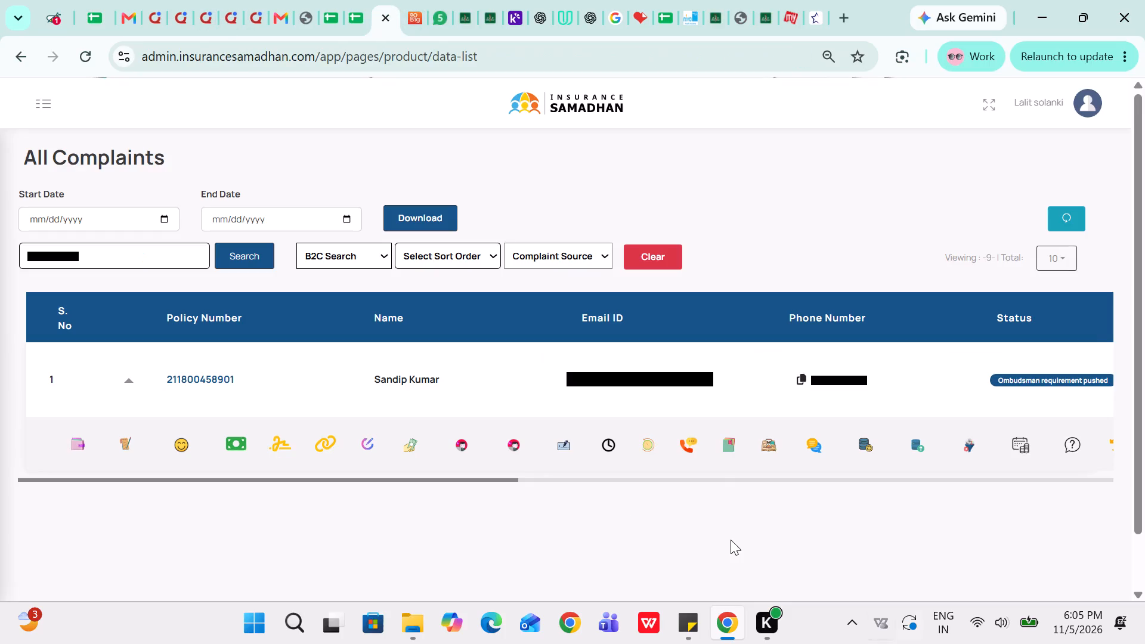
click(125, 374)
click(530, 549)
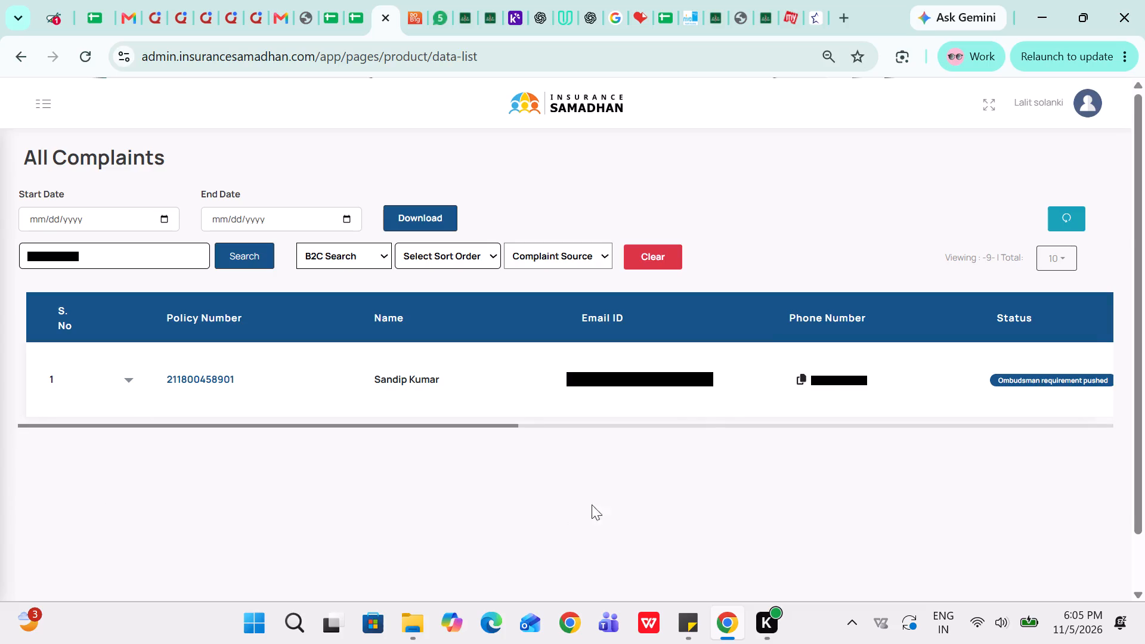
click(774, 383)
click(816, 444)
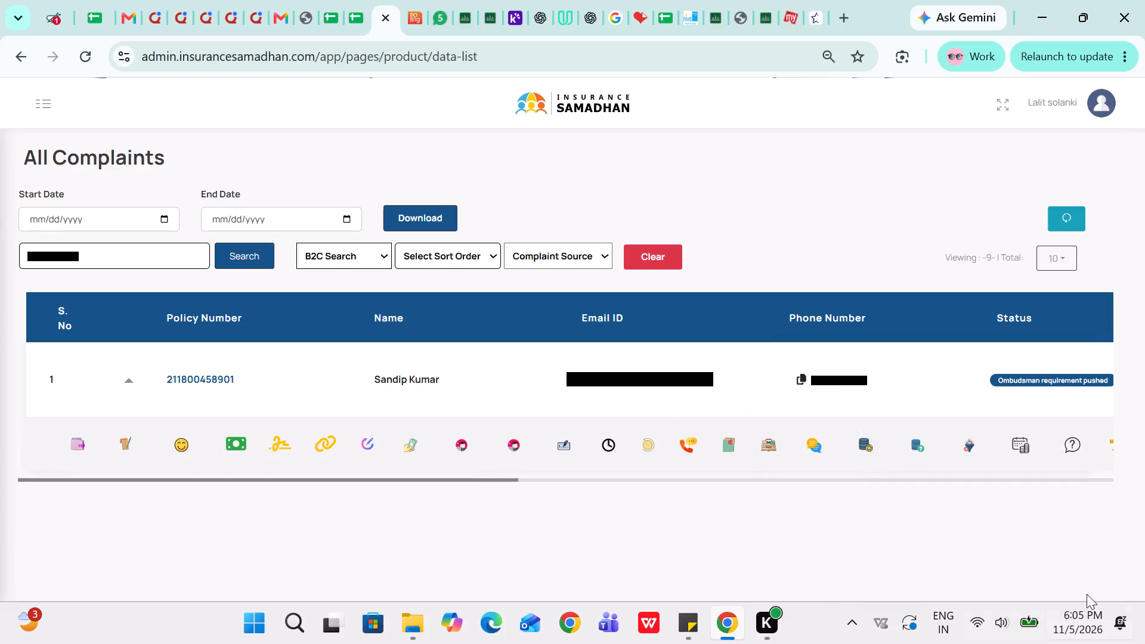
drag(791, 360, 357, 372)
click(635, 388)
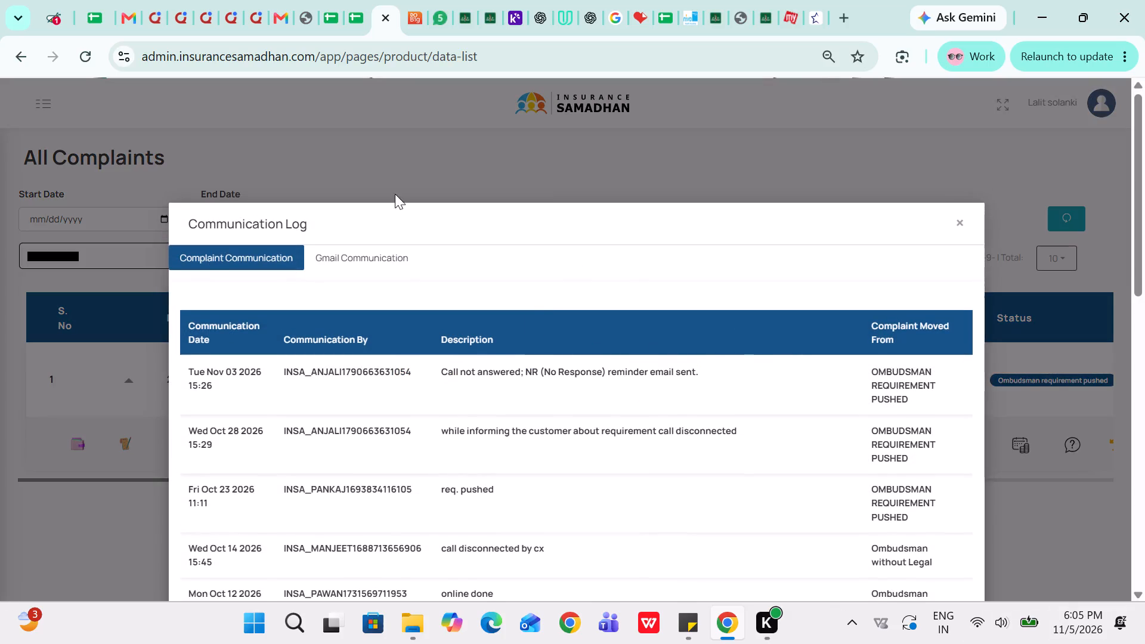
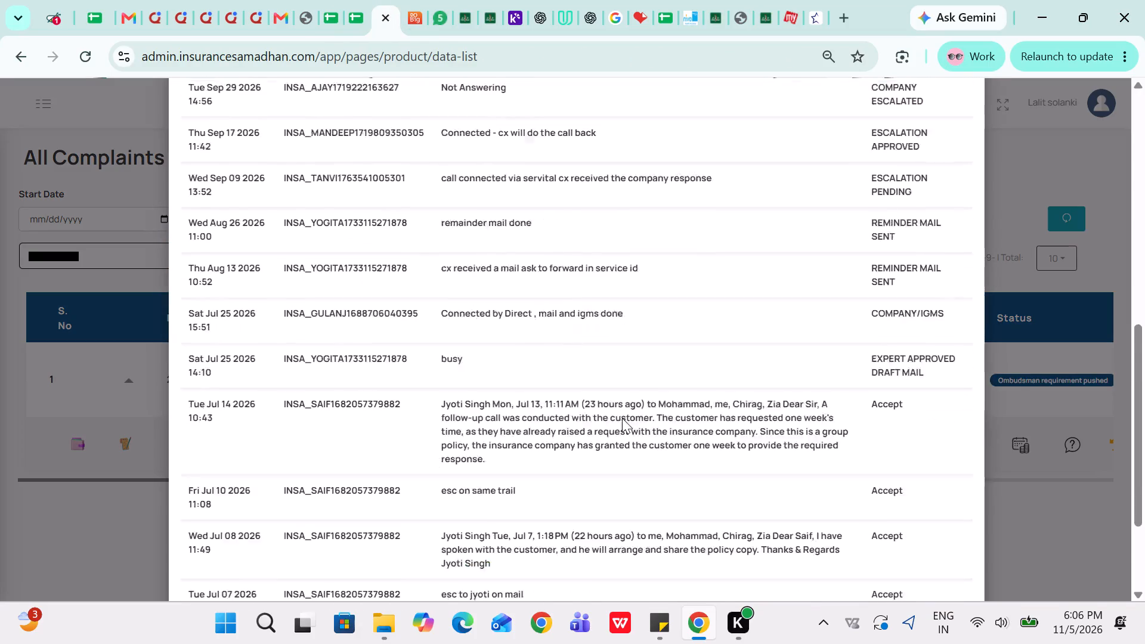
Add the communication comment "Cx will do courier." to the open complaint's log and save it.
click(629, 538)
click(654, 575)
click(629, 452)
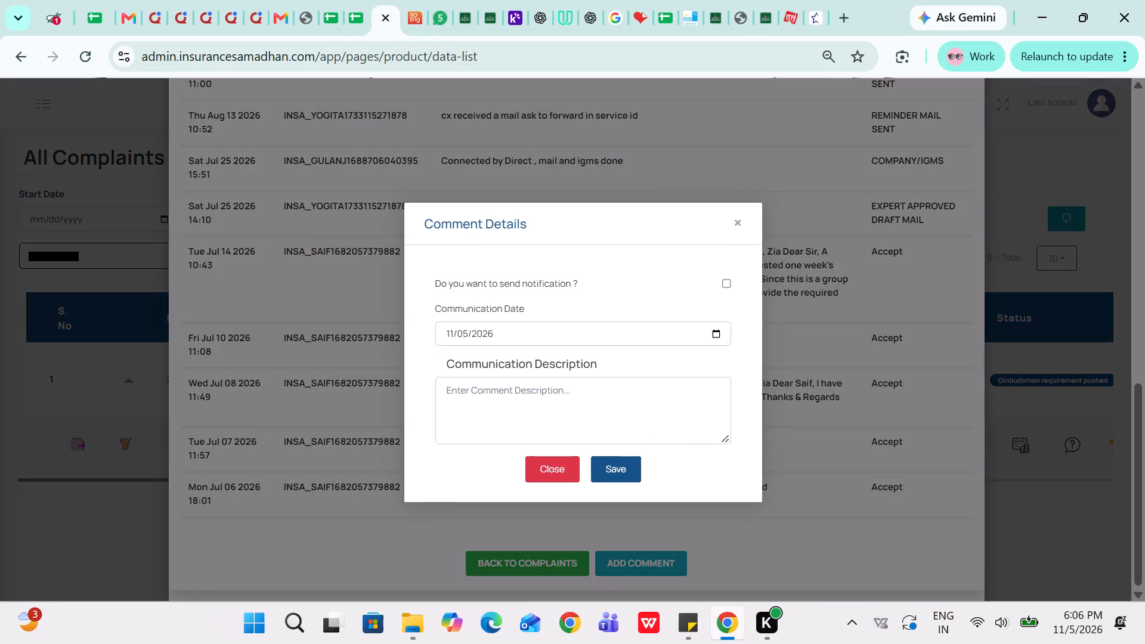
click(659, 423)
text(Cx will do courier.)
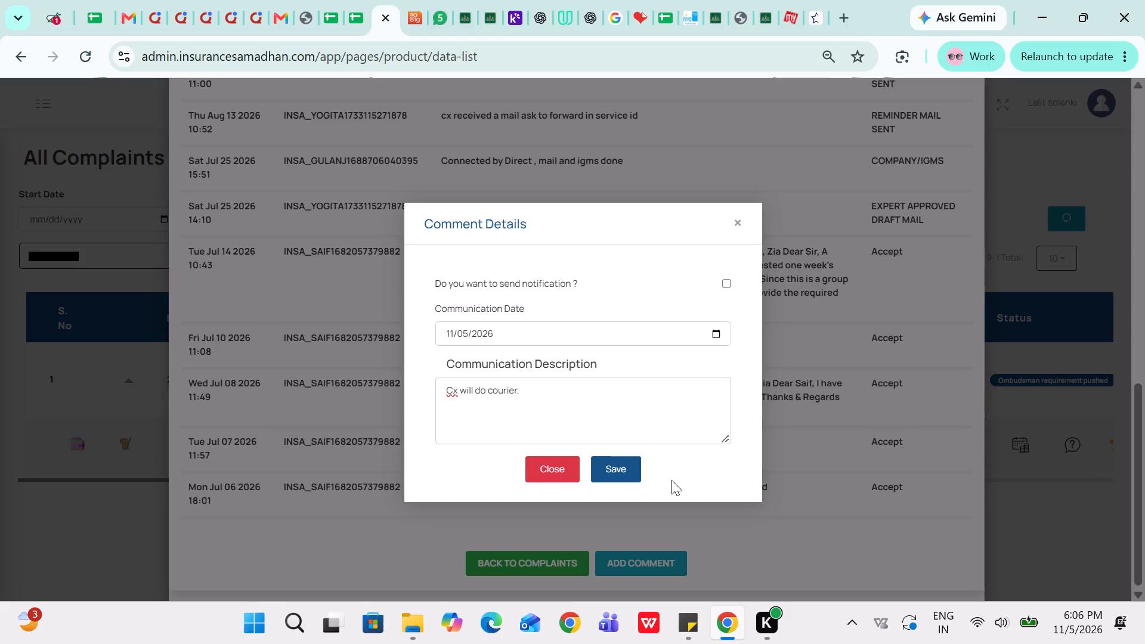
click(624, 467)
Record the outcome "Connected" in column I of row 38 on the 05 nov miss call sheet.
click(361, 0)
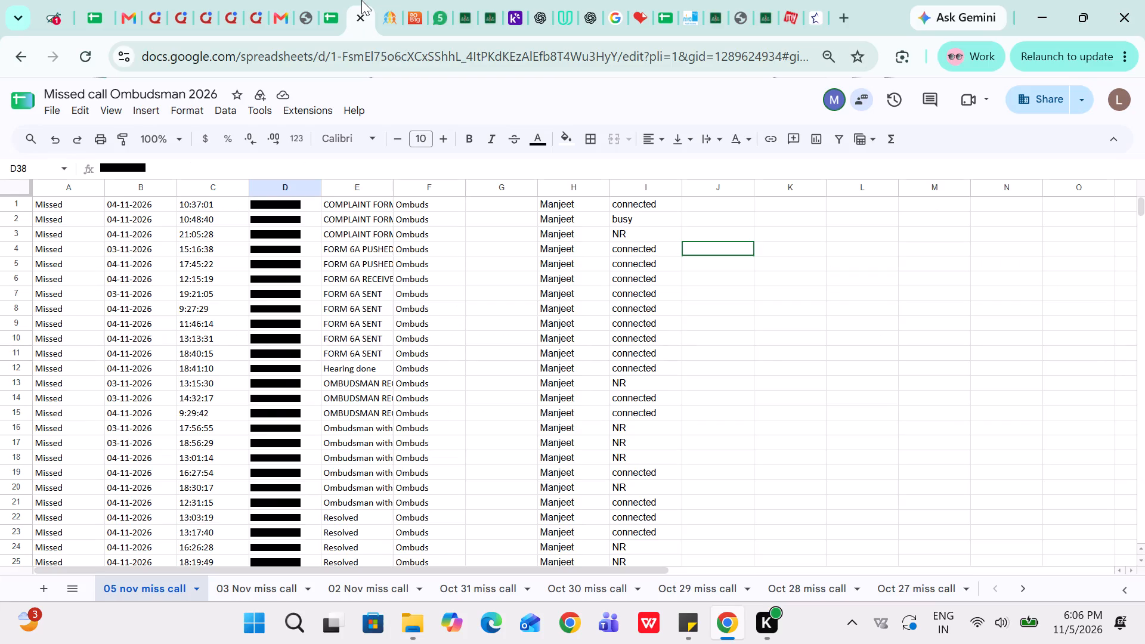
scroll(497, 317, down, 3)
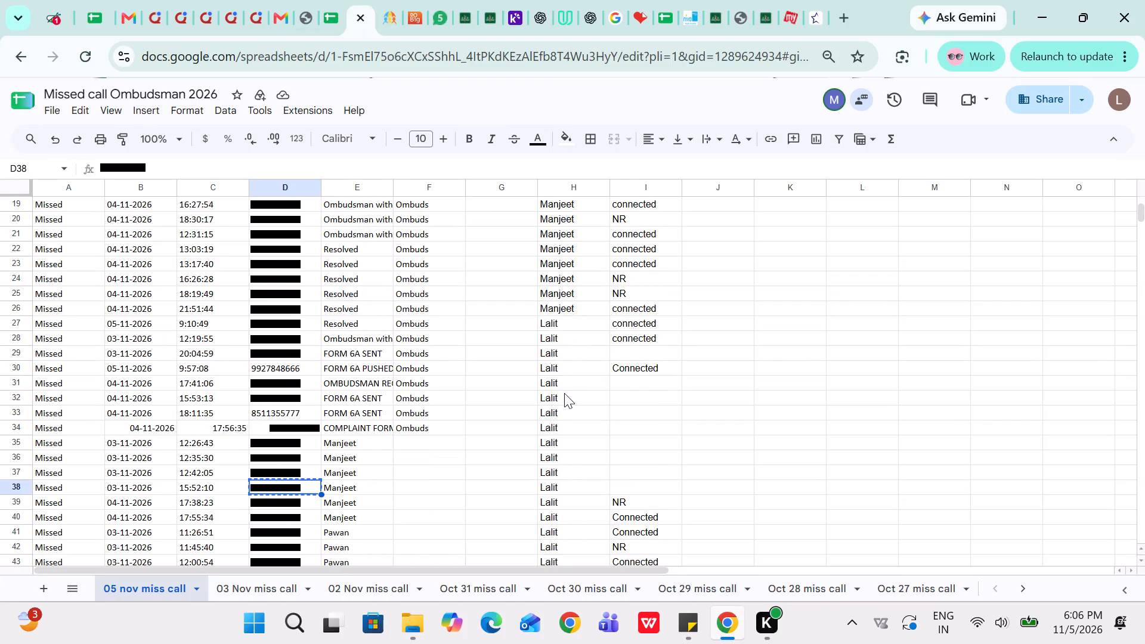
key(Right)
key(Right)
key(Right)
key(Right)
key(Right)
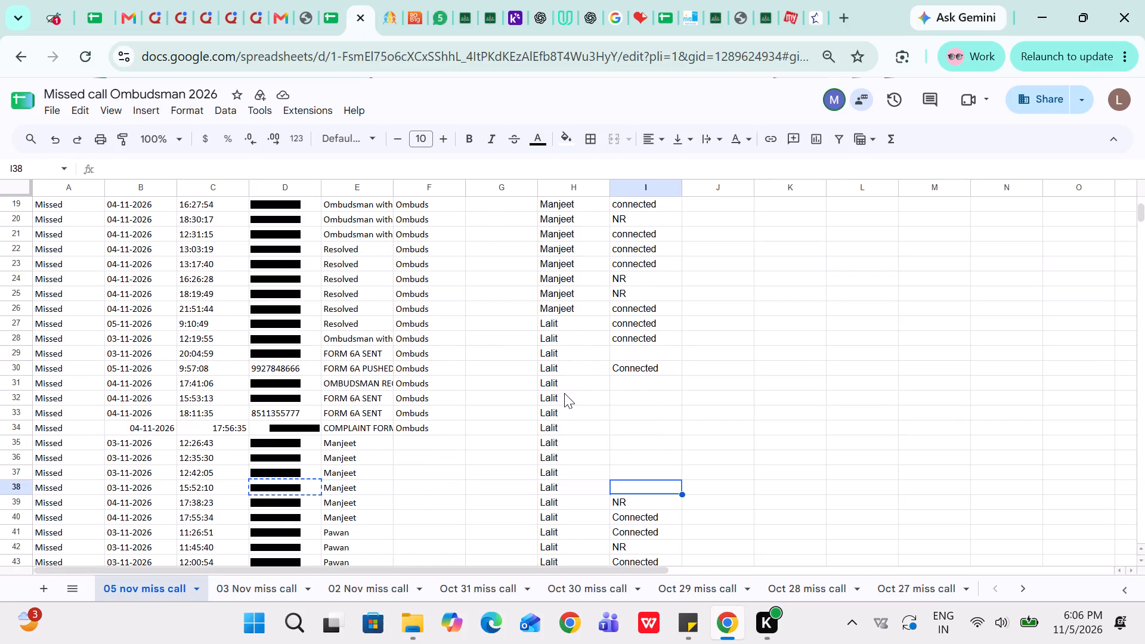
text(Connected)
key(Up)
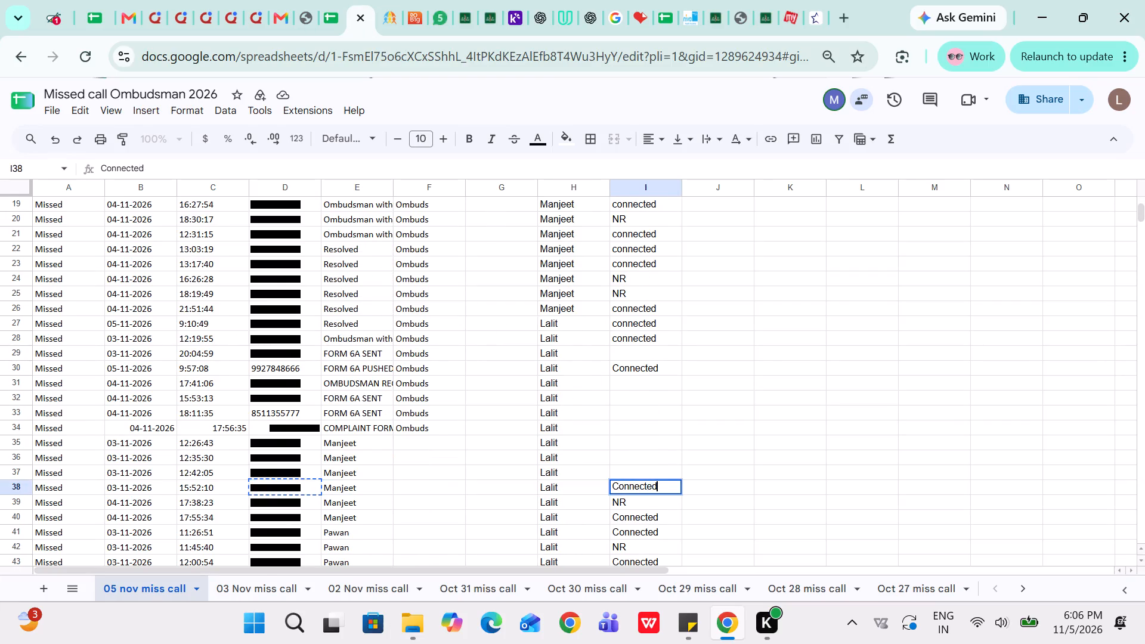
Copy the caller's phone number from row 37 of the missed-call sheet and search All Complaints for it.
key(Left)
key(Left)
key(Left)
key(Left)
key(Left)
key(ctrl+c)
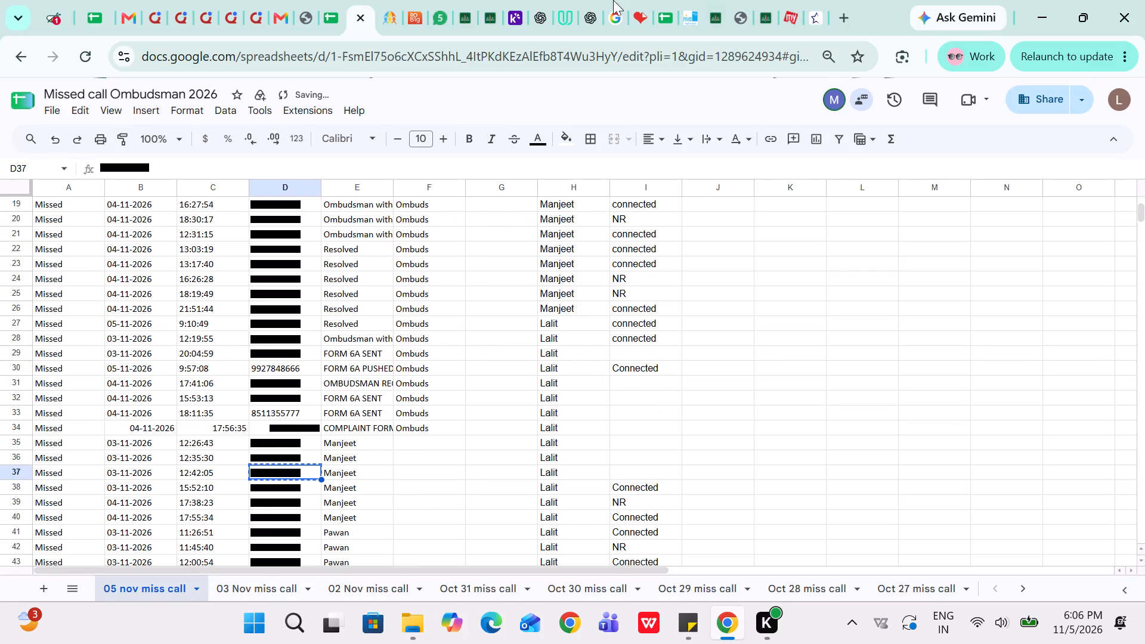
click(383, 0)
scroll(261, 267, up, 6)
click(58, 311)
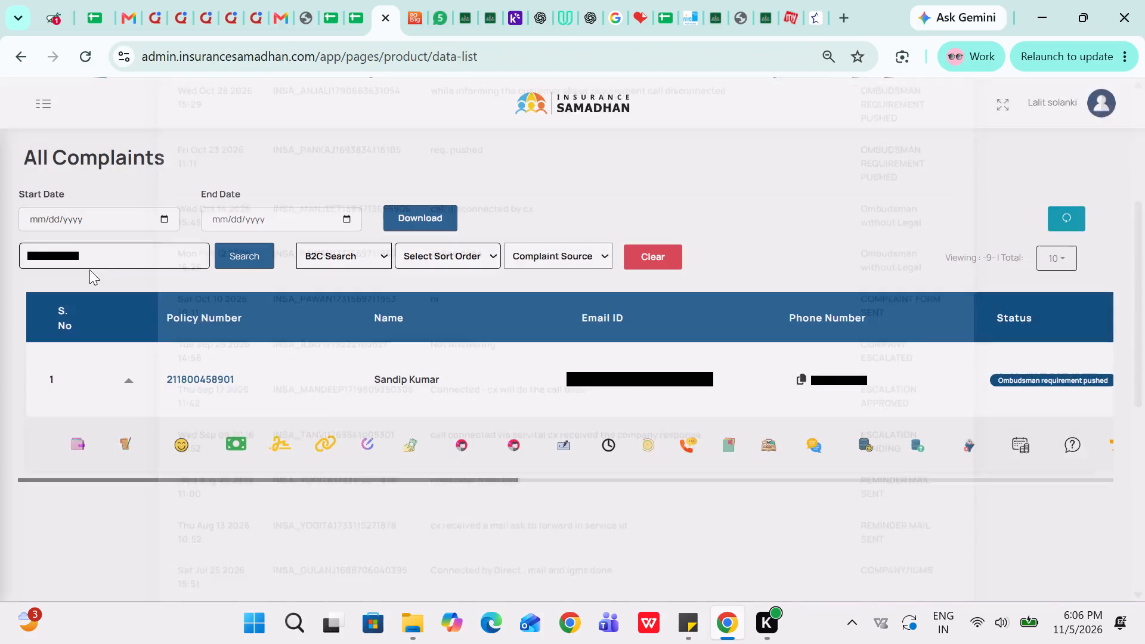
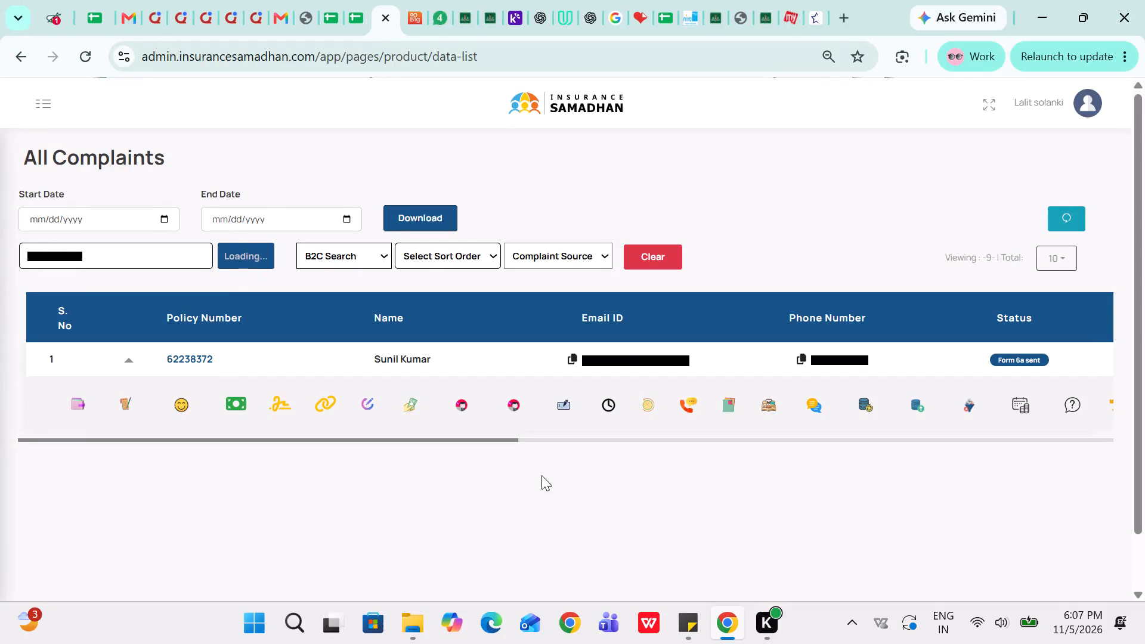
Review the communication log of the complaint found in All Complaints, and close it.
click(696, 479)
click(763, 371)
click(819, 434)
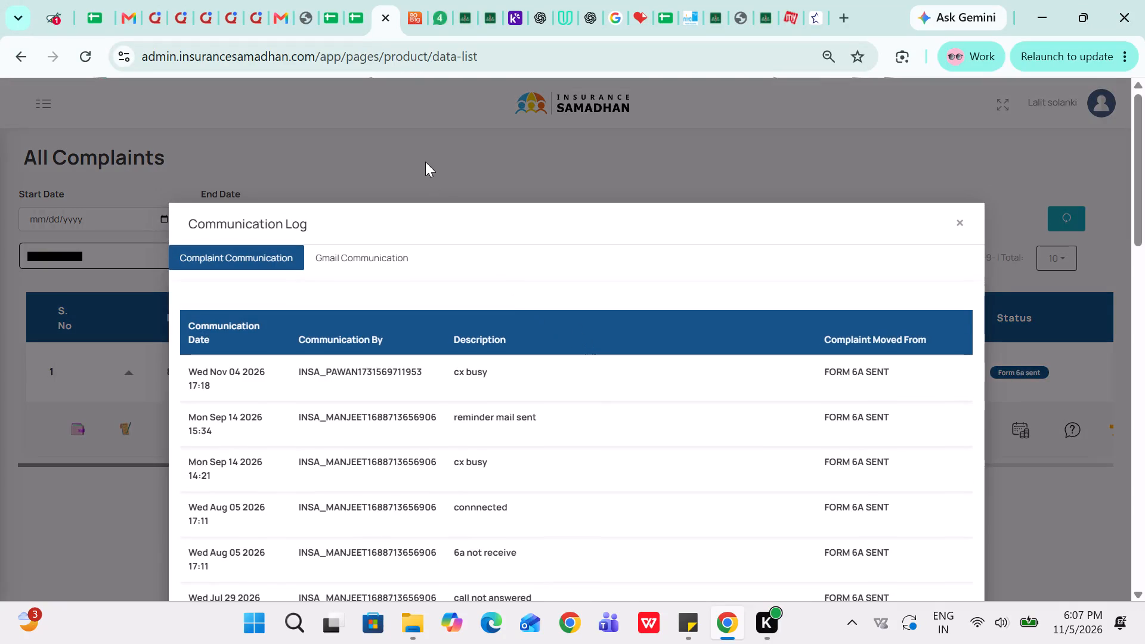
click(436, 168)
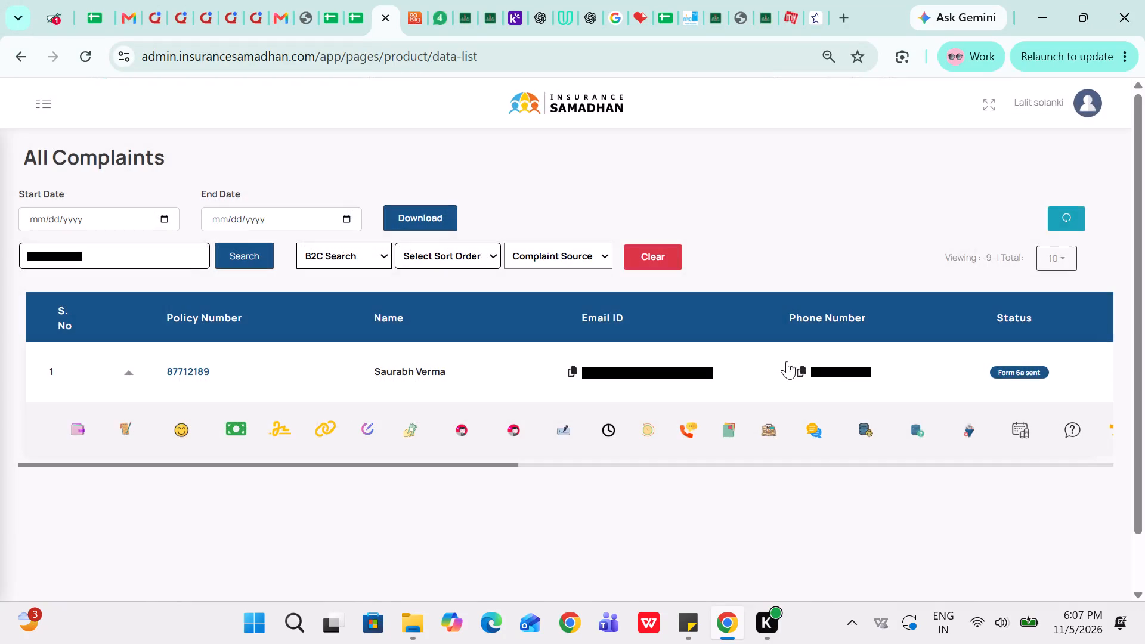
Copy the complainant's phone number from the complaint row and enter it as the number to call in the Smartflo dialer.
click(807, 370)
click(798, 371)
click(413, 0)
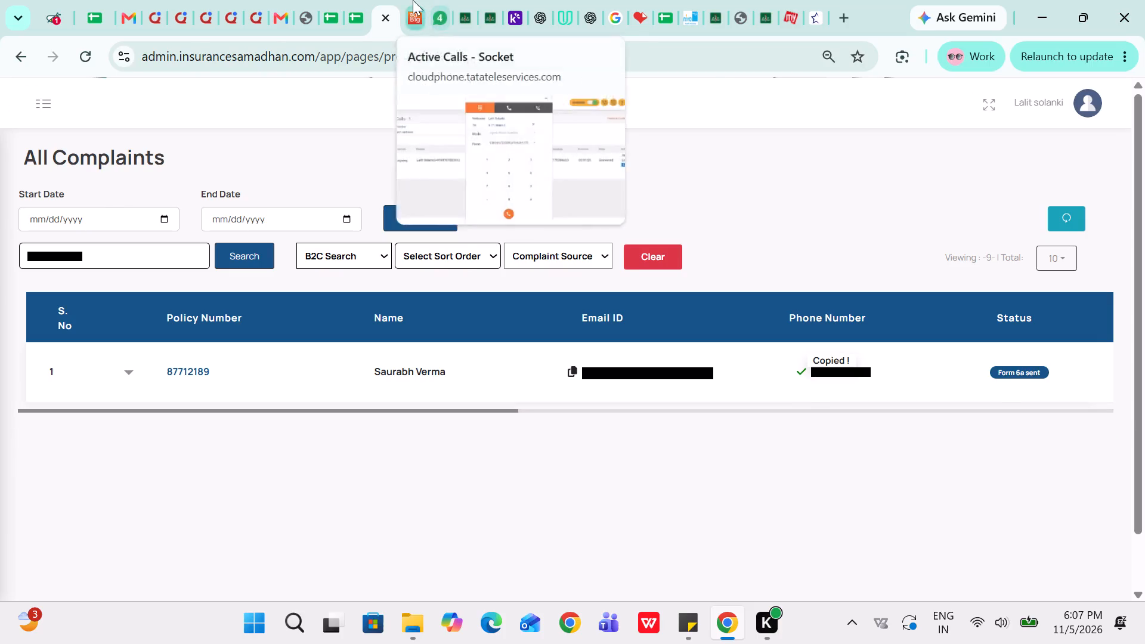
double_click(522, 202)
key(ctrl+v)
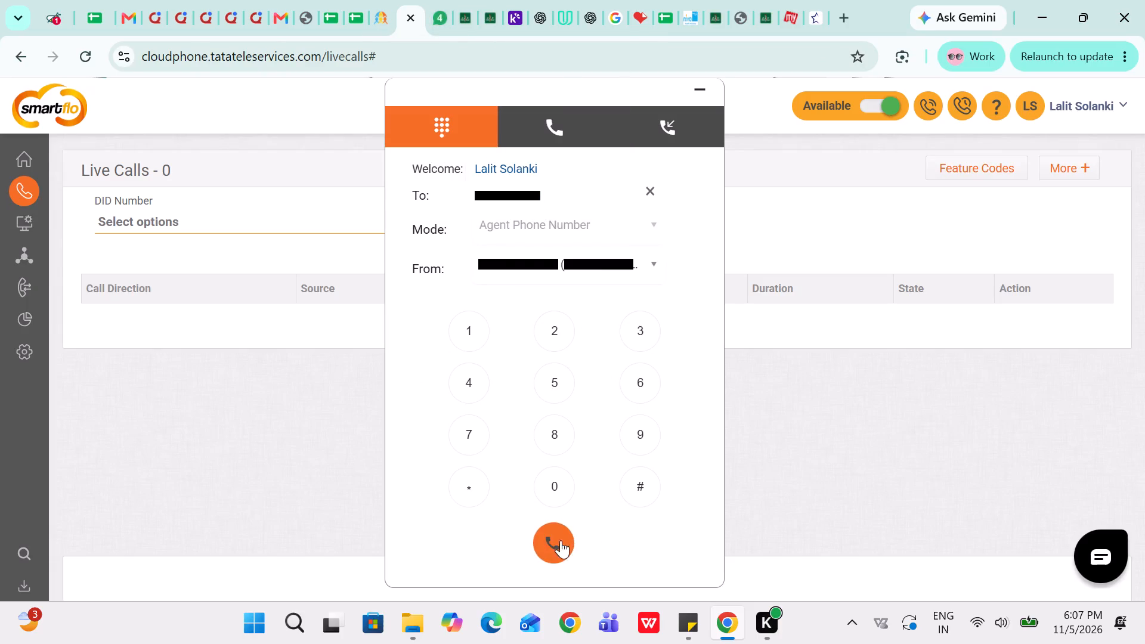
Call the customer's number already entered in the Smartflo dialer, using the preset agent phone mode and caller number.
click(561, 540)
click(985, 438)
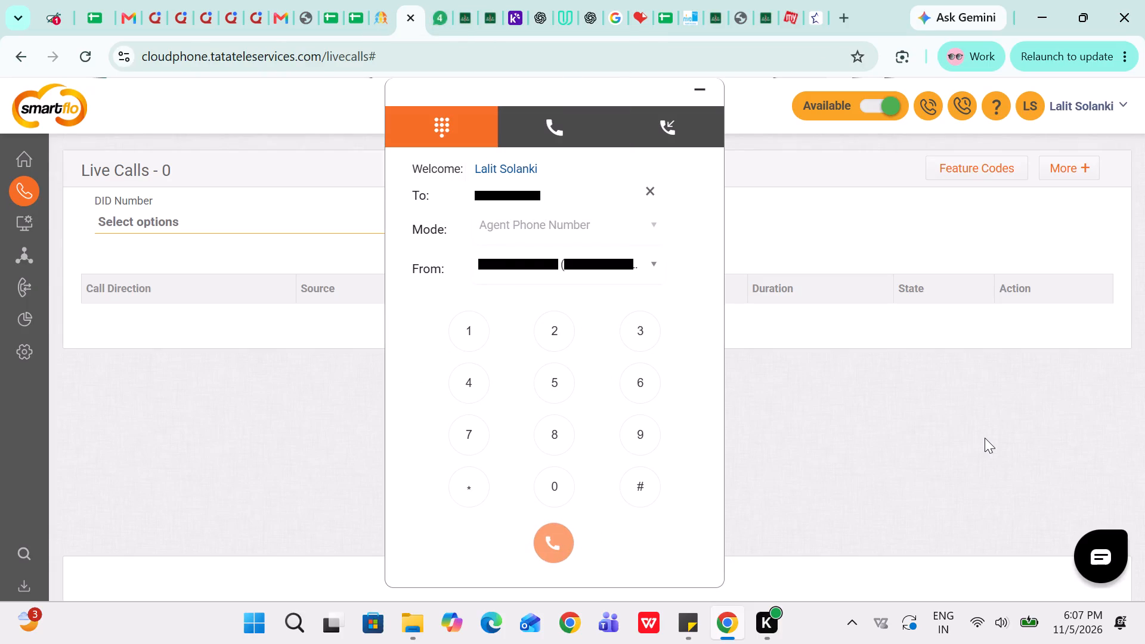
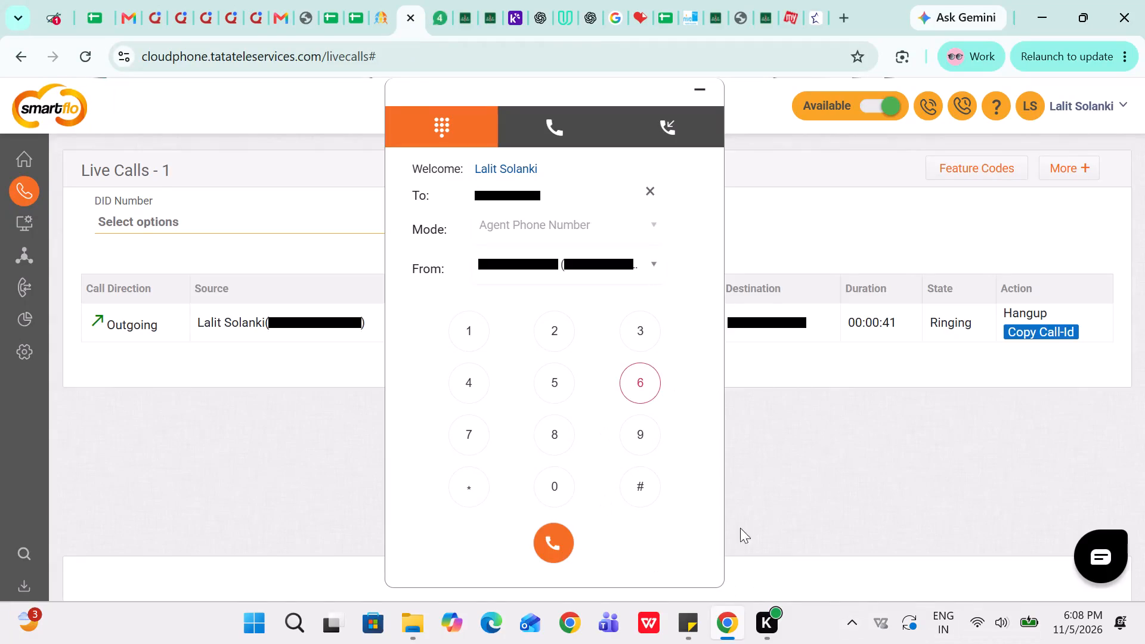
Record NR as the outcome of the 12:42:05 call in row 37 of the missed-call sheet and copy row 36's caller number.
click(357, 0)
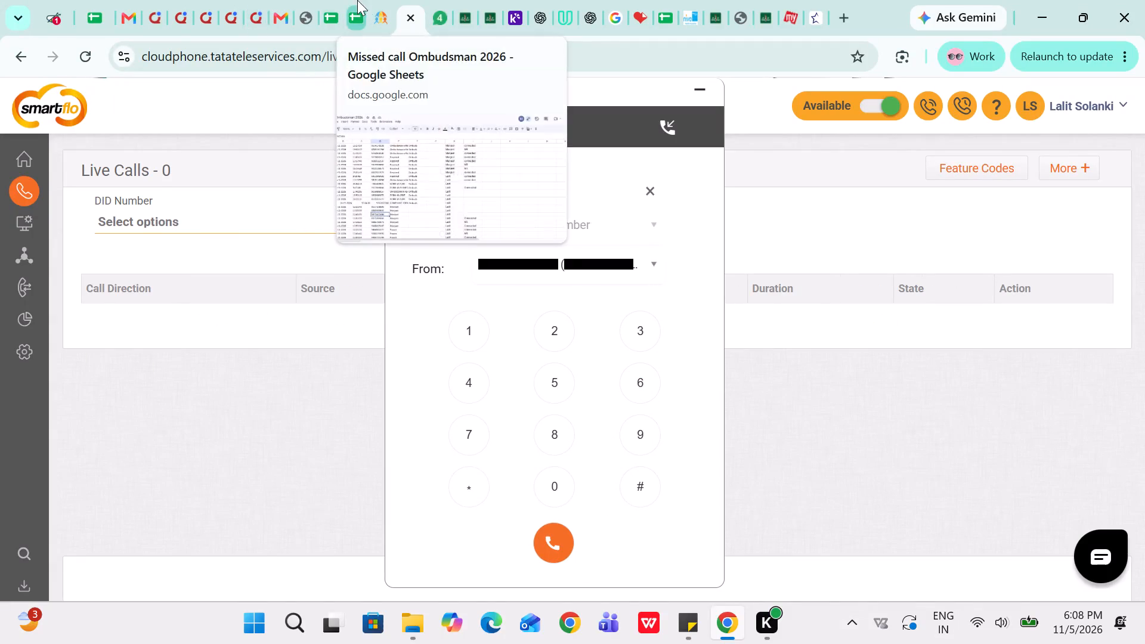
key(Right)
key(Right)
key(Right)
key(Right)
key(Right)
text(NR)
key(Up)
key(Left)
key(Left)
key(Left)
key(Left)
key(Left)
key(ctrl+c)
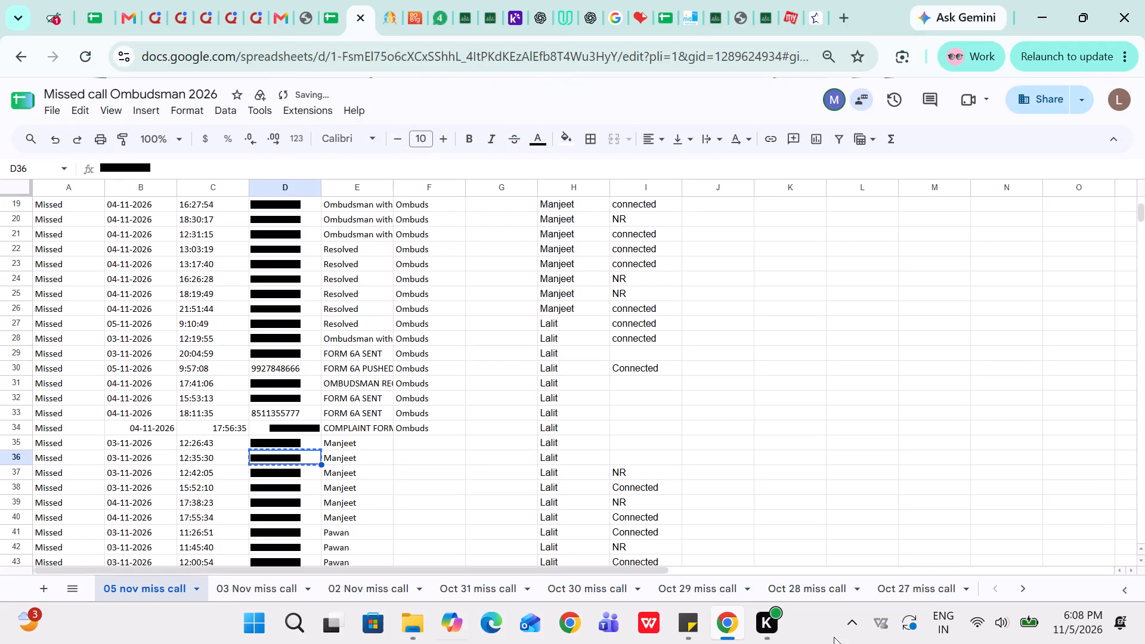
Add the comment NR, dated 11/05/2026, to the communication log of the unanswered customer's Form 6A sent complaint.
click(390, 0)
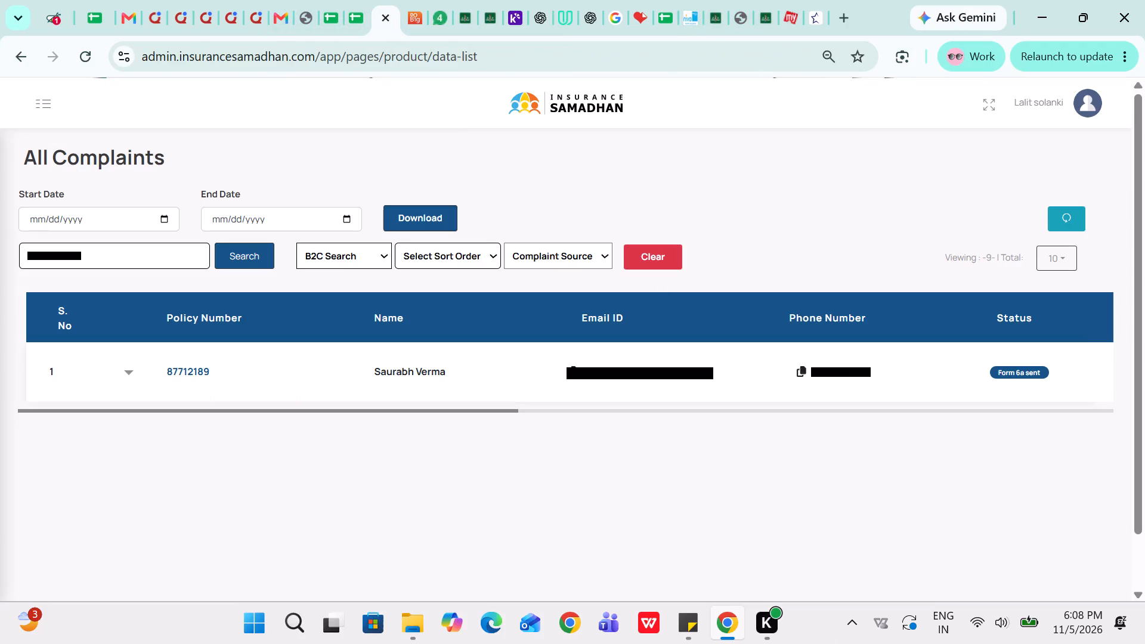
click(756, 360)
click(821, 429)
scroll(648, 432, down, 2)
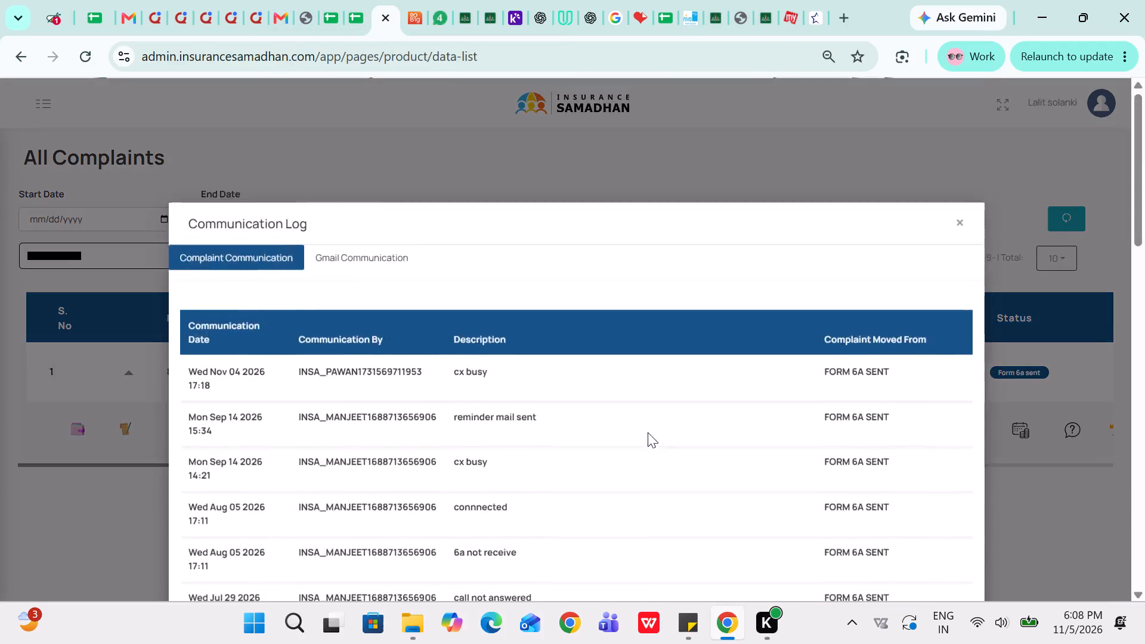
scroll(648, 432, down, 20)
click(657, 559)
click(587, 432)
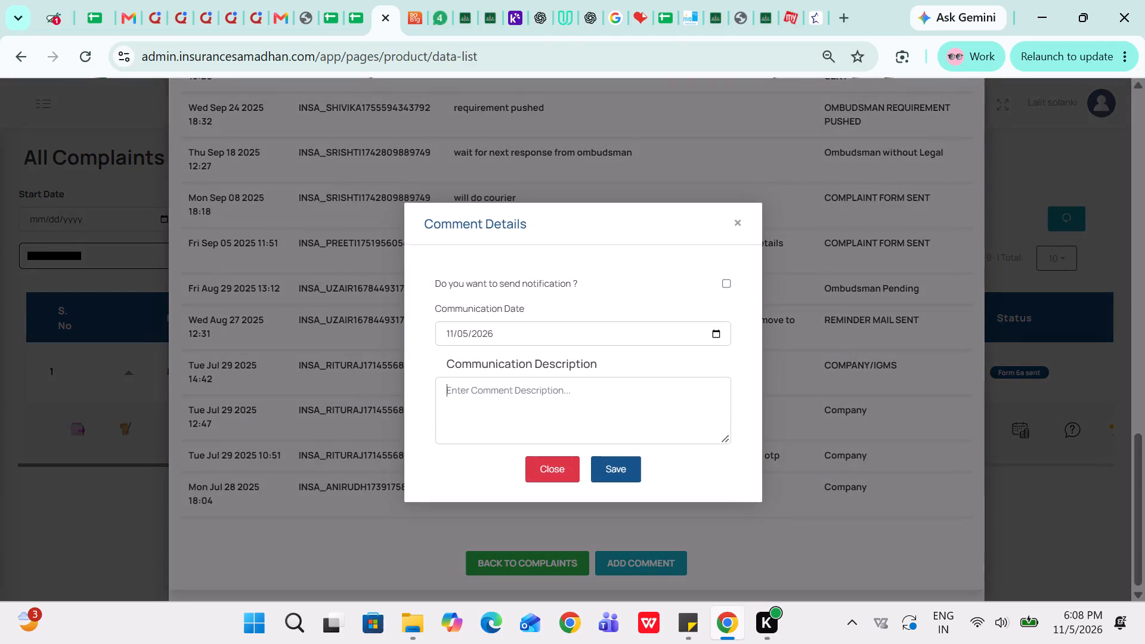
text(NR)
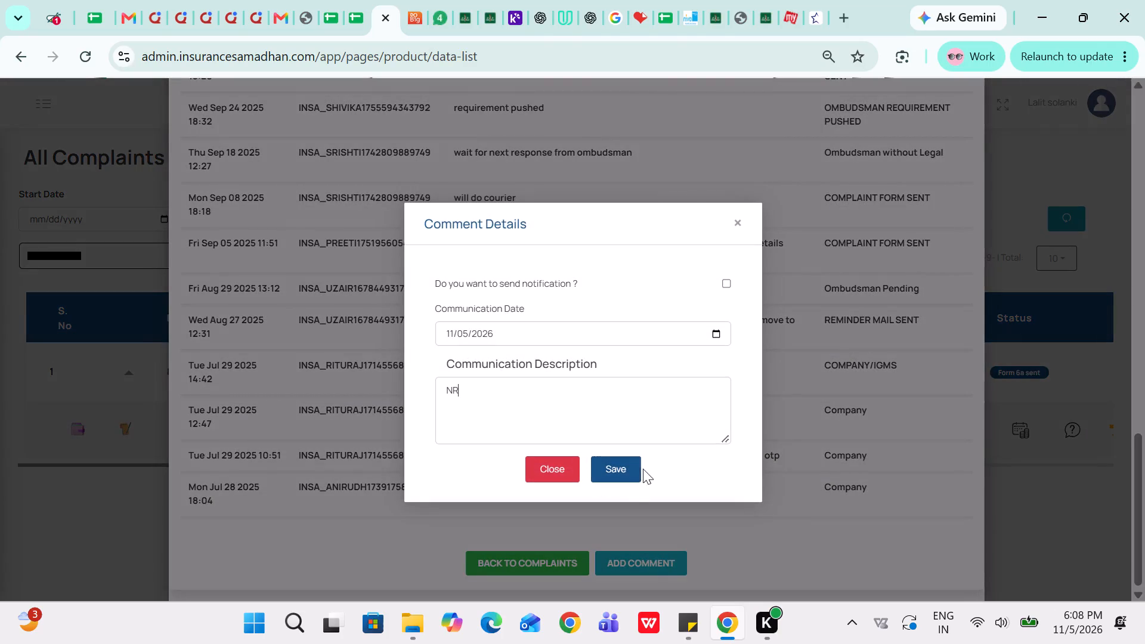
click(635, 469)
click(46, 365)
Search all complaints for row 36's copied caller number and check the communication log of the Ombudsman without legal complaint.
click(111, 281)
drag(119, 257, 0, 255)
key(ctrl+v)
click(202, 244)
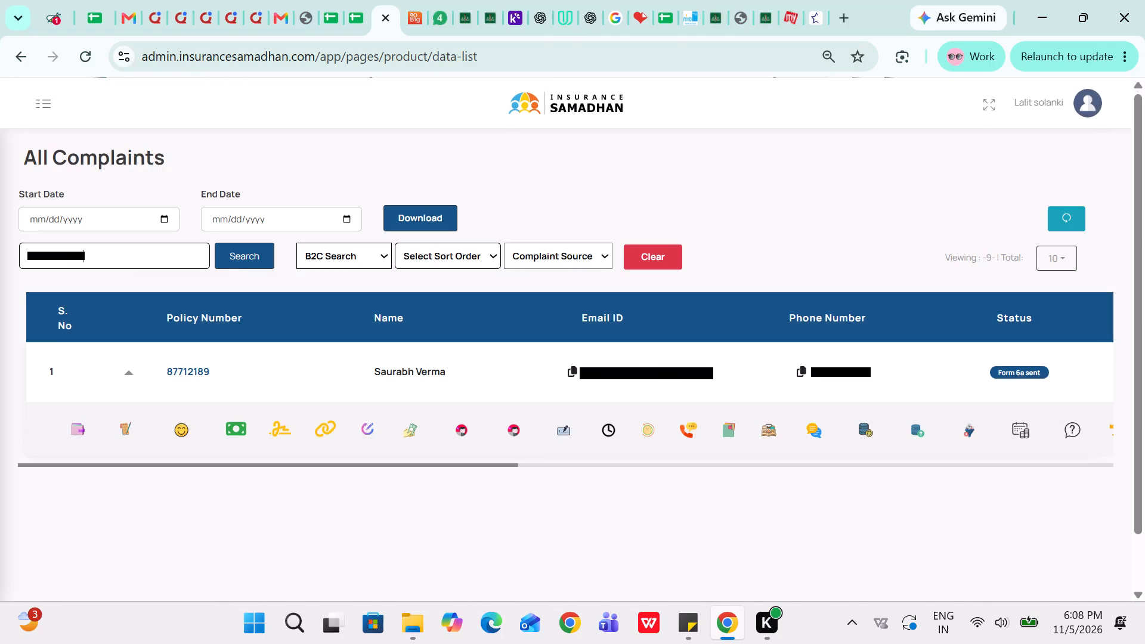
click(231, 252)
click(755, 376)
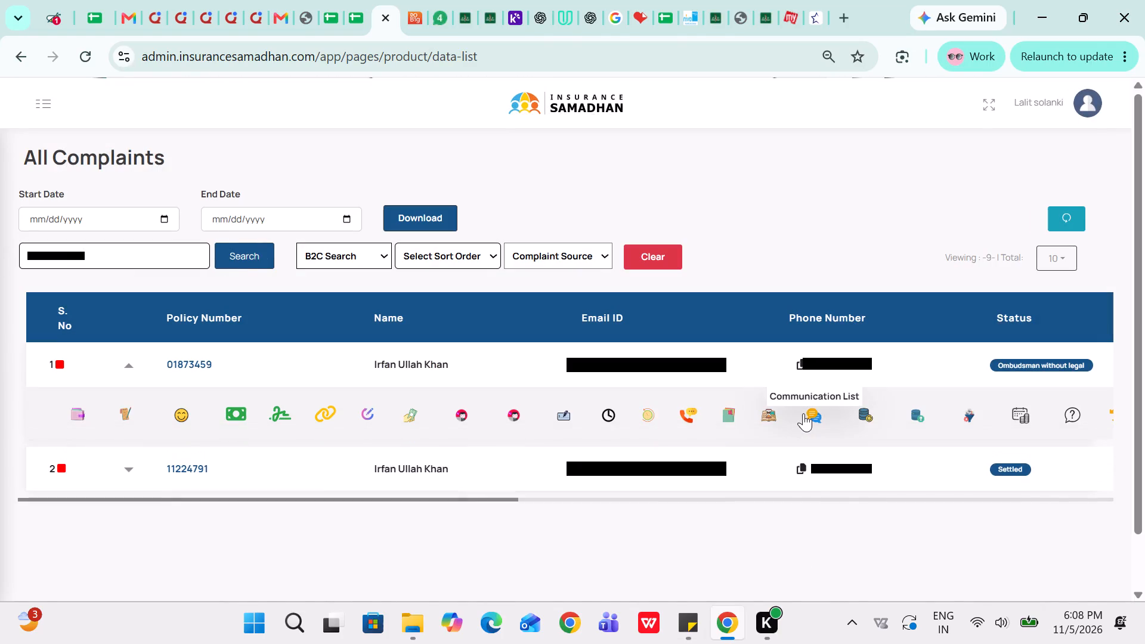
click(828, 414)
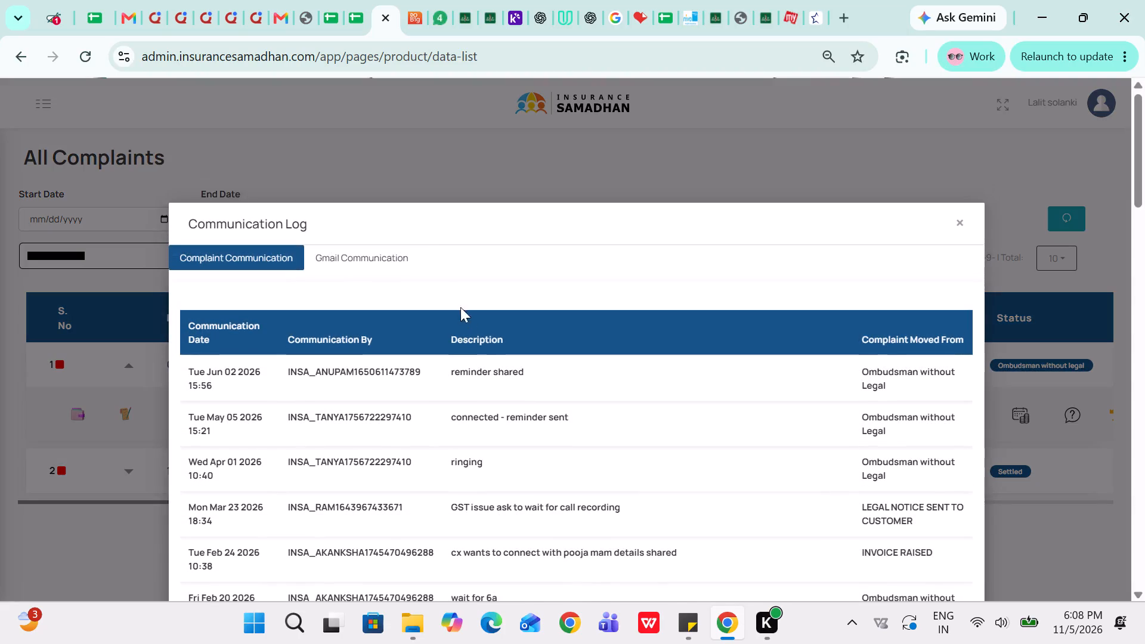
click(443, 156)
Copy the customer's phone number from the Ombudsman without legal complaint and call it from the Smartflo dialer.
click(802, 361)
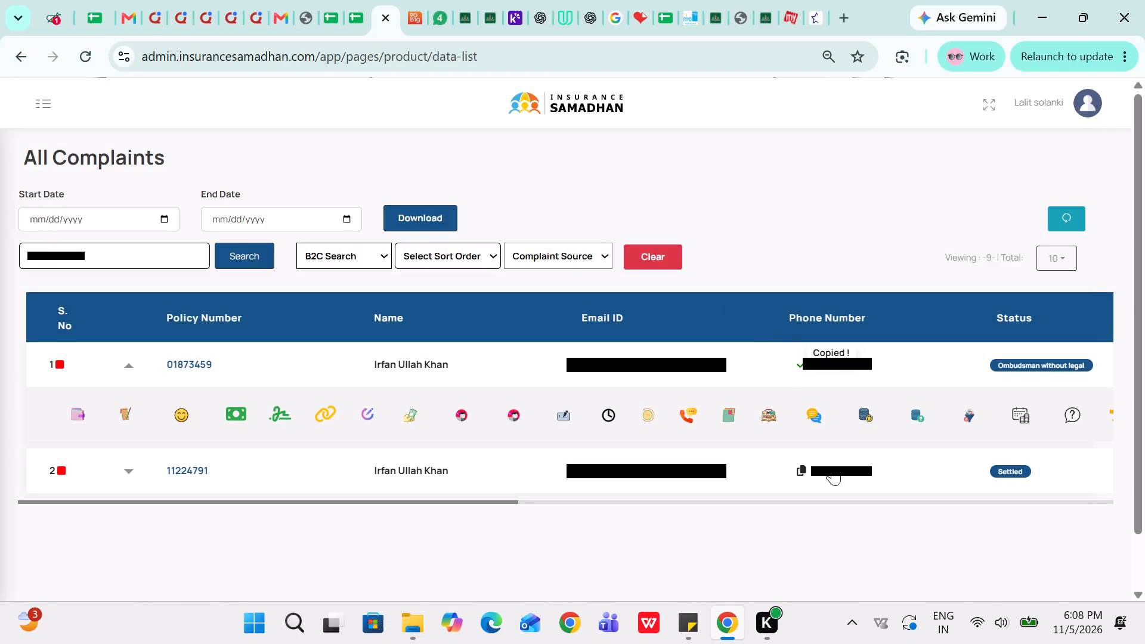
click(416, 0)
double_click(511, 202)
key(ctrl+v)
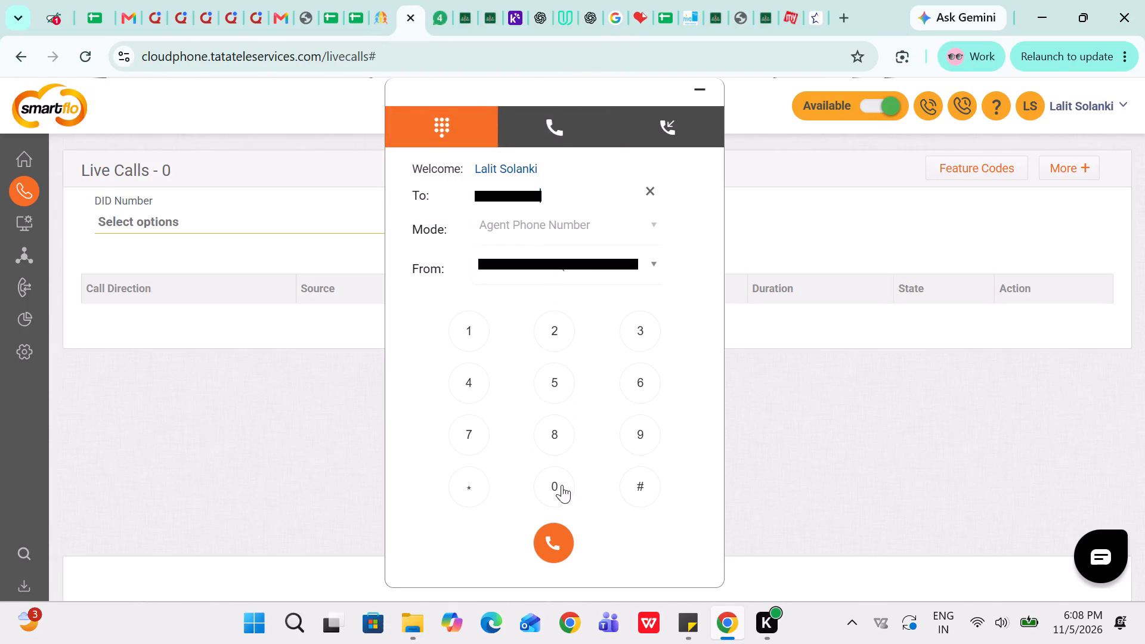
click(553, 554)
click(893, 478)
click(1064, 160)
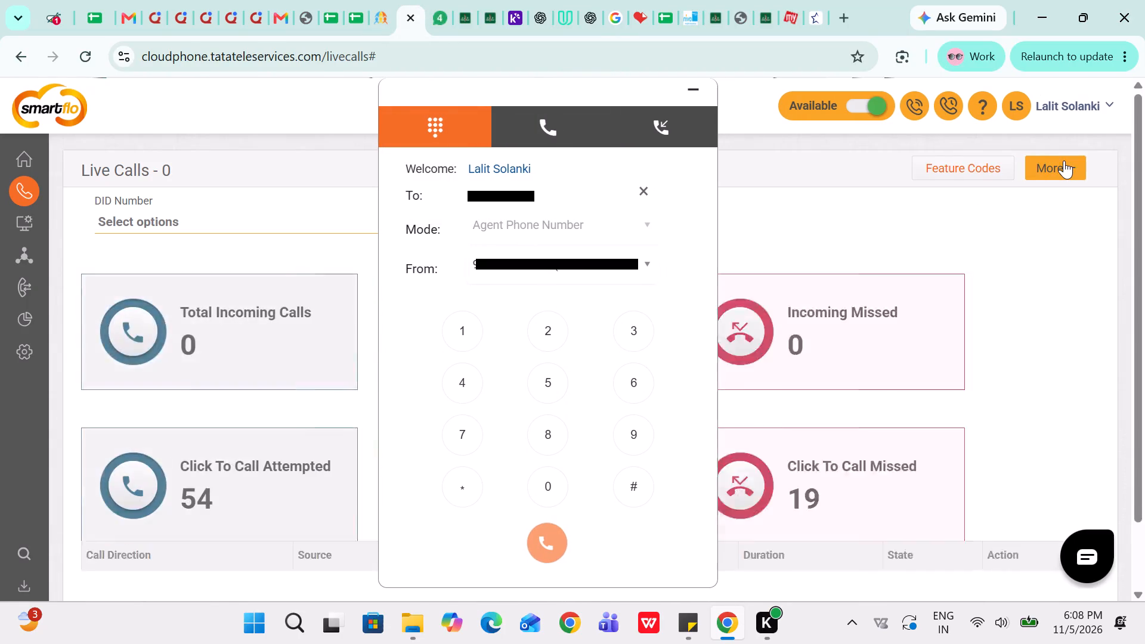
click(1064, 160)
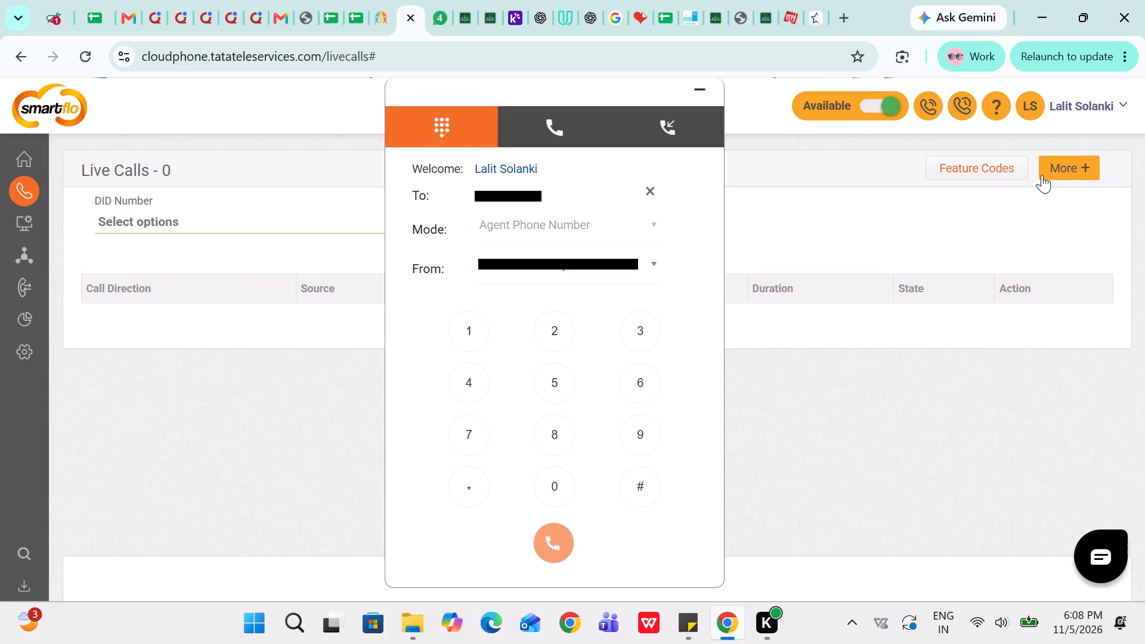
Return to the complaints list and review the communication log of the customer's Ombudsman without legal complaint again.
click(377, 0)
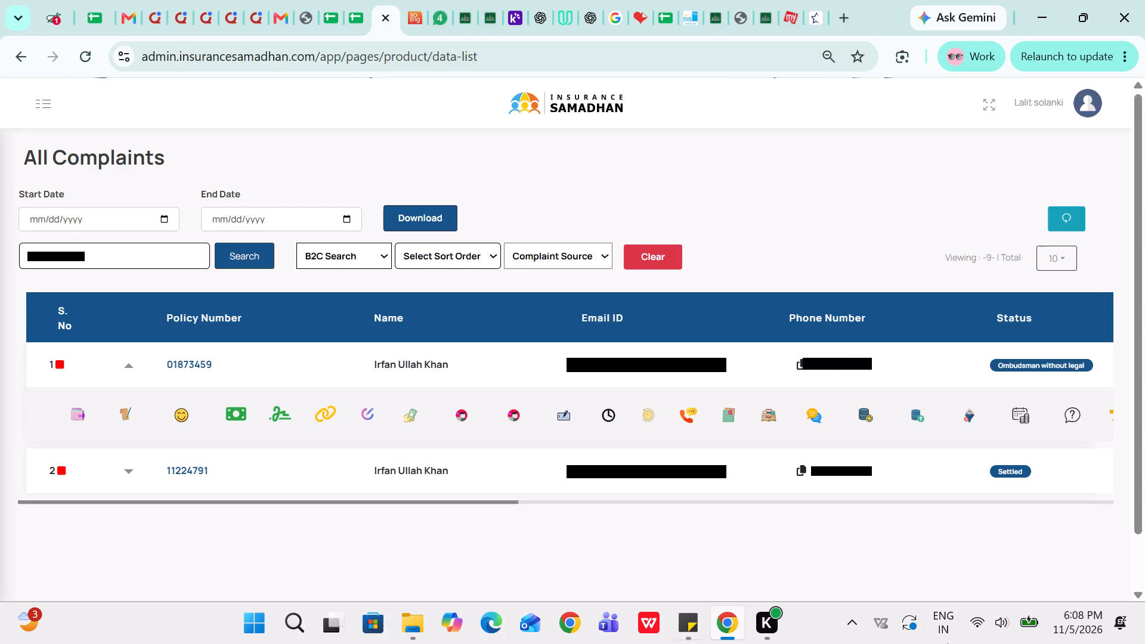
click(129, 370)
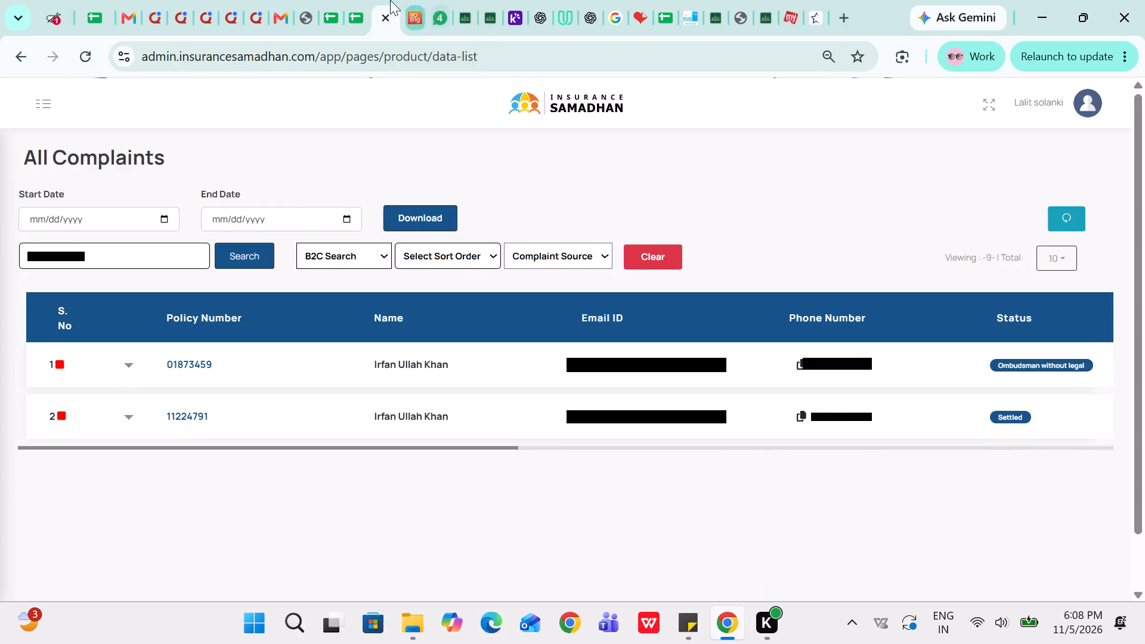
click(358, 0)
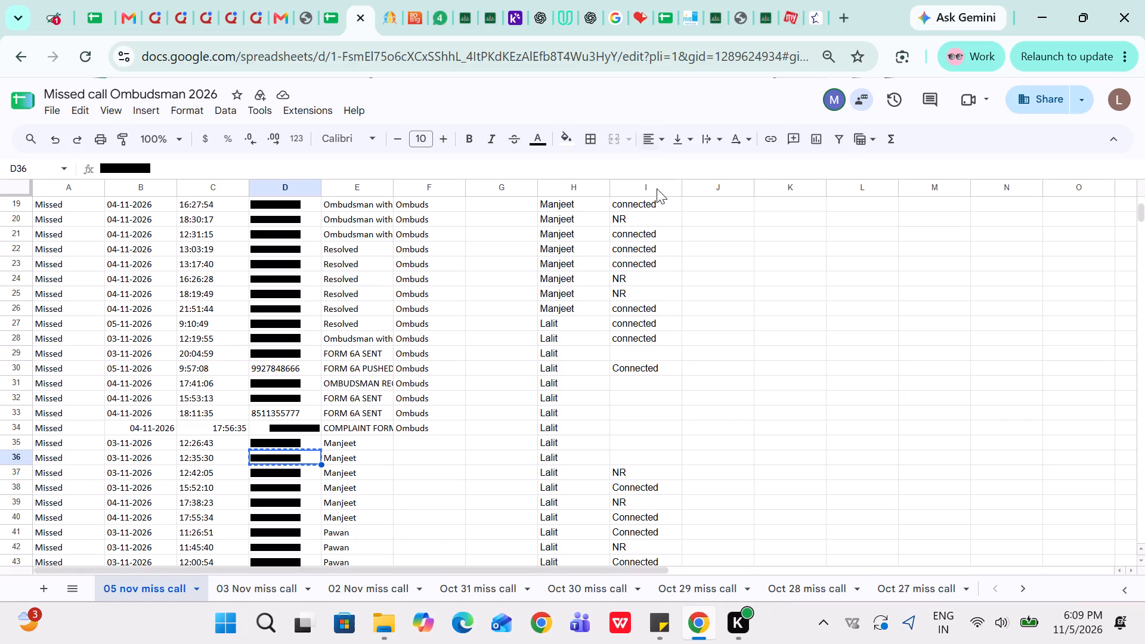
click(386, 0)
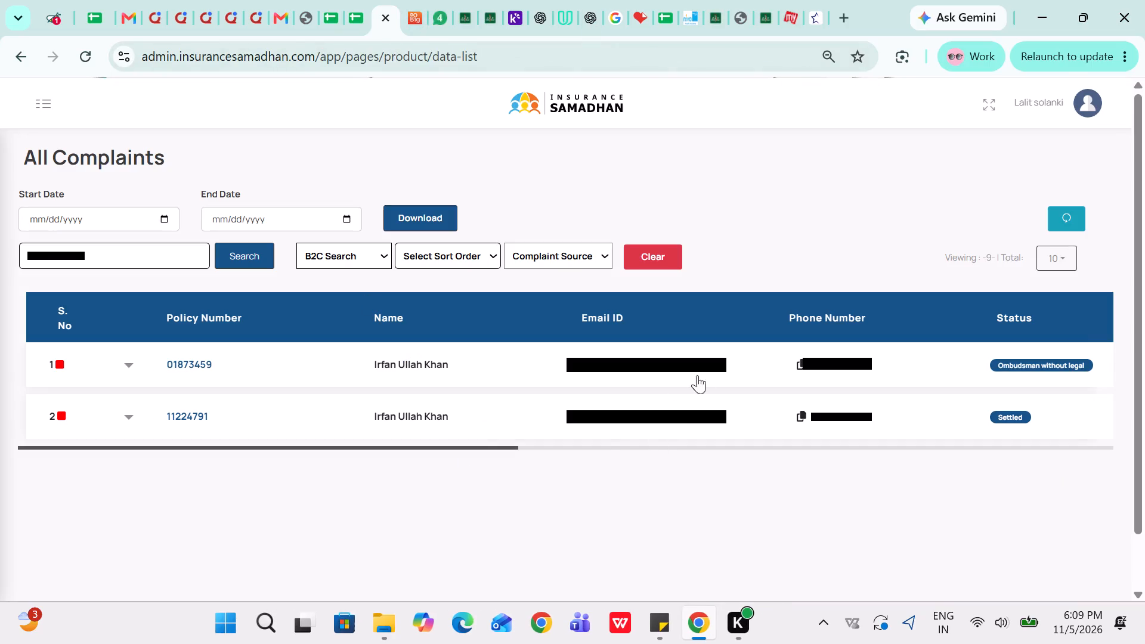
click(753, 356)
click(645, 420)
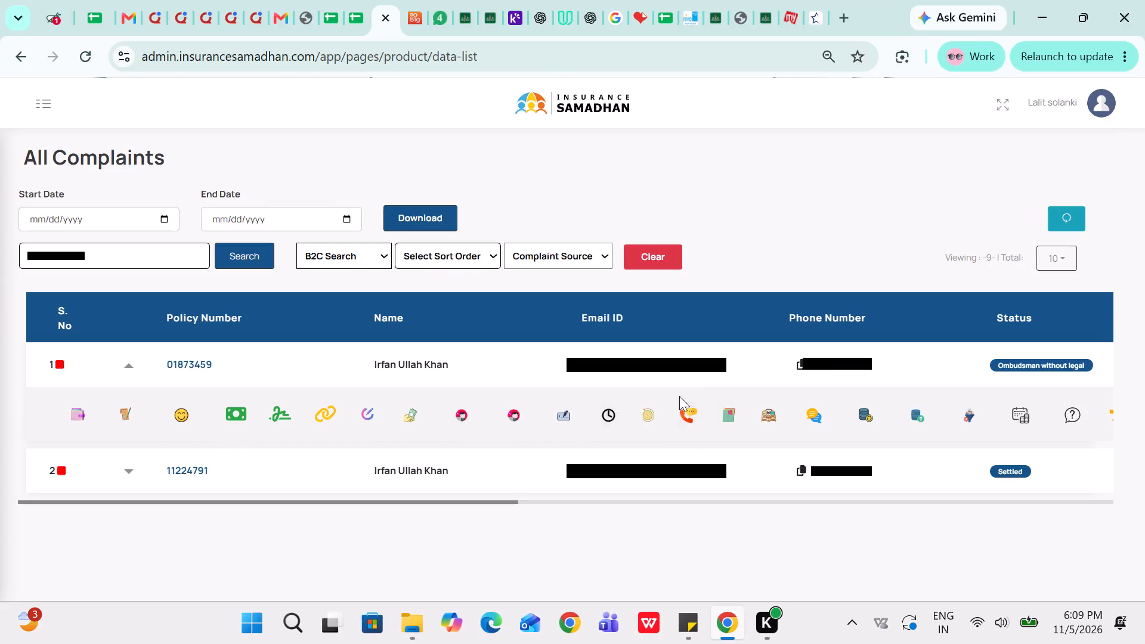
scroll(688, 389, down, 14)
click(964, 549)
click(830, 412)
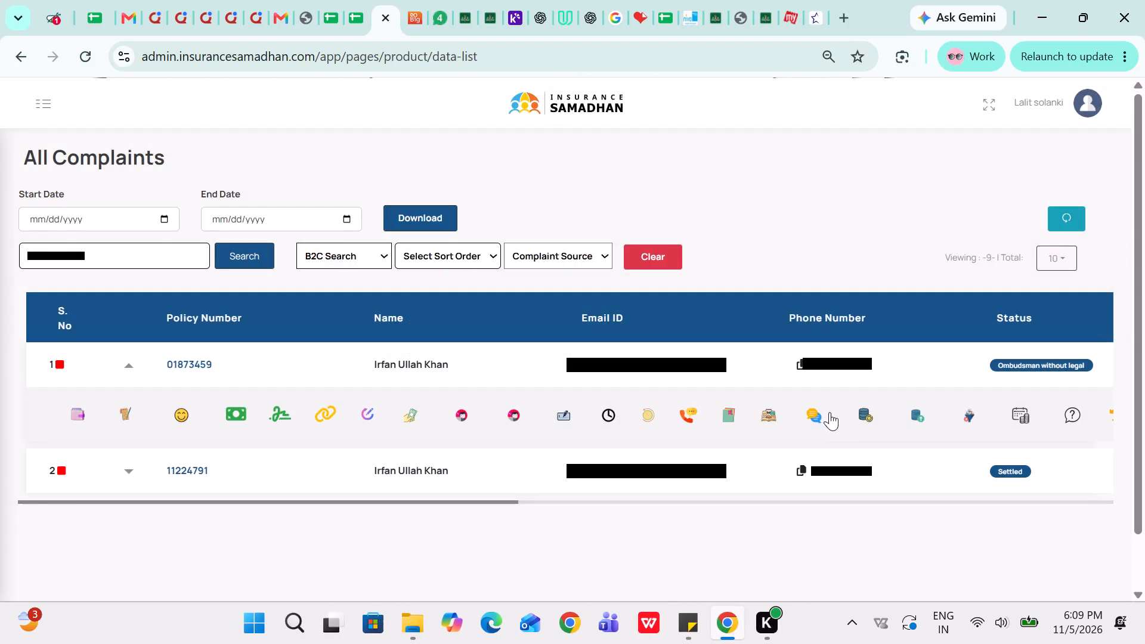
click(819, 417)
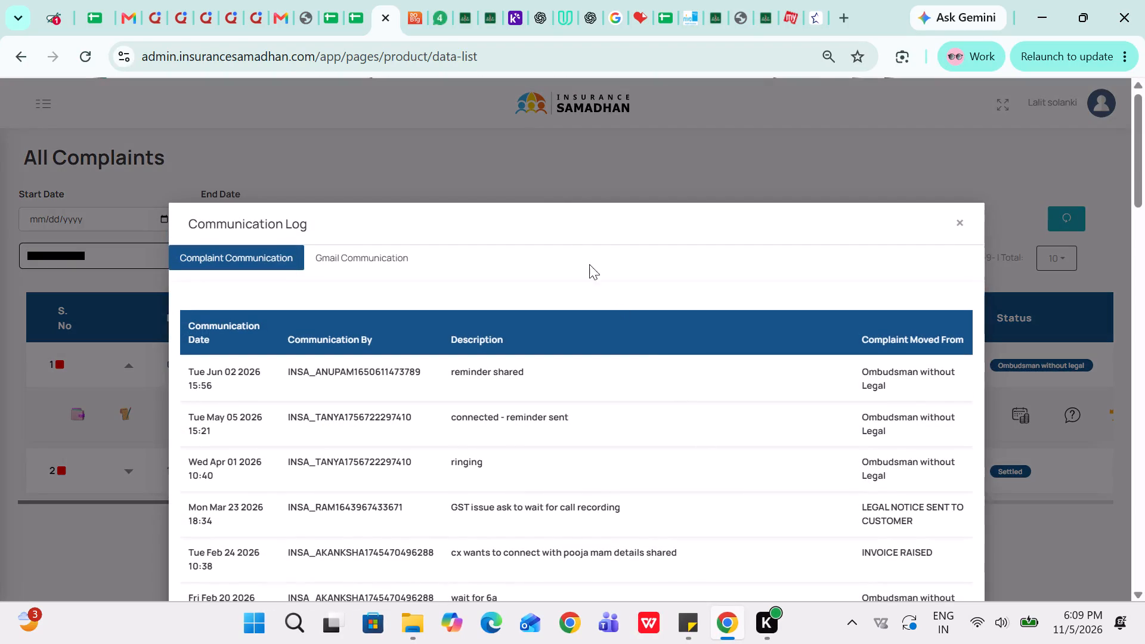
click(517, 157)
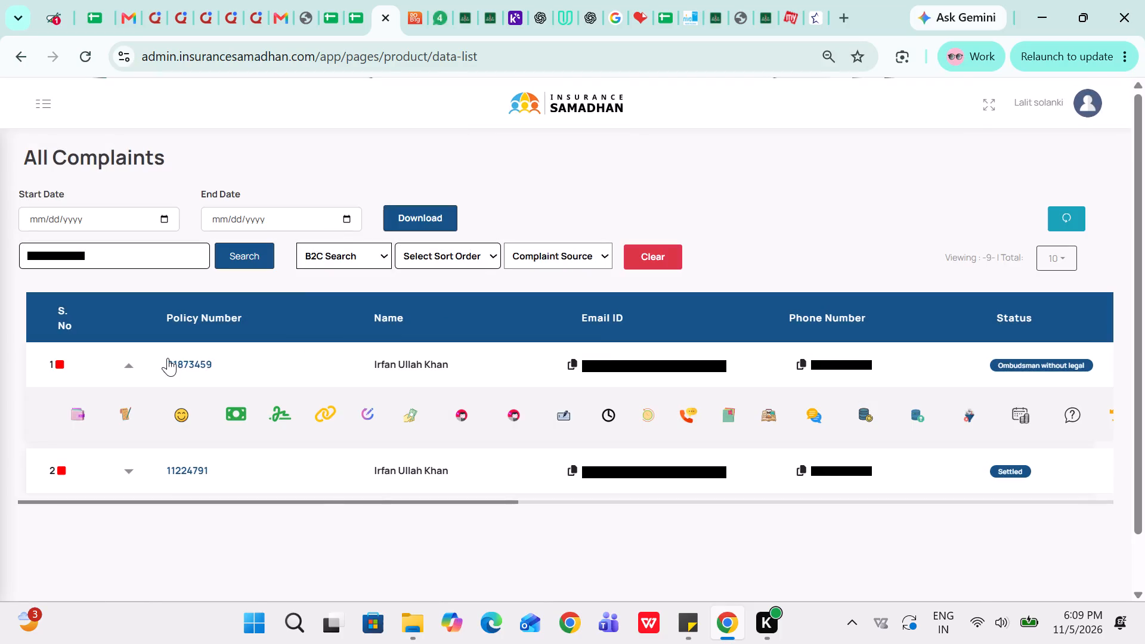
Open the Ombudsman without legal complaint and examine its ombudsman section, including the complaint reference number and Form 6A data.
click(168, 358)
click(283, 206)
drag(612, 396, 345, 411)
scroll(581, 360, down, 6)
scroll(581, 360, up, 9)
scroll(479, 354, down, 1)
scroll(476, 352, up, 3)
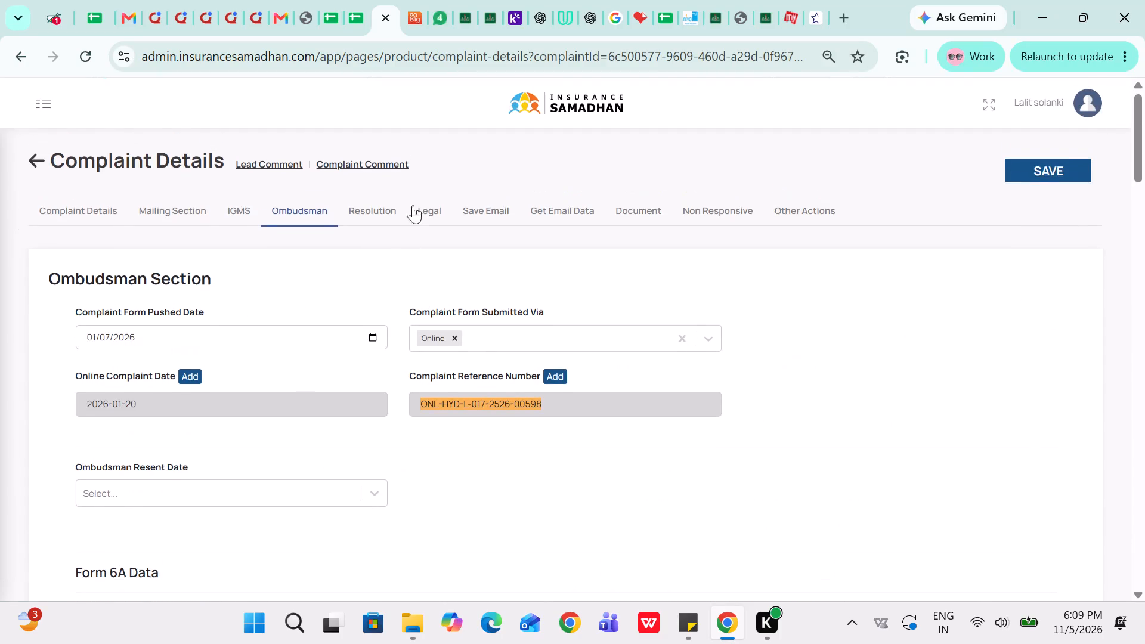
Record Connected as the outcome of the 12:35:30 call in row 36 of the missed-call sheet and copy row 35's caller number.
click(343, 0)
key(Right)
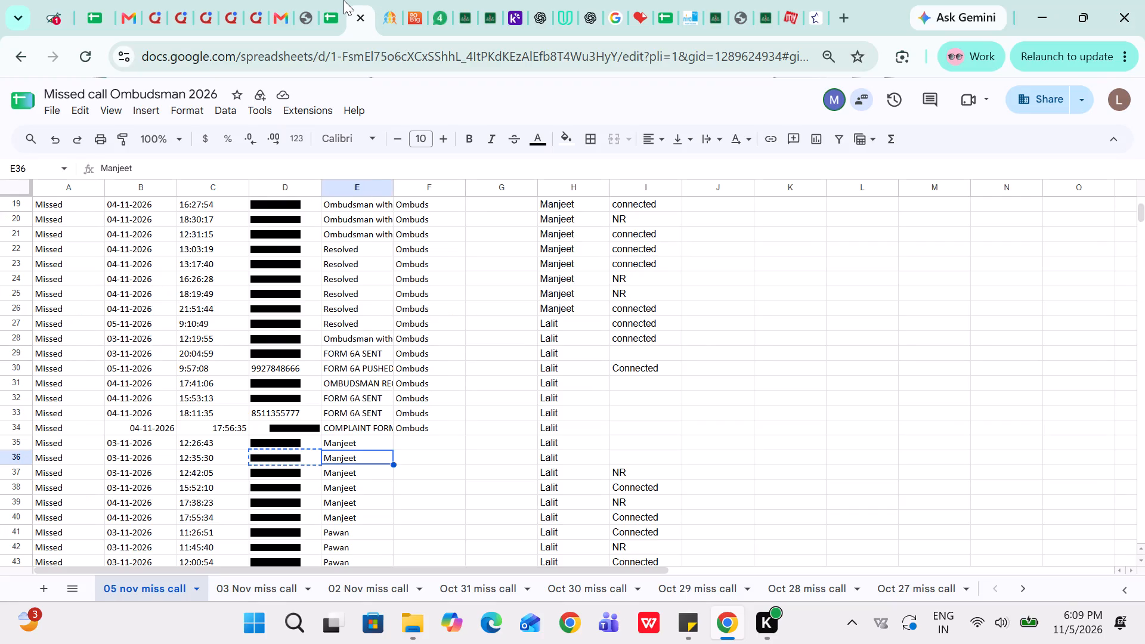
key(Right)
key(Right)
key(Right)
key(Right)
text(Connected)
key(Up)
key(Left)
key(Left)
key(Left)
key(Left)
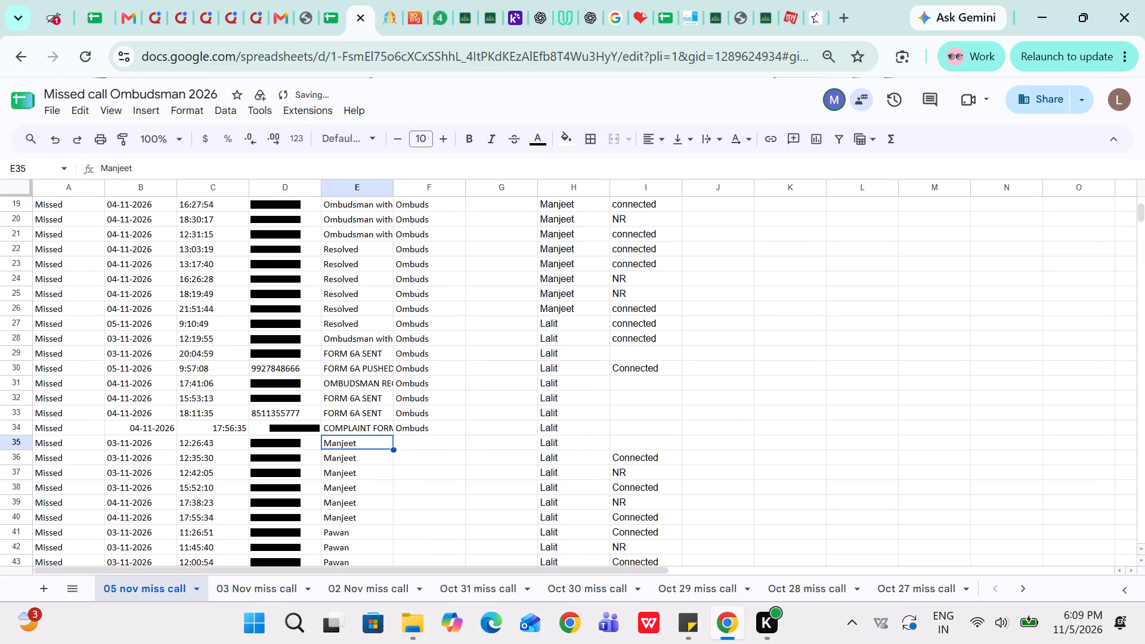
key(Left)
key(ctrl+c)
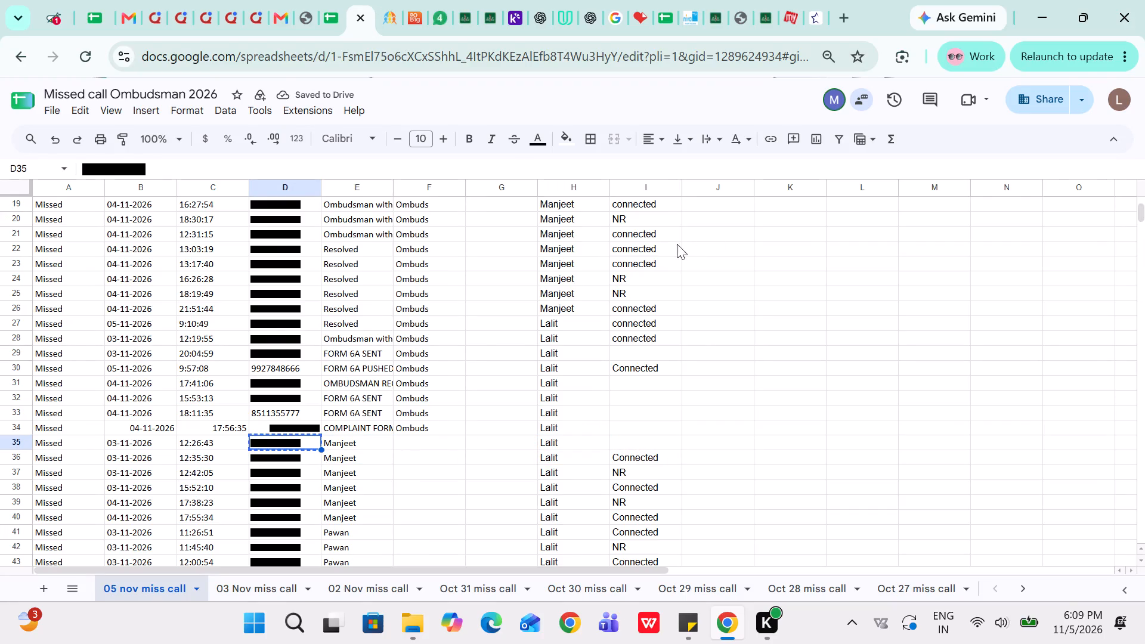
Go back to the open complaint and check the customer's information in its complaint details form.
click(398, 0)
scroll(538, 305, up, 6)
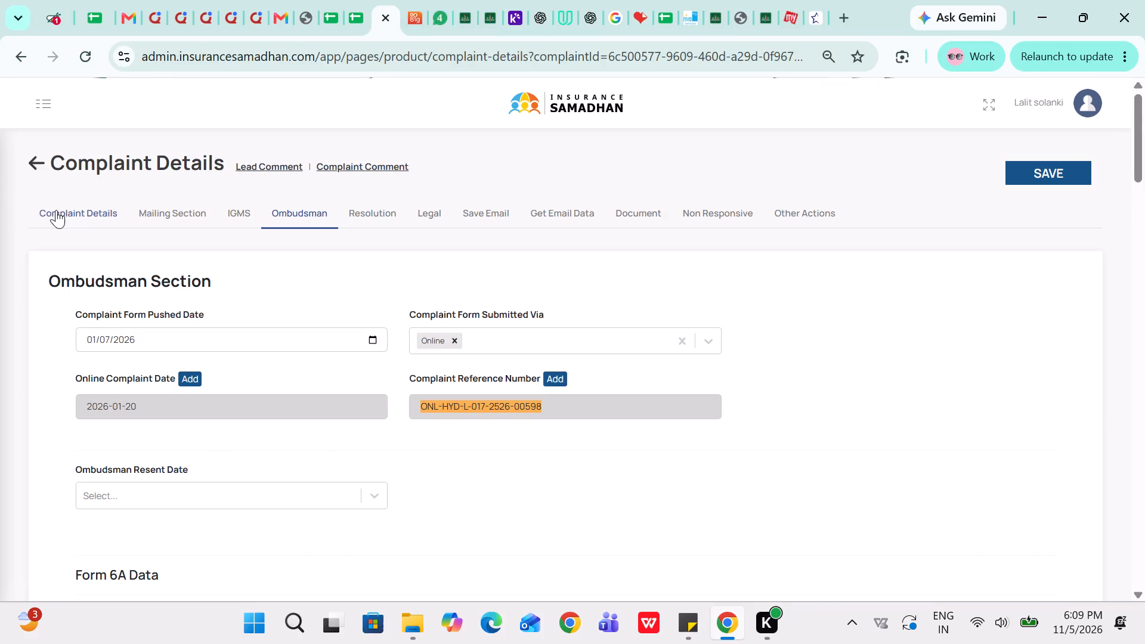
click(56, 210)
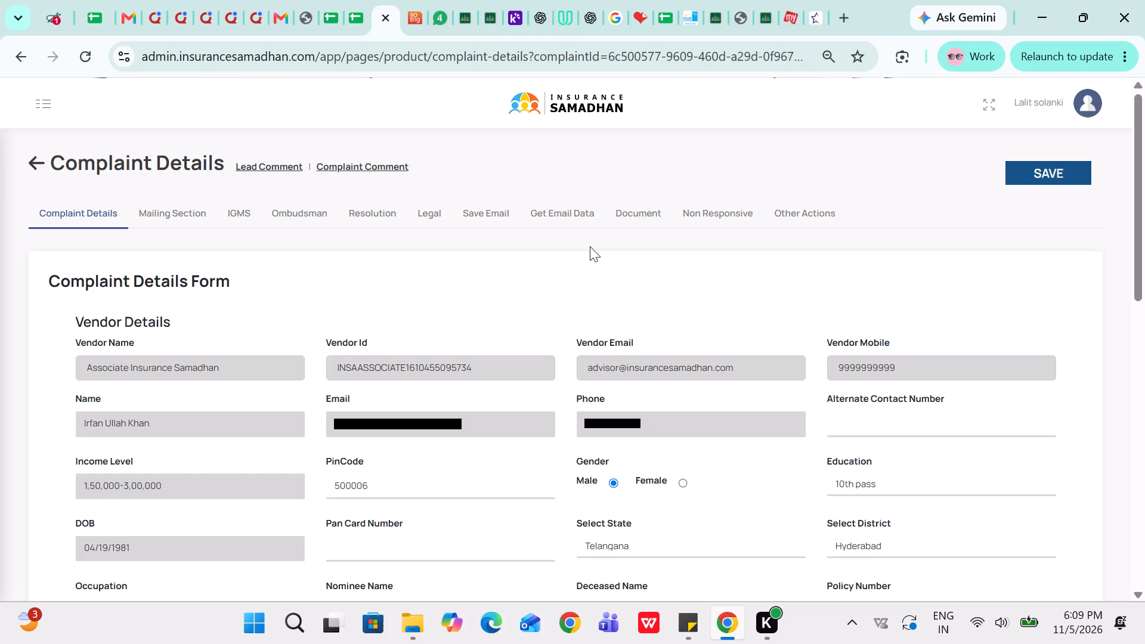
click(541, 299)
drag(773, 369, 490, 374)
click(716, 311)
Send a single Form 6A reminder mail to the Hyderabad ombudsman for the Future Generali complaint and return to its complaint details.
click(786, 215)
scroll(692, 258, down, 5)
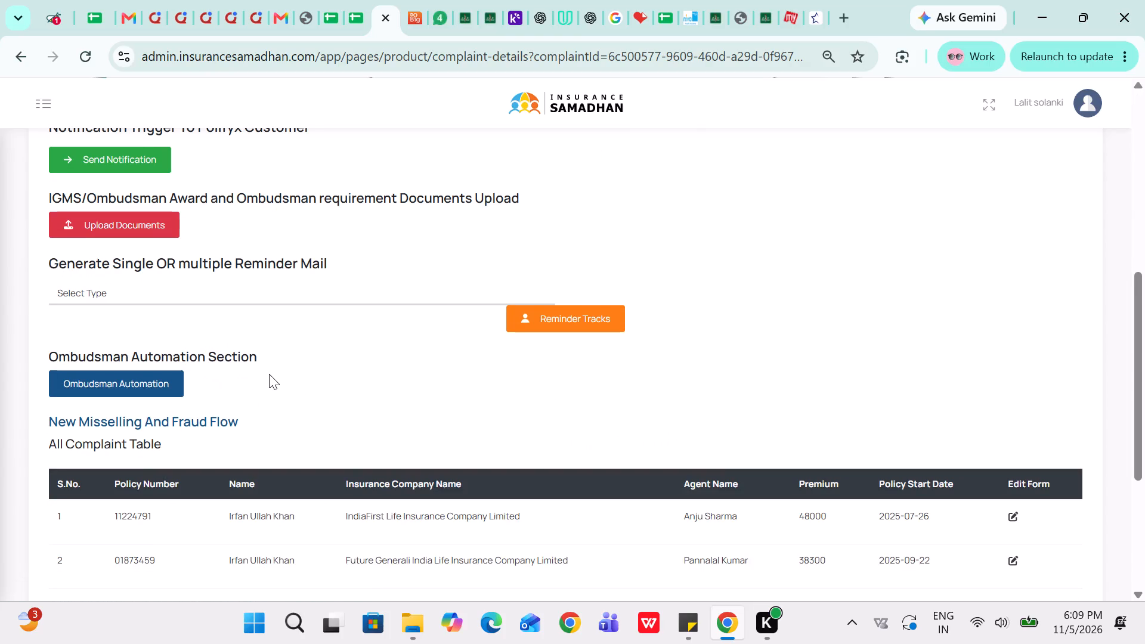
click(125, 300)
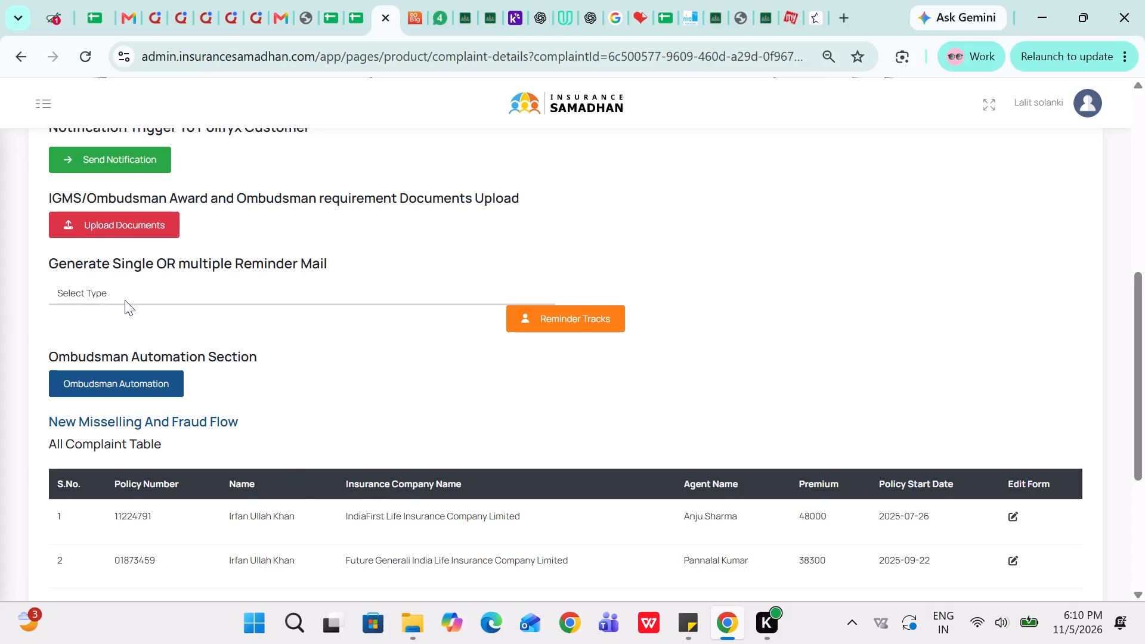
click(131, 338)
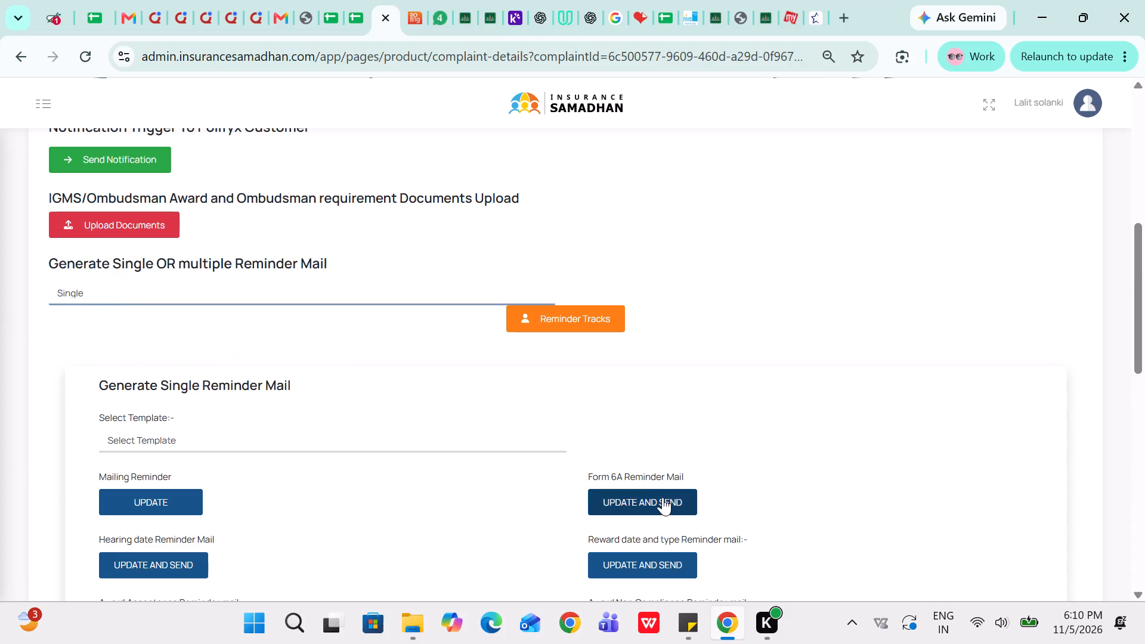
click(663, 497)
scroll(732, 299, down, 11)
click(621, 571)
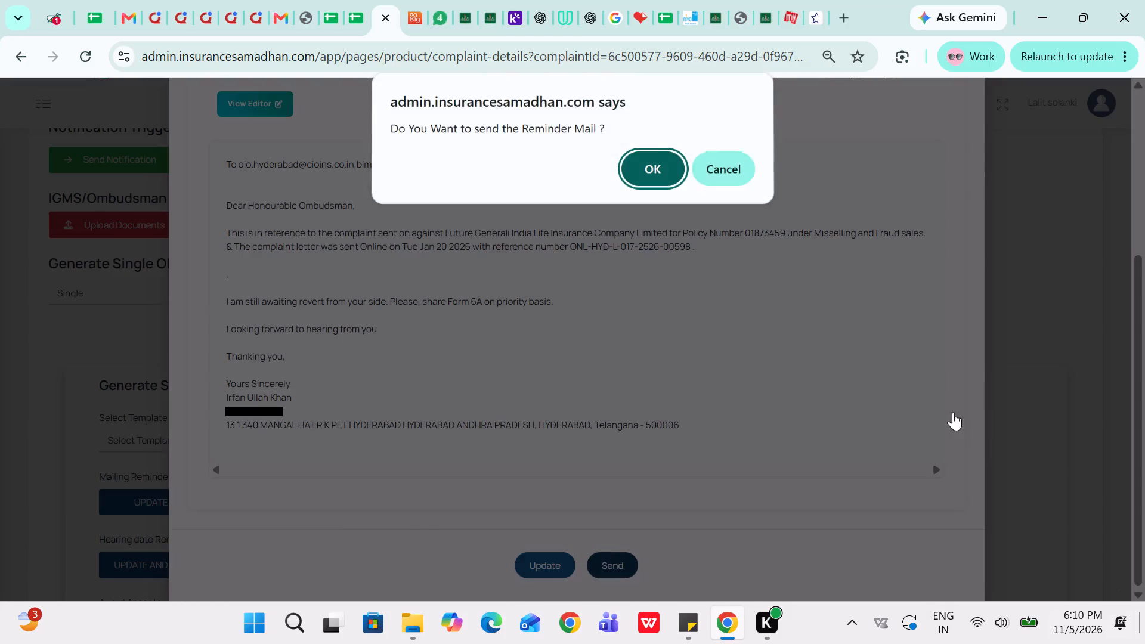
click(663, 160)
scroll(338, 419, up, 12)
scroll(323, 311, up, 3)
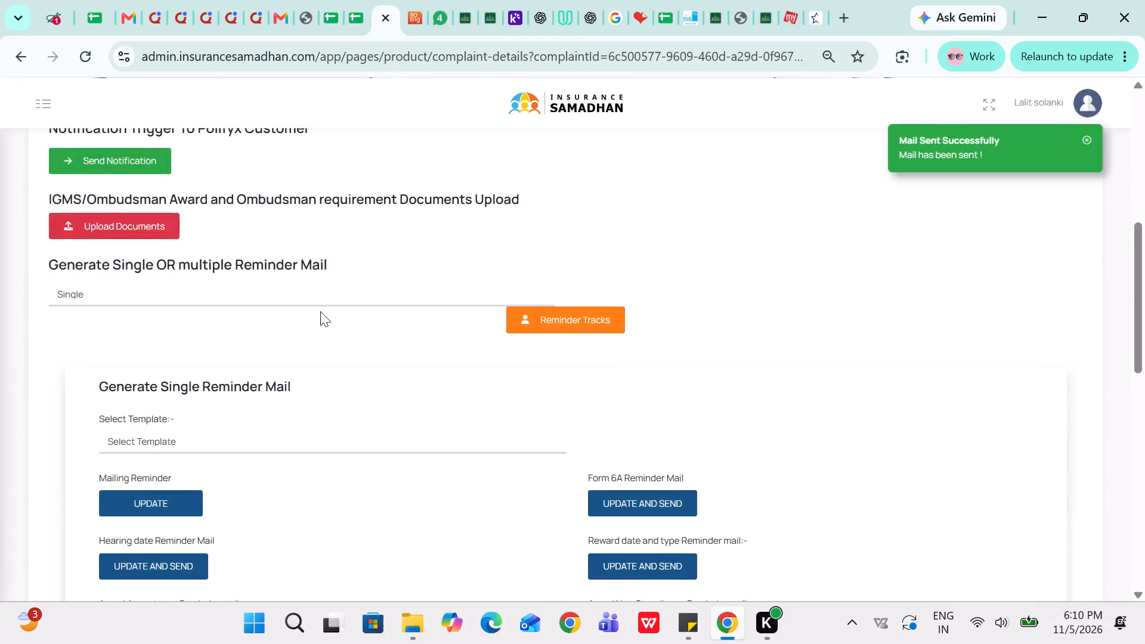
scroll(320, 311, up, 13)
click(56, 217)
Return to the missed-call sheet and copy the caller number of the 12:26:43 call in row 35.
click(358, 0)
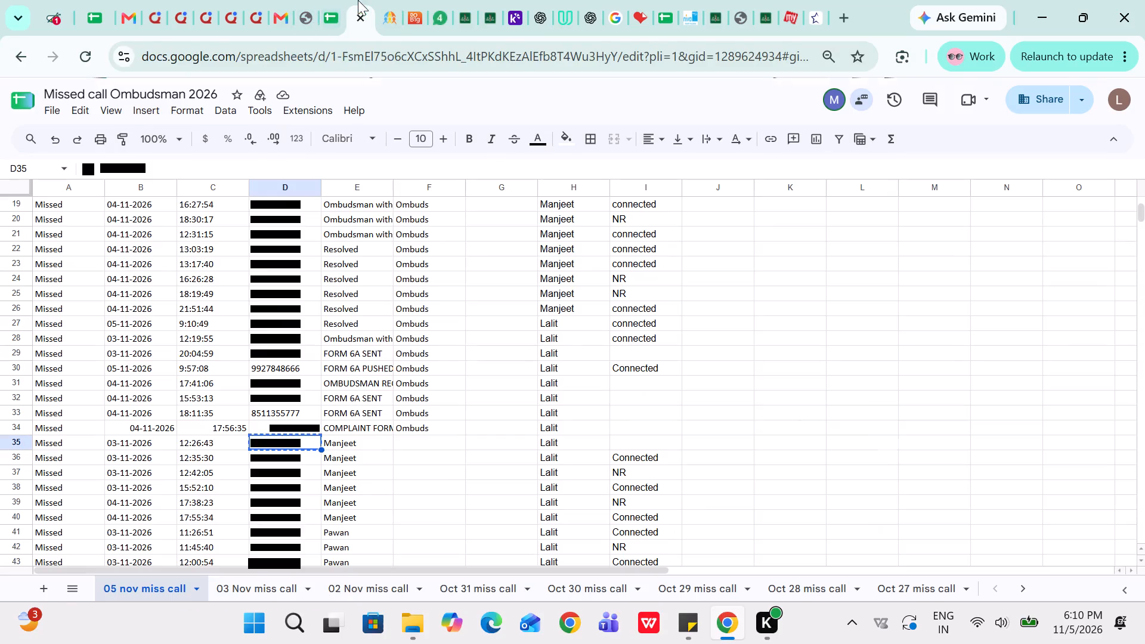
click(621, 441)
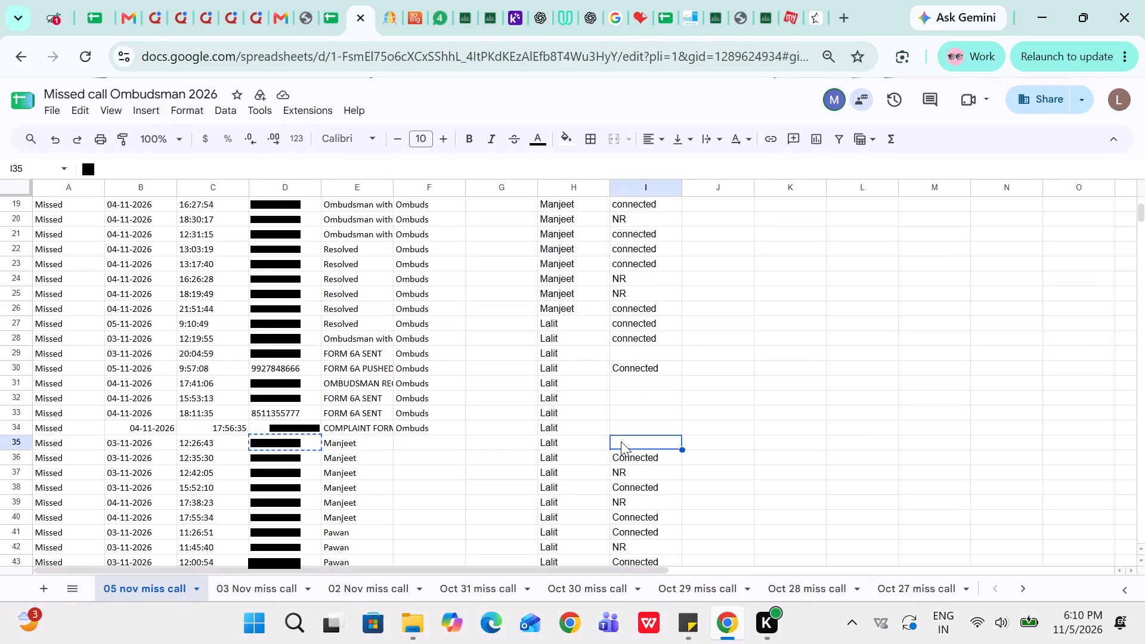
click(301, 448)
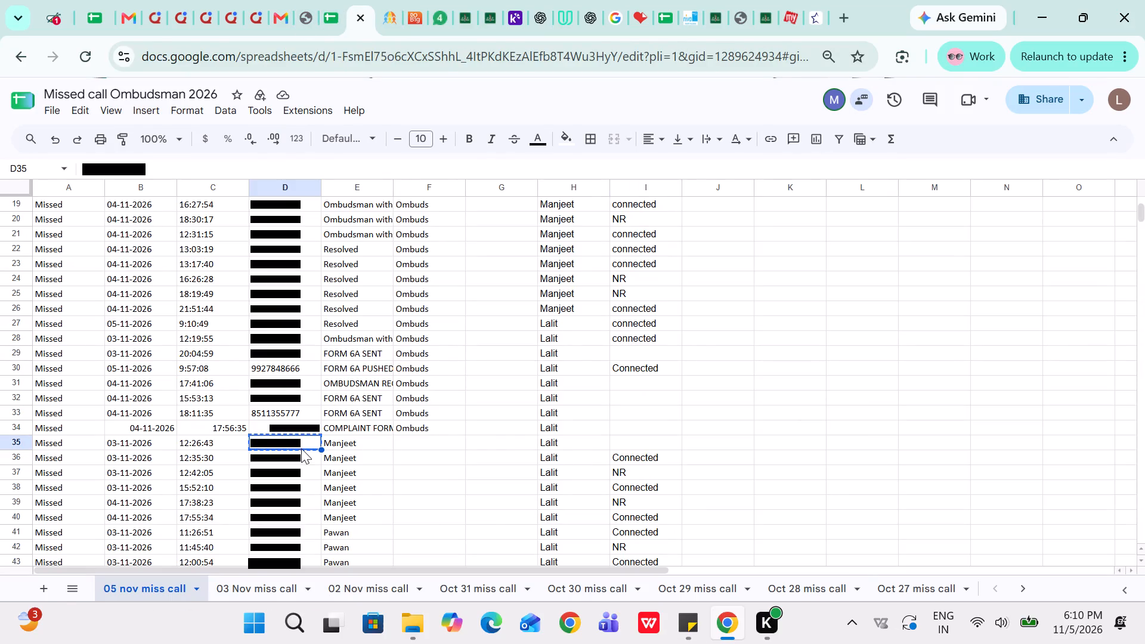
key(ctrl+c)
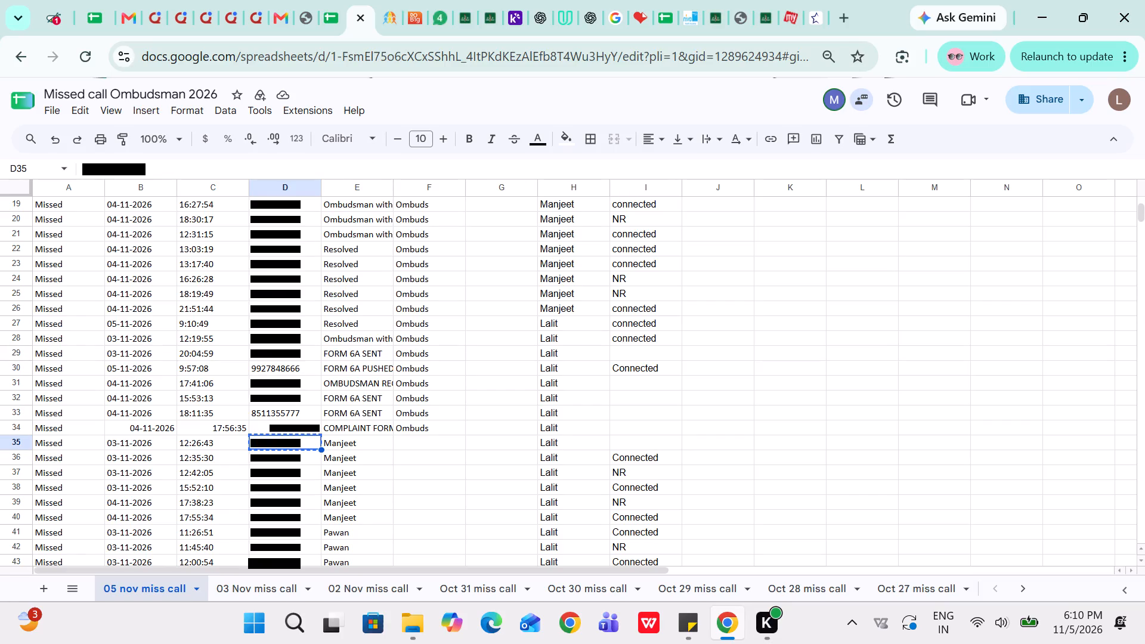
Add the complaint comment "6a reminder shared." to the open Hyderabad complaint's comment log and save it.
click(398, 0)
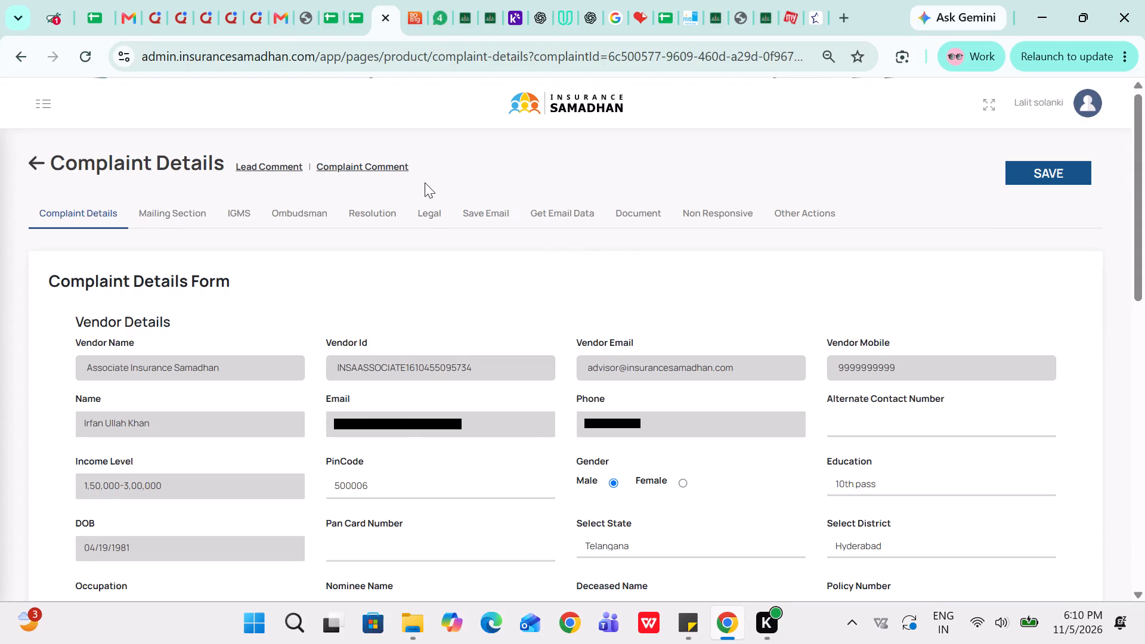
click(393, 171)
scroll(638, 378, down, 10)
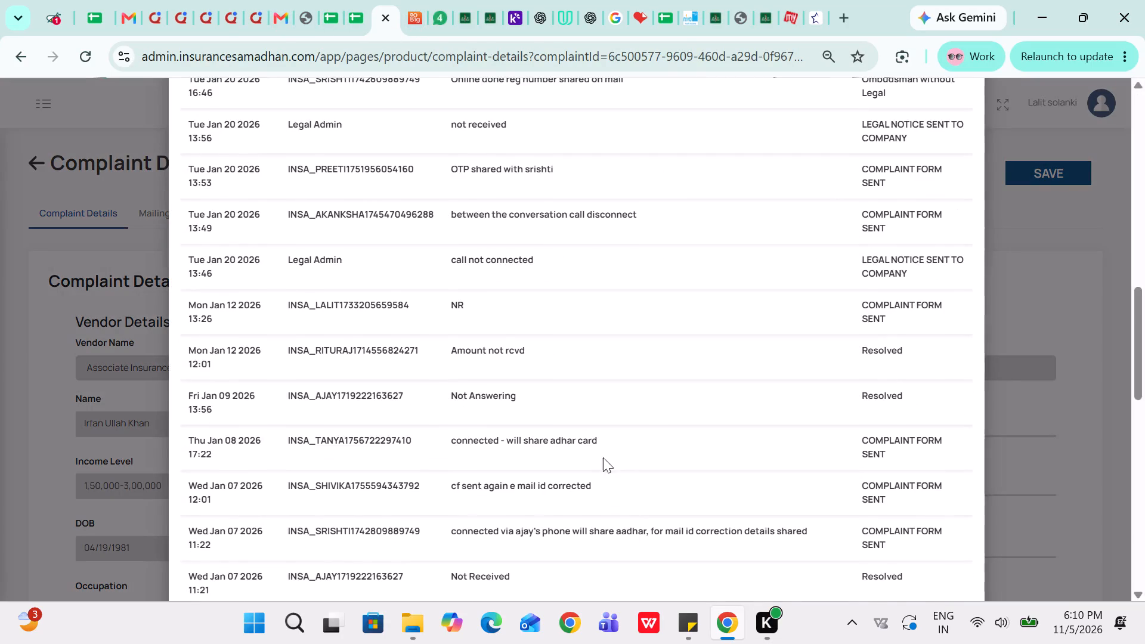
scroll(602, 452, up, 8)
scroll(595, 423, down, 17)
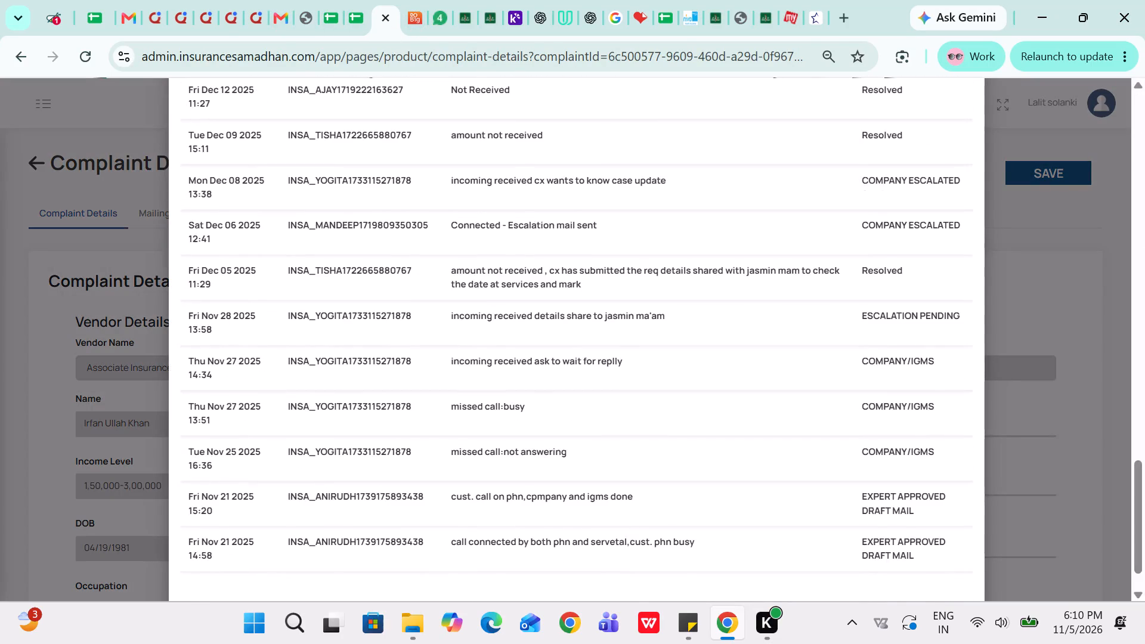
scroll(621, 549, down, 9)
click(618, 561)
click(596, 447)
click(611, 407)
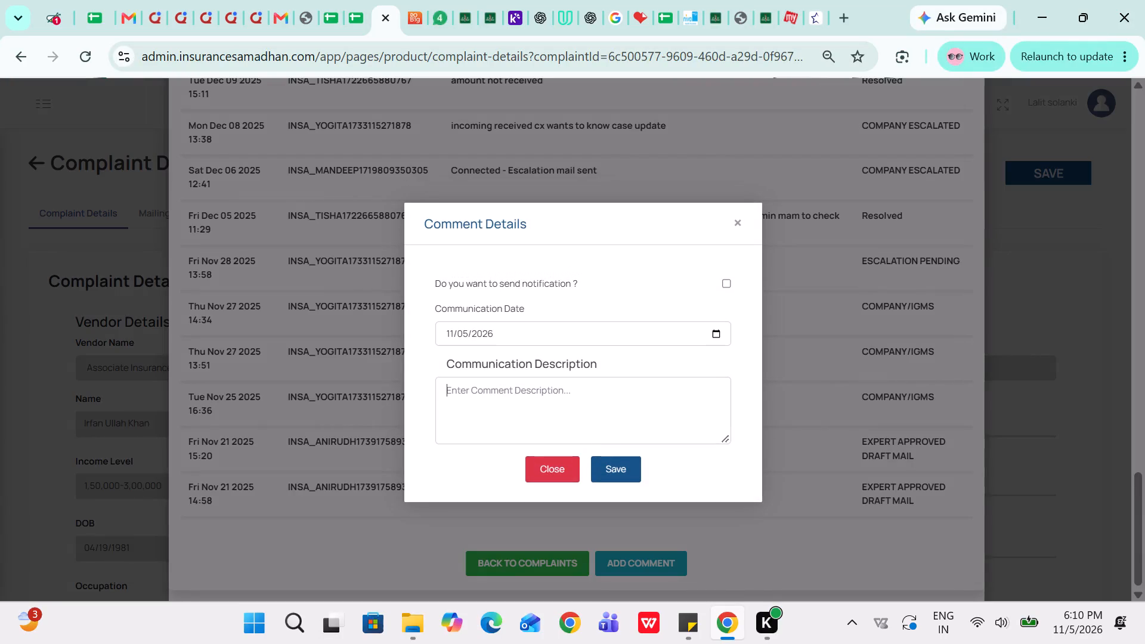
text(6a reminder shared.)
drag(624, 464, 622, 475)
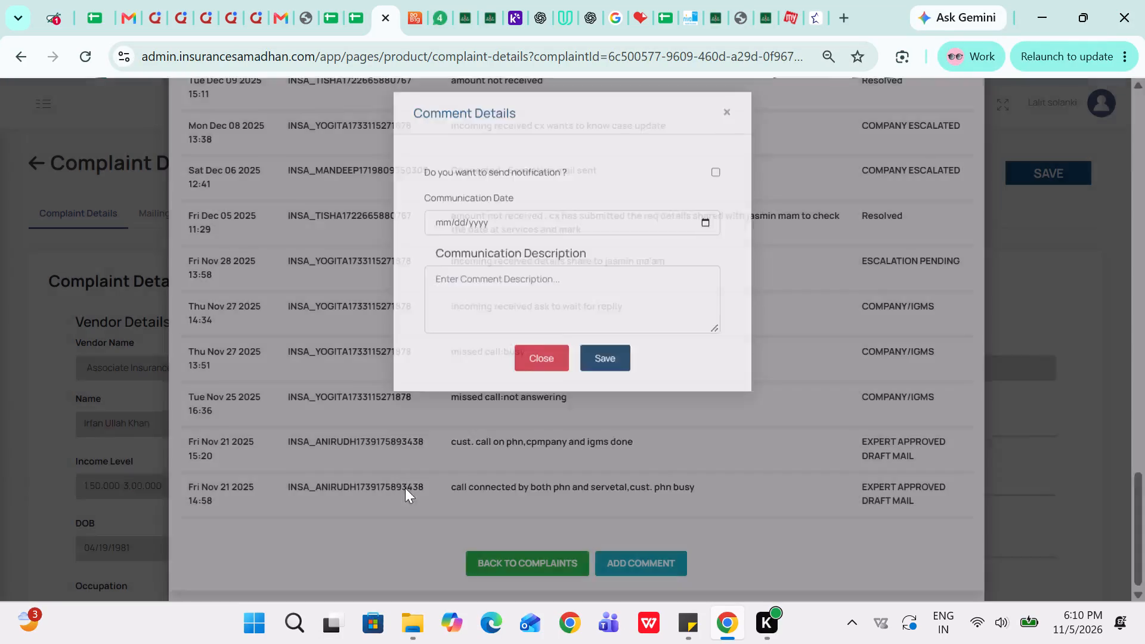
Return to the complaints list and search it for the copied caller number from row 35 of the missed-call sheet.
click(76, 412)
drag(2, 388, 1, 382)
click(32, 160)
drag(148, 254, 0, 255)
key(ctrl+v)
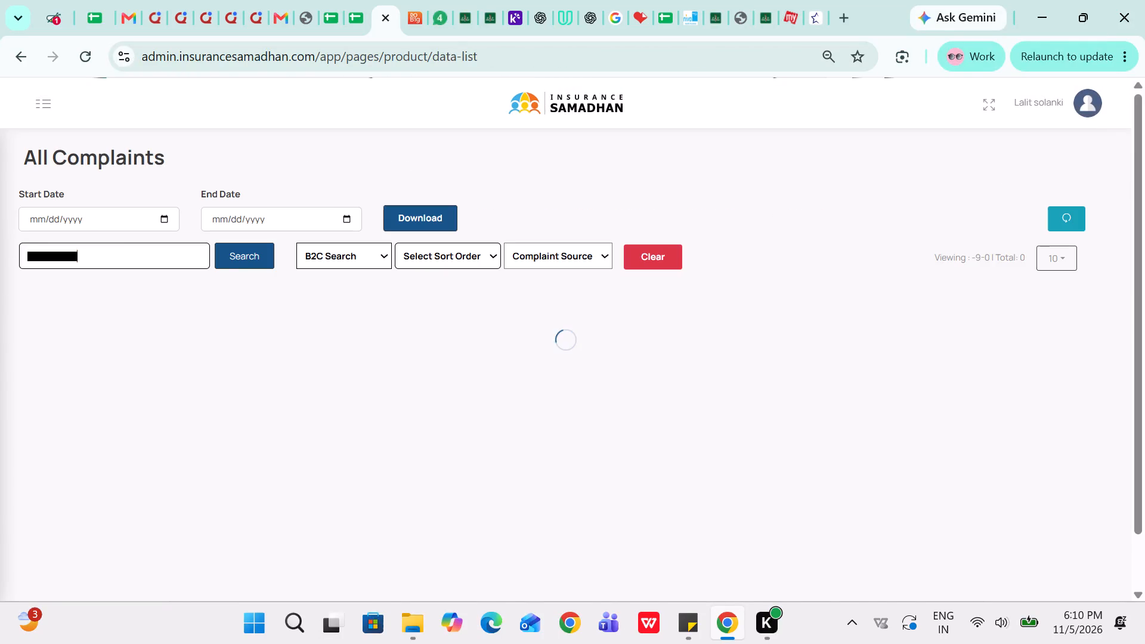
click(227, 264)
click(646, 563)
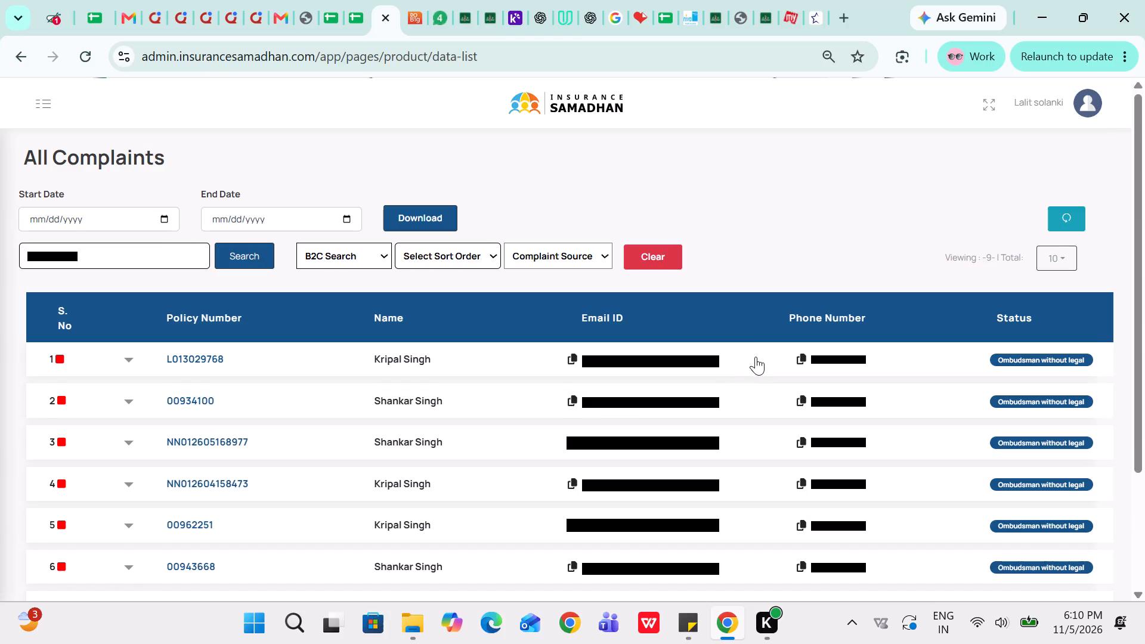
click(757, 357)
click(820, 404)
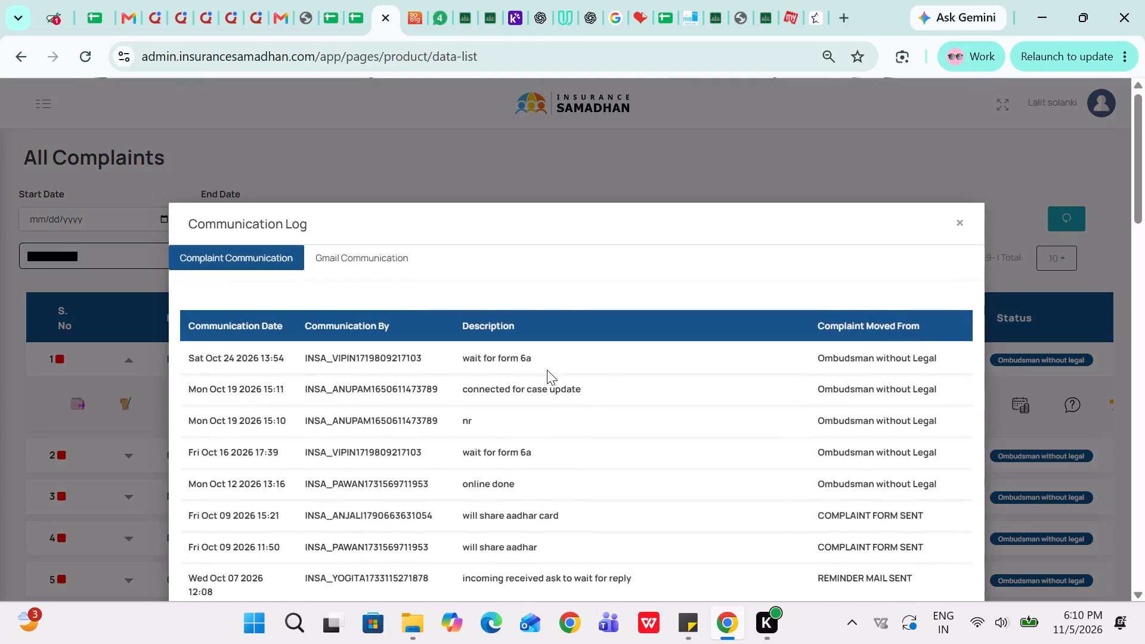
drag(598, 349, 400, 351)
click(544, 363)
click(539, 162)
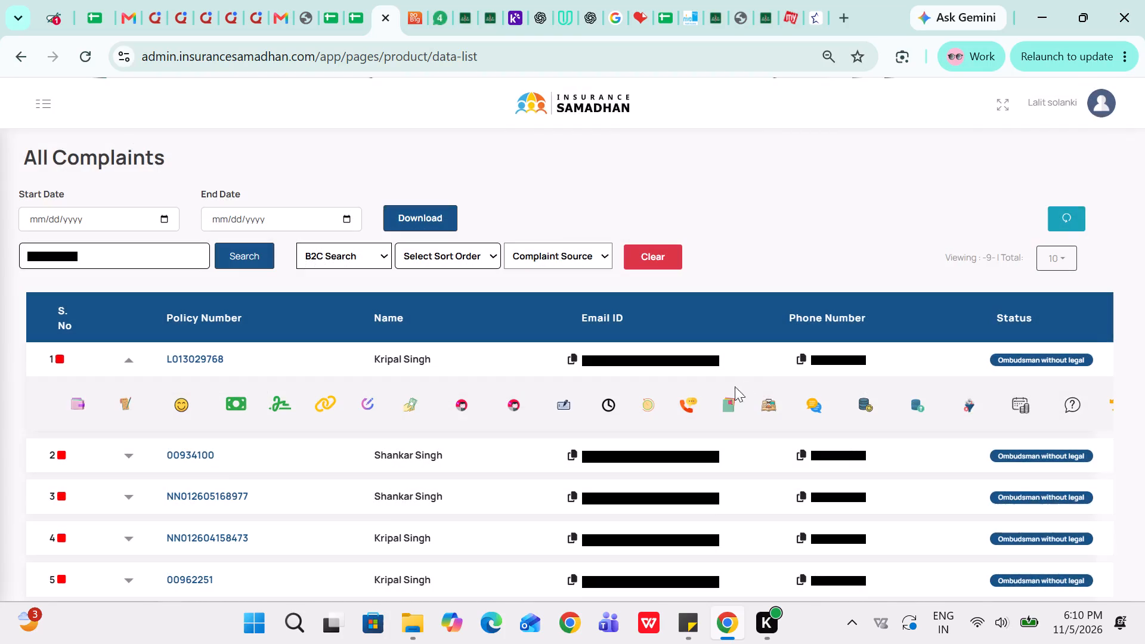
click(787, 360)
click(797, 361)
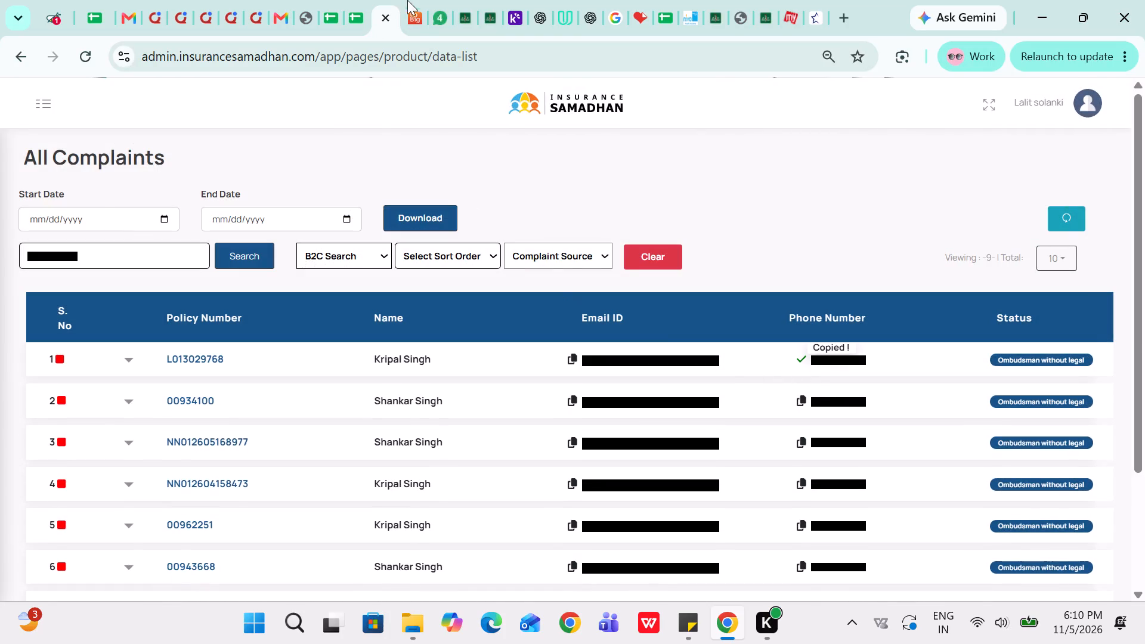
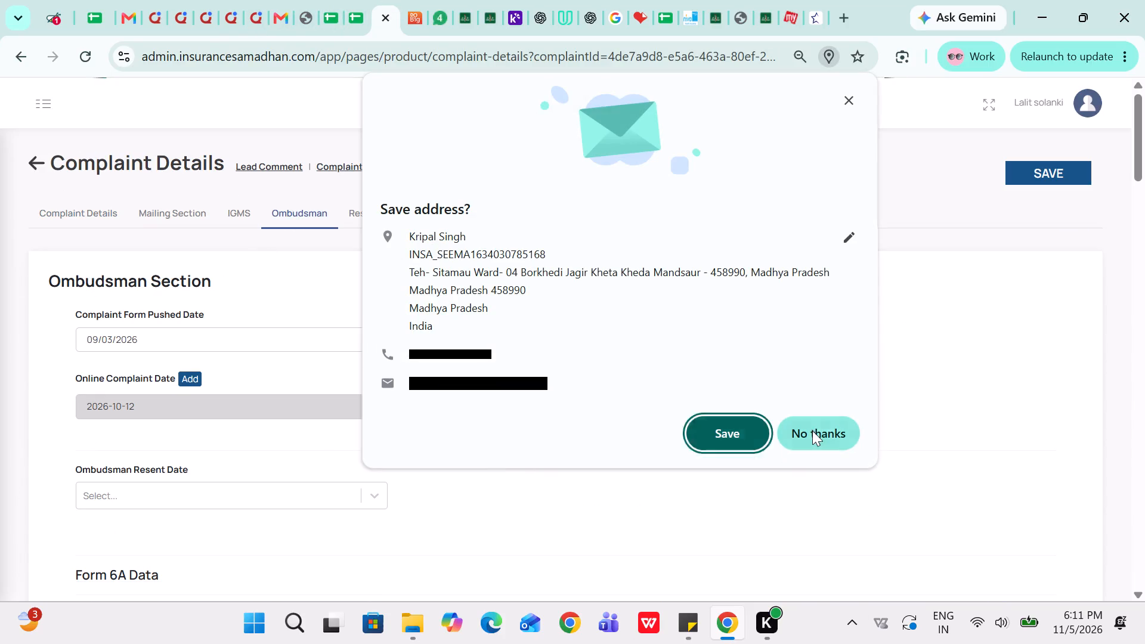
Highlight the complaint reference number in the open complaint's Ombudsman section to read it.
drag(623, 416, 344, 410)
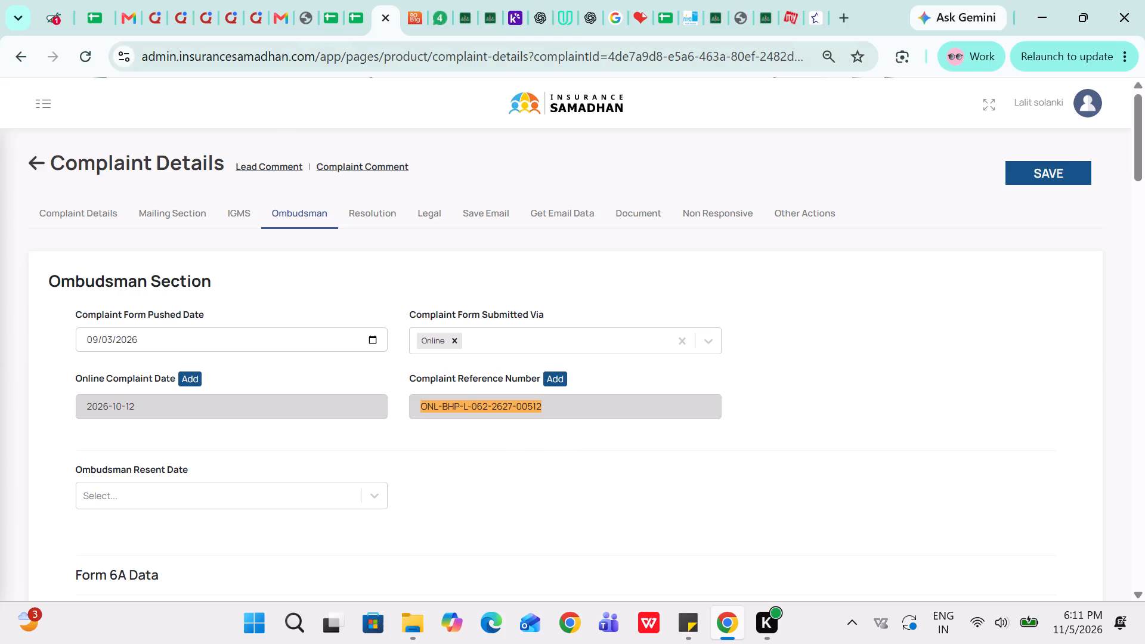
Return to the missed-call sheet and select the empty outcome cell of the 12:26:43 call in row 35.
click(348, 0)
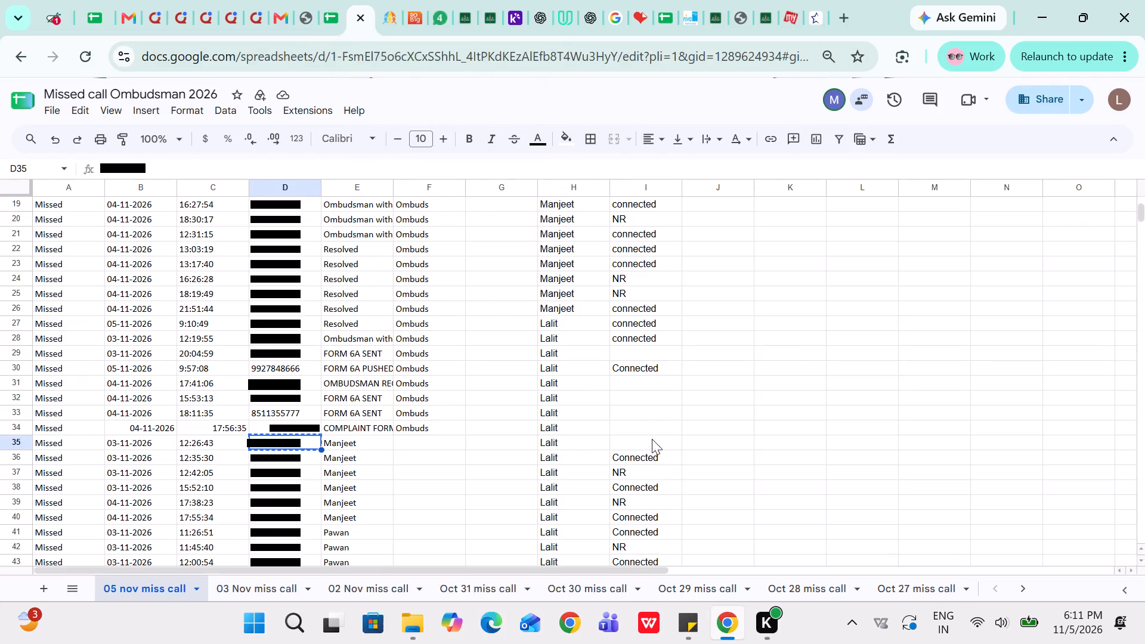
click(650, 441)
scroll(660, 405, up, 3)
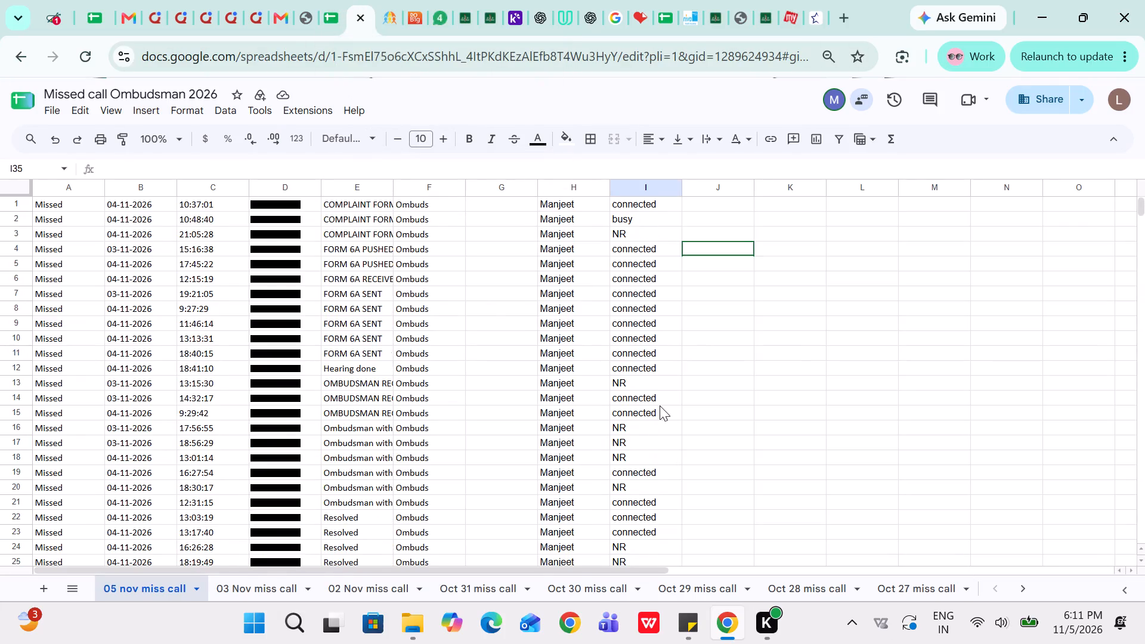
scroll(660, 405, up, 3)
scroll(660, 405, down, 5)
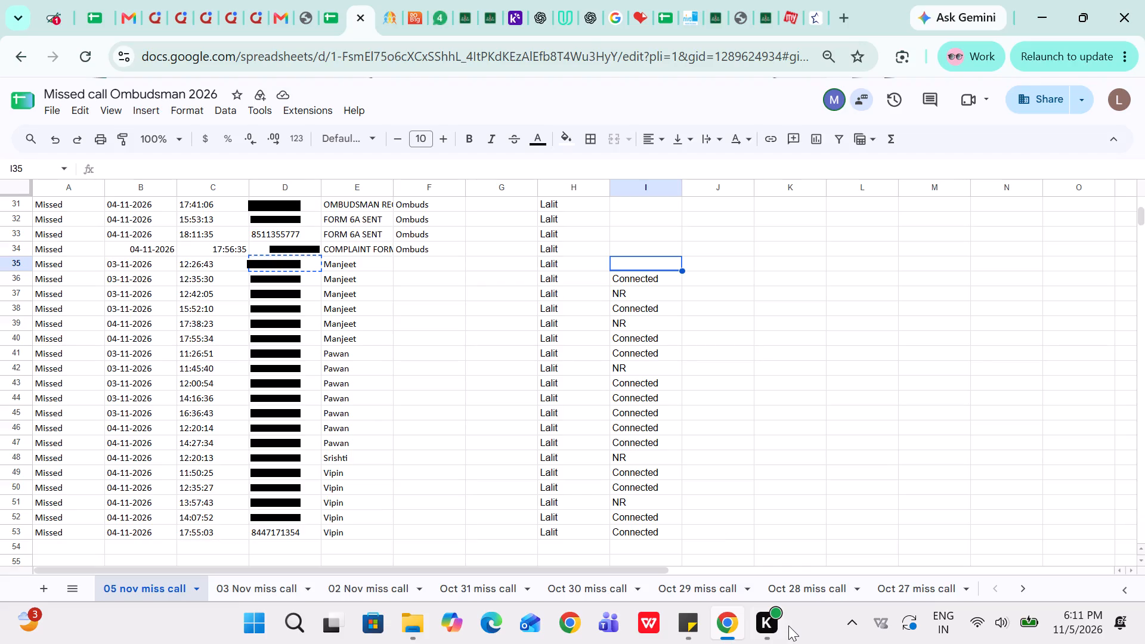
Return to the open Mandsaur complaint, go through its complaint comment log, and open a new comment entry for its description.
click(396, 0)
click(80, 204)
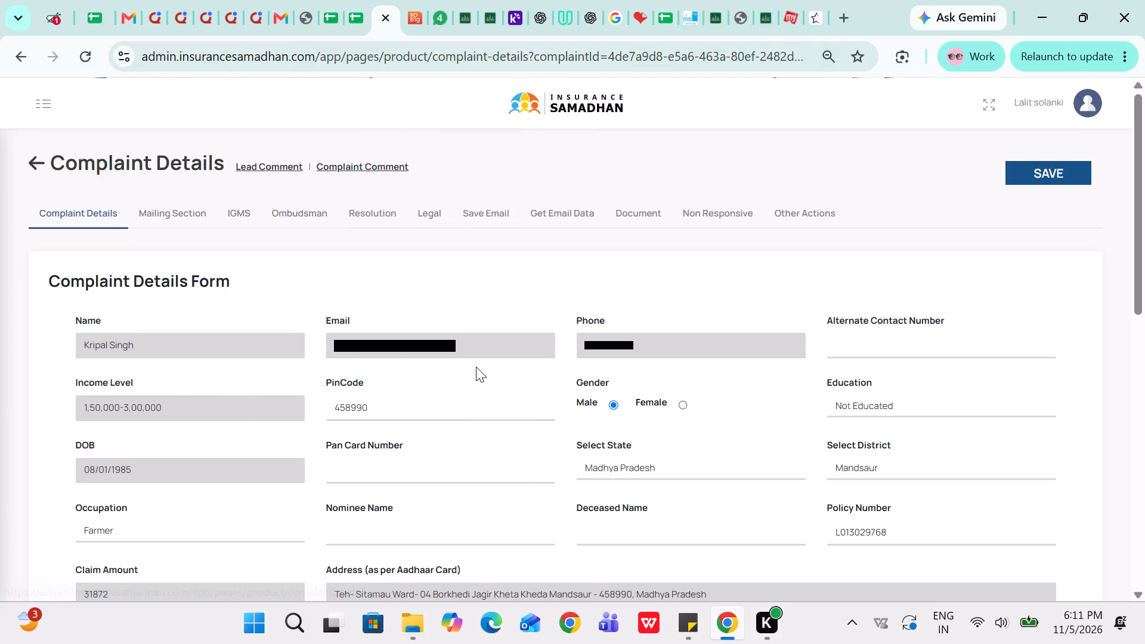
click(359, 163)
scroll(624, 358, down, 5)
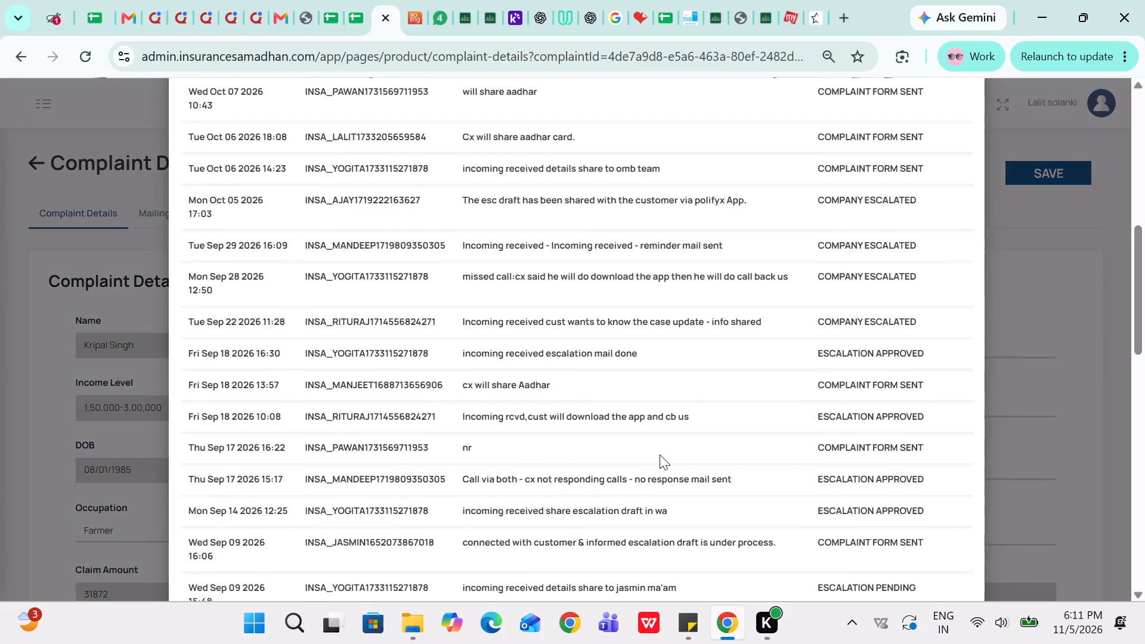
scroll(660, 454, down, 8)
scroll(643, 559, down, 5)
click(642, 561)
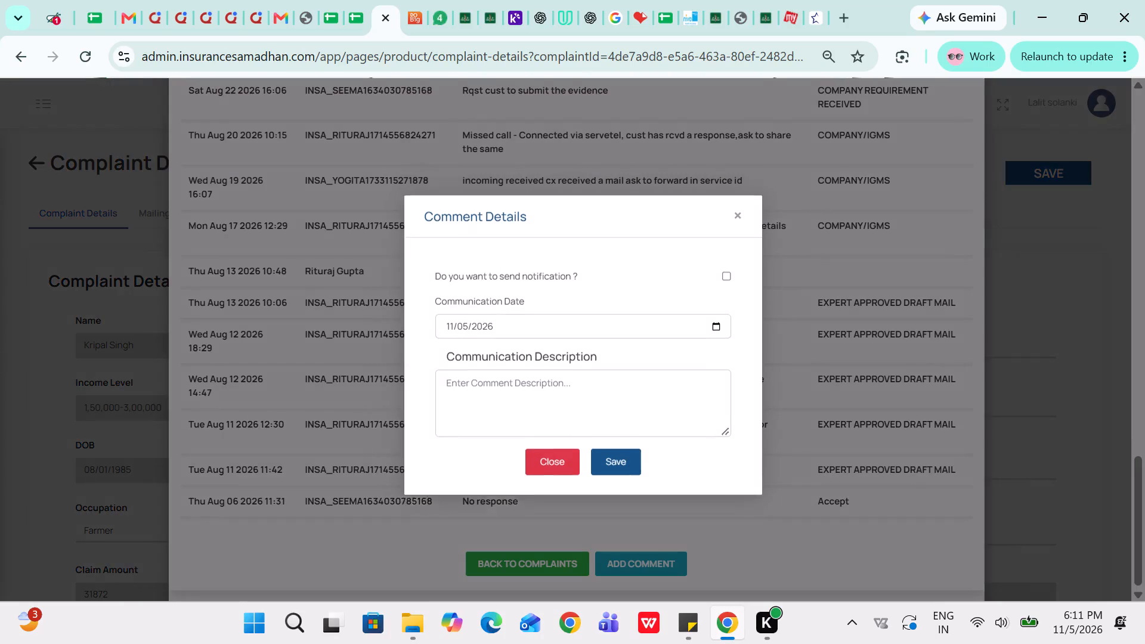
click(605, 413)
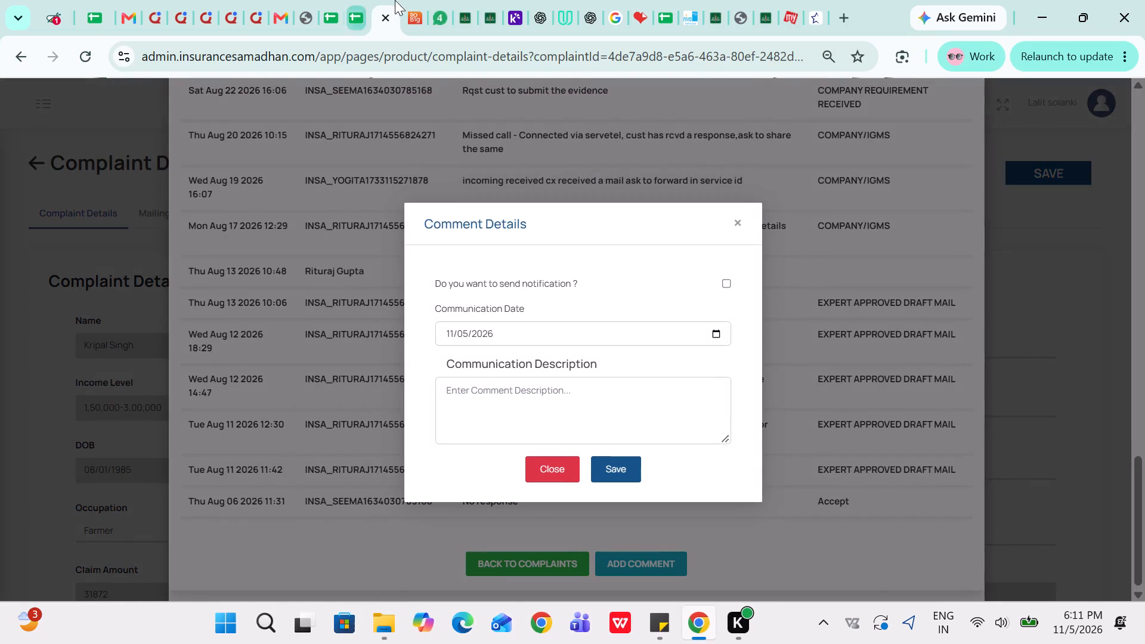
Switch to the Smartflo dialer and place a call to the customer's number already entered there.
click(397, 0)
click(408, 0)
click(561, 549)
drag(809, 494, 821, 494)
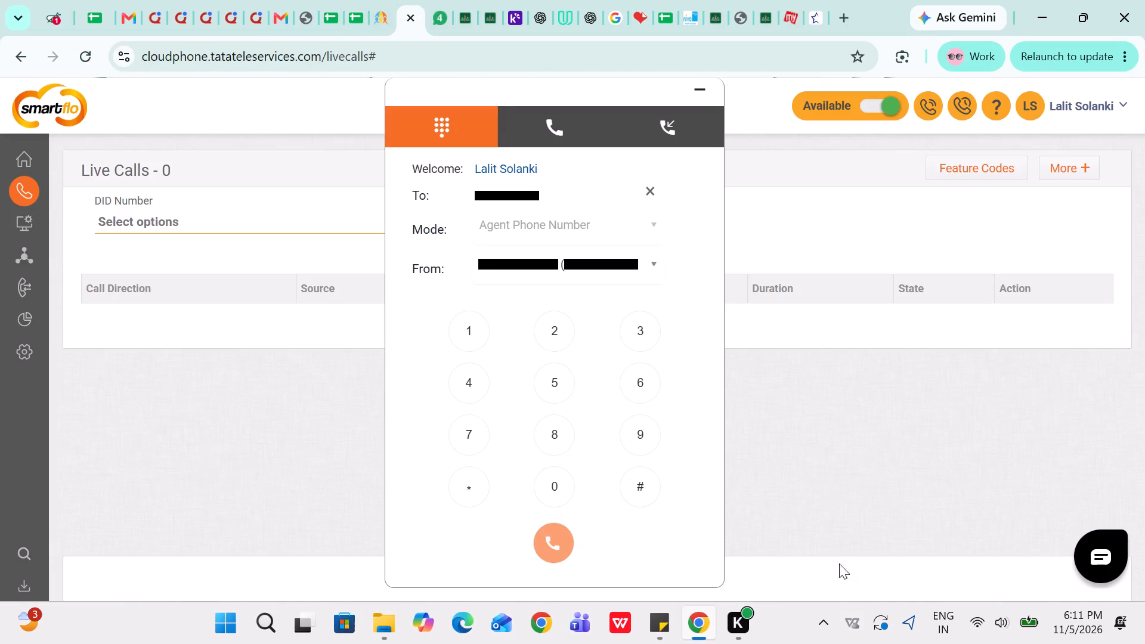
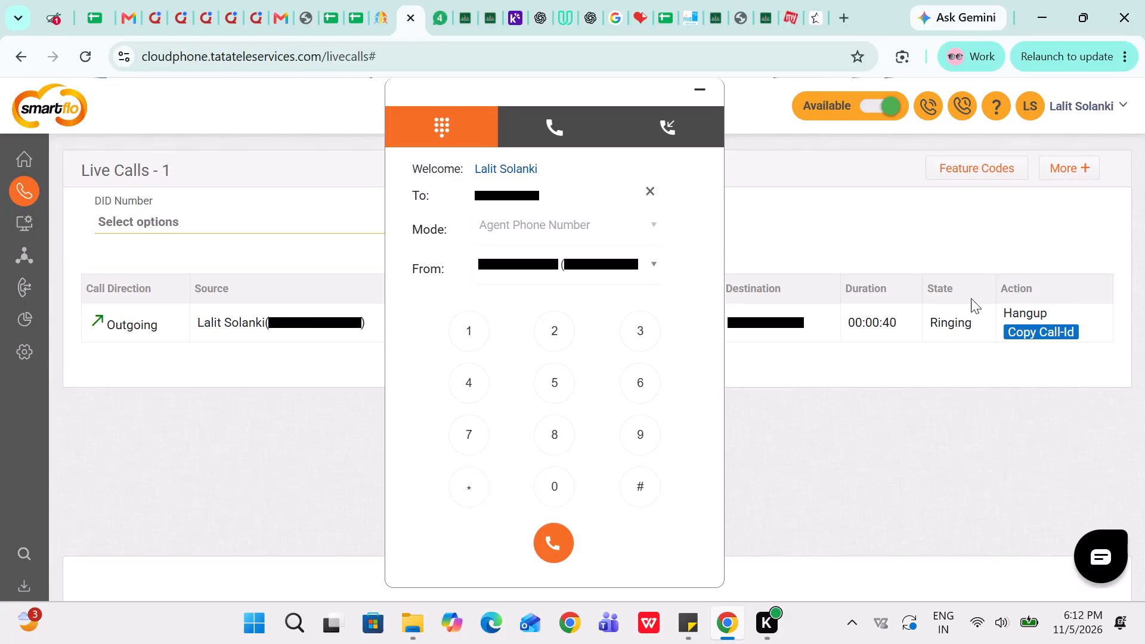
Return to the open Mandsaur complaint, save the comment "Not response. nr mail shared." and close the communication log.
click(376, 0)
click(675, 412)
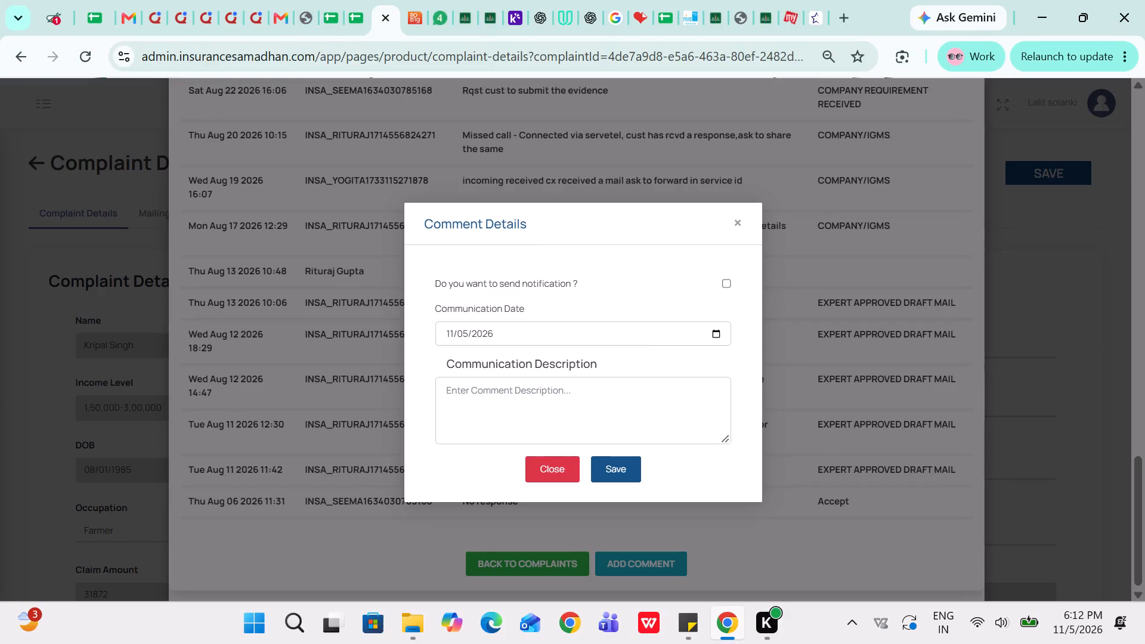
text(Not response.)
click(630, 453)
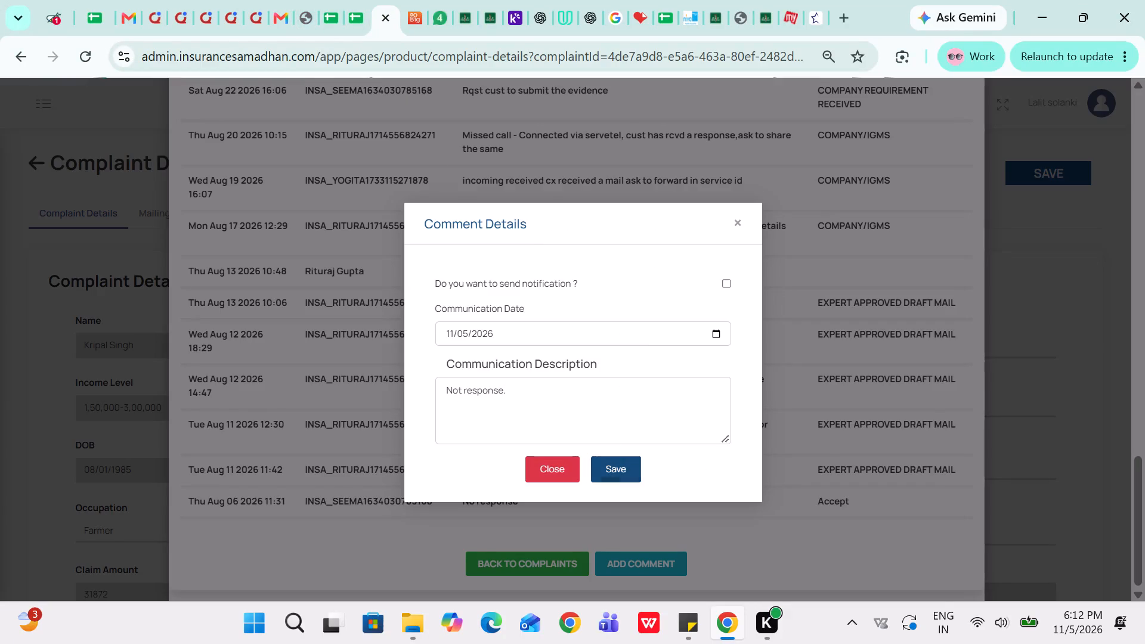
key(space)
text(// nr ma)
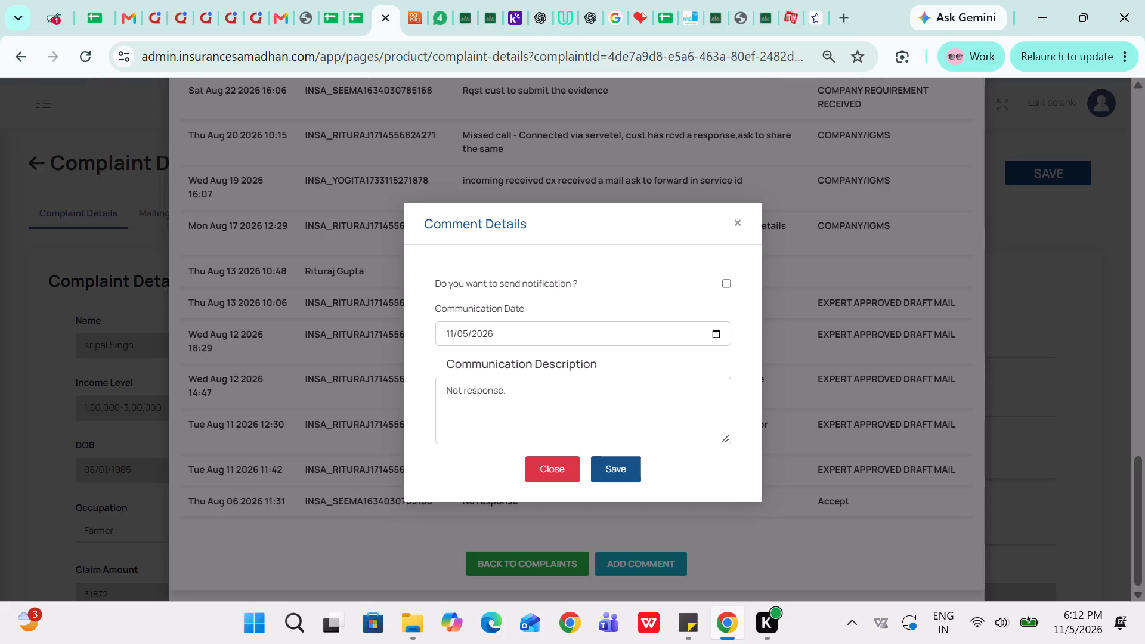
click(570, 400)
key(space)
text(nr mail shared.)
click(602, 469)
click(0, 318)
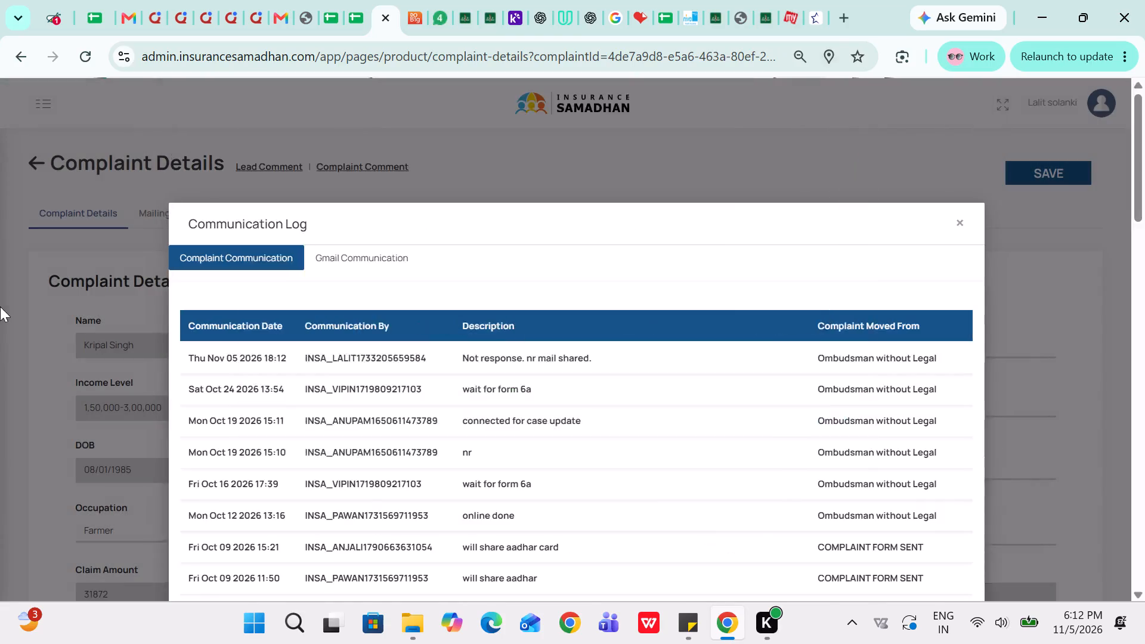
click(1, 277)
Choose single reminder mail generation for this complaint and send the customer the Non-Responsive Reminder mail.
click(844, 426)
click(834, 182)
click(828, 205)
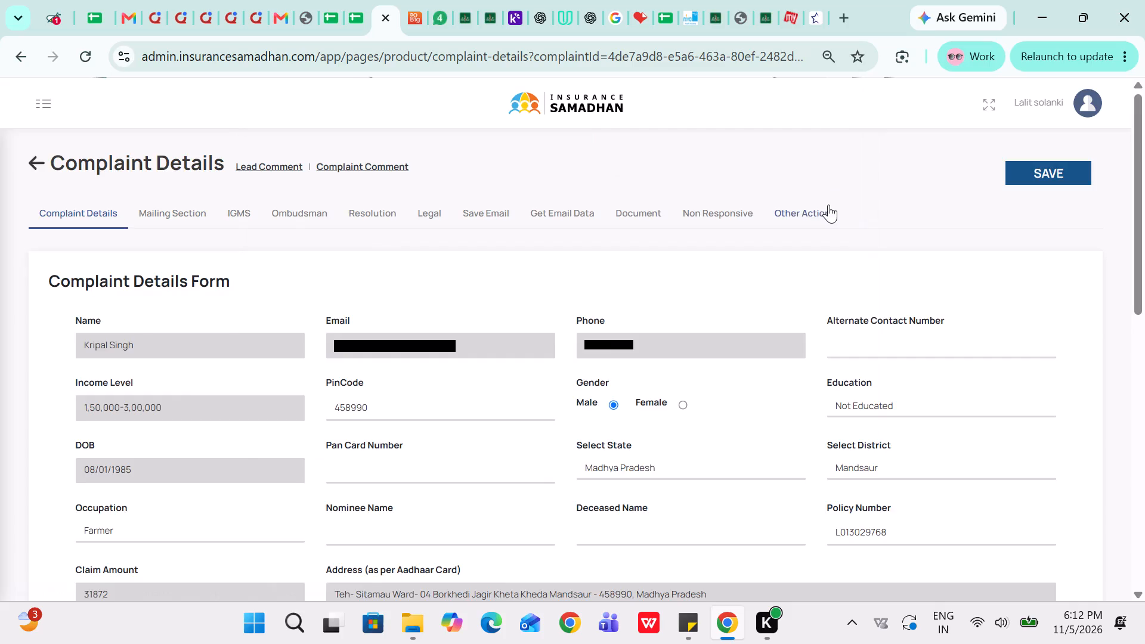
scroll(620, 268, down, 5)
click(96, 450)
click(117, 494)
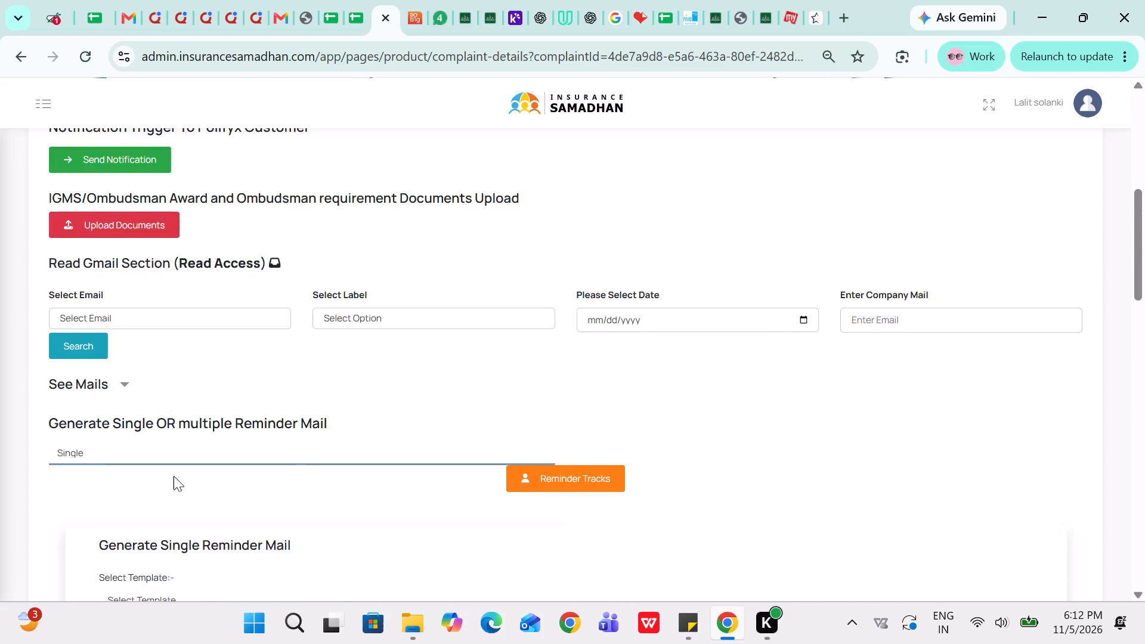
scroll(463, 414, down, 3)
scroll(222, 441, down, 2)
click(168, 401)
scroll(564, 412, down, 6)
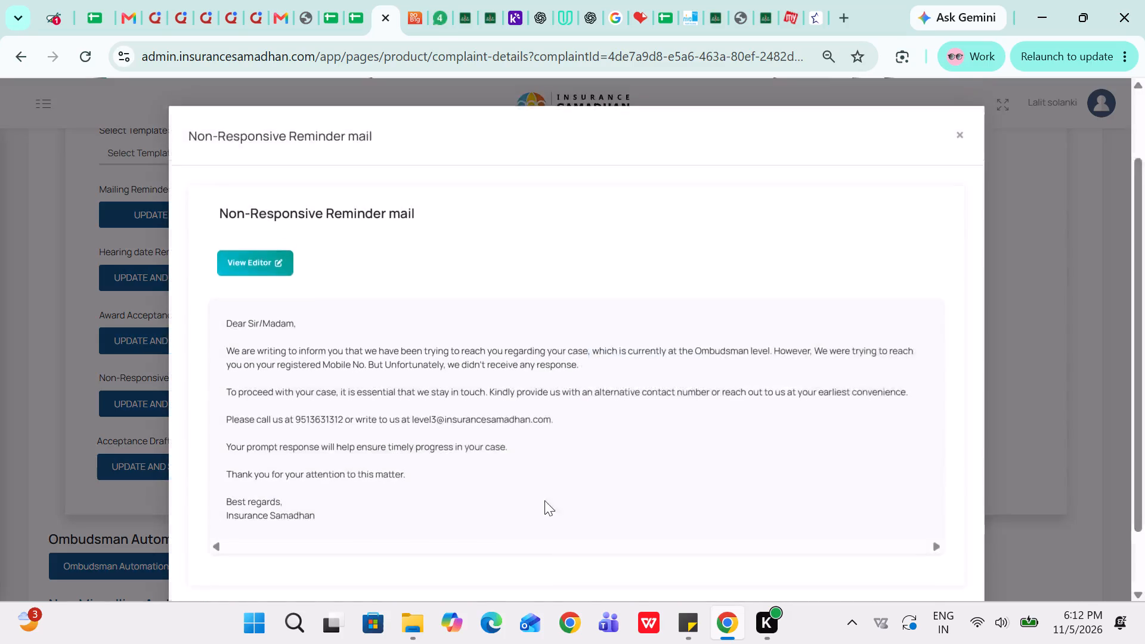
click(601, 563)
click(650, 199)
click(658, 181)
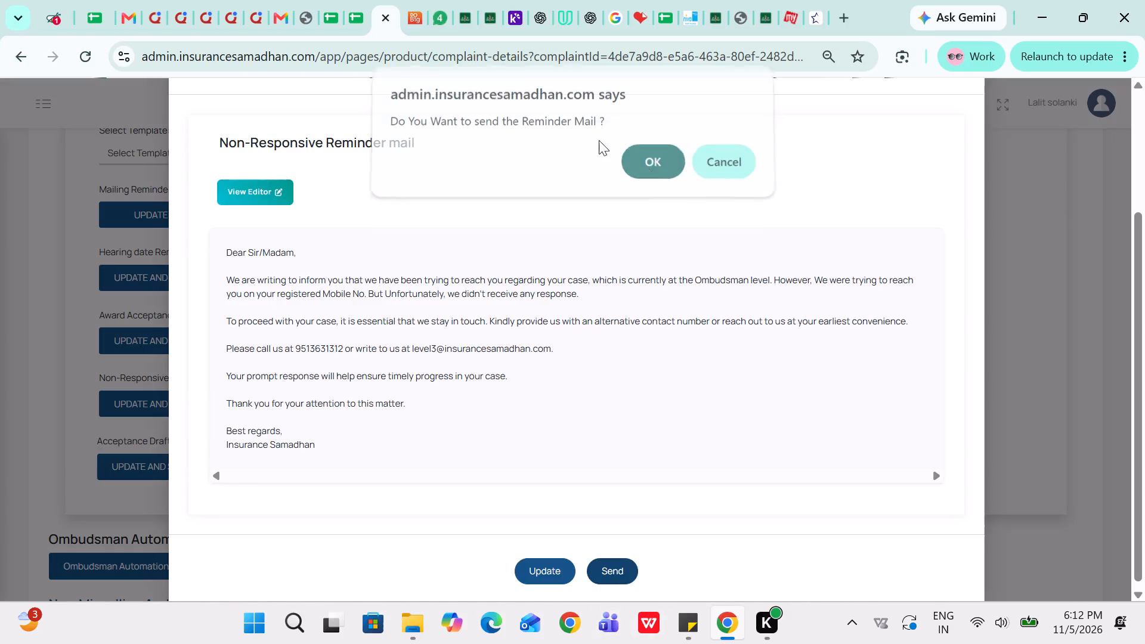
Leave the complaint's details and go back to the All Complaints list.
click(344, 0)
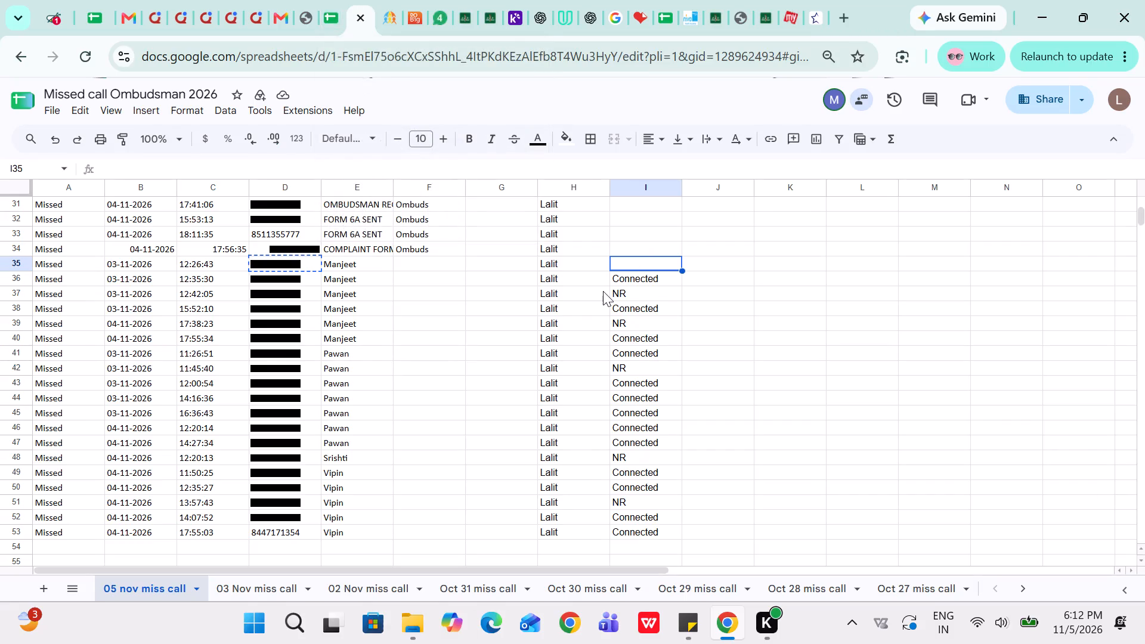
click(383, 0)
scroll(419, 277, up, 9)
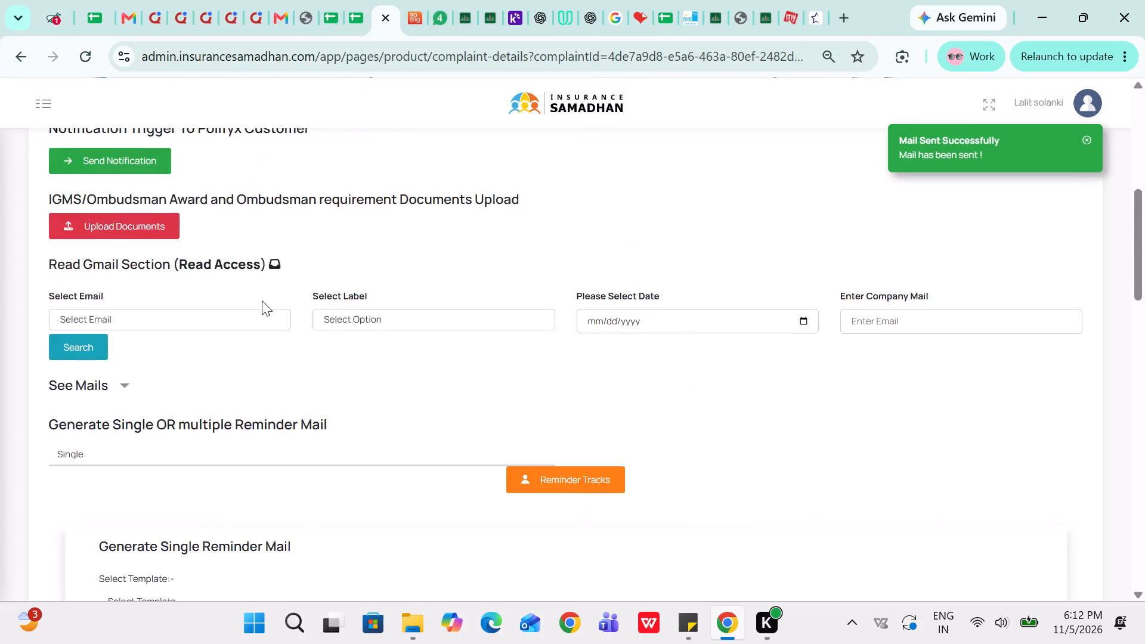
scroll(262, 301, up, 9)
click(101, 214)
click(29, 158)
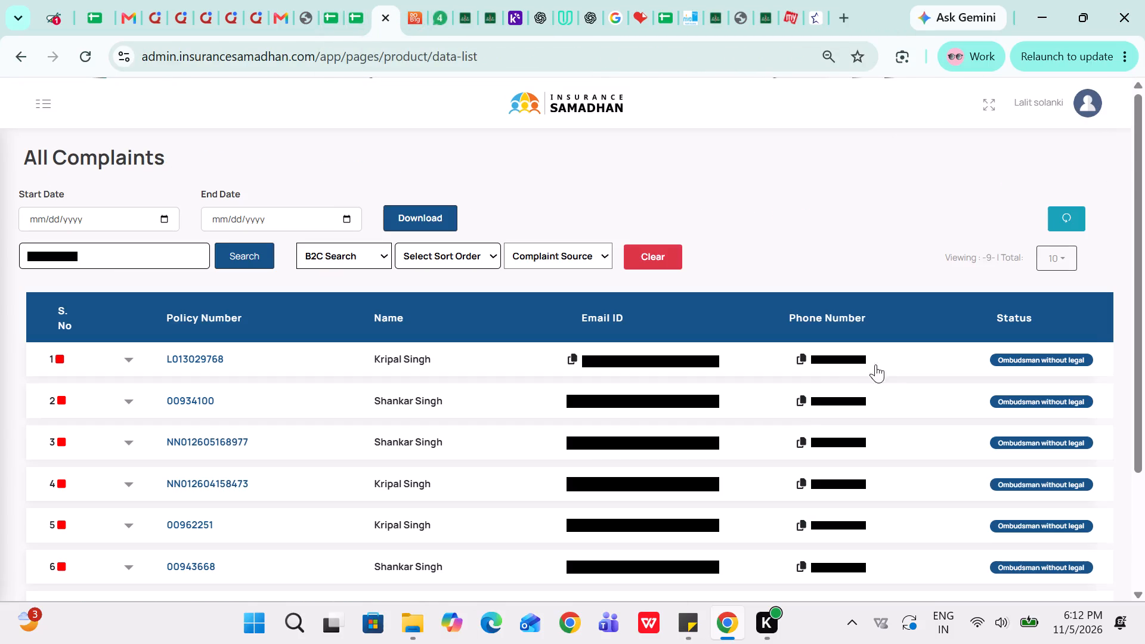
In the missed-call sheet, record NR as the outcome in I35 for the 12:26:43 call, and move up to row 34.
click(358, 0)
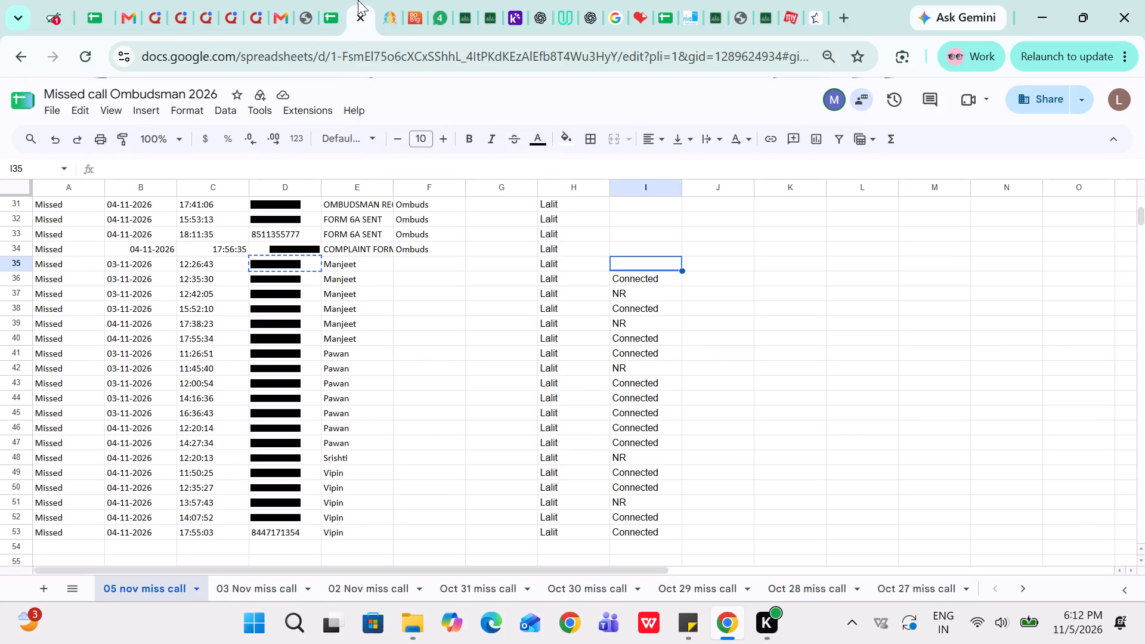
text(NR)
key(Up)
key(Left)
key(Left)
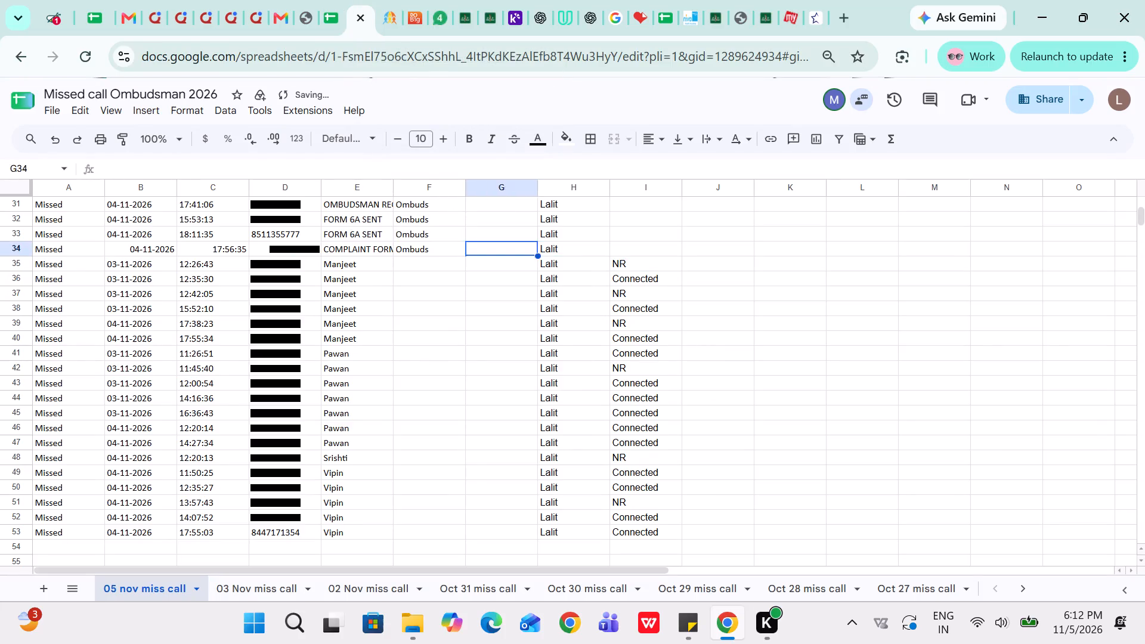
Copy the caller's phone number from row 34 of the missed-call sheet and search All Complaints for it in Insurance Samadhan.
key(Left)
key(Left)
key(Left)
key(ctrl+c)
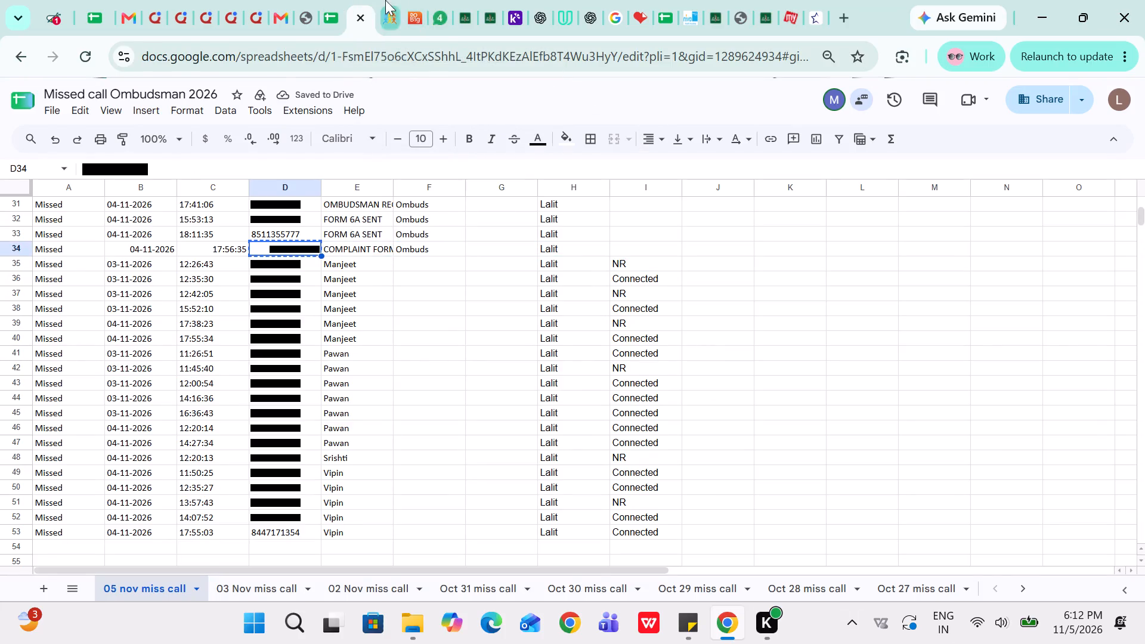
click(385, 0)
scroll(279, 208, up, 6)
drag(134, 256, 0, 265)
key(ctrl+v)
click(240, 253)
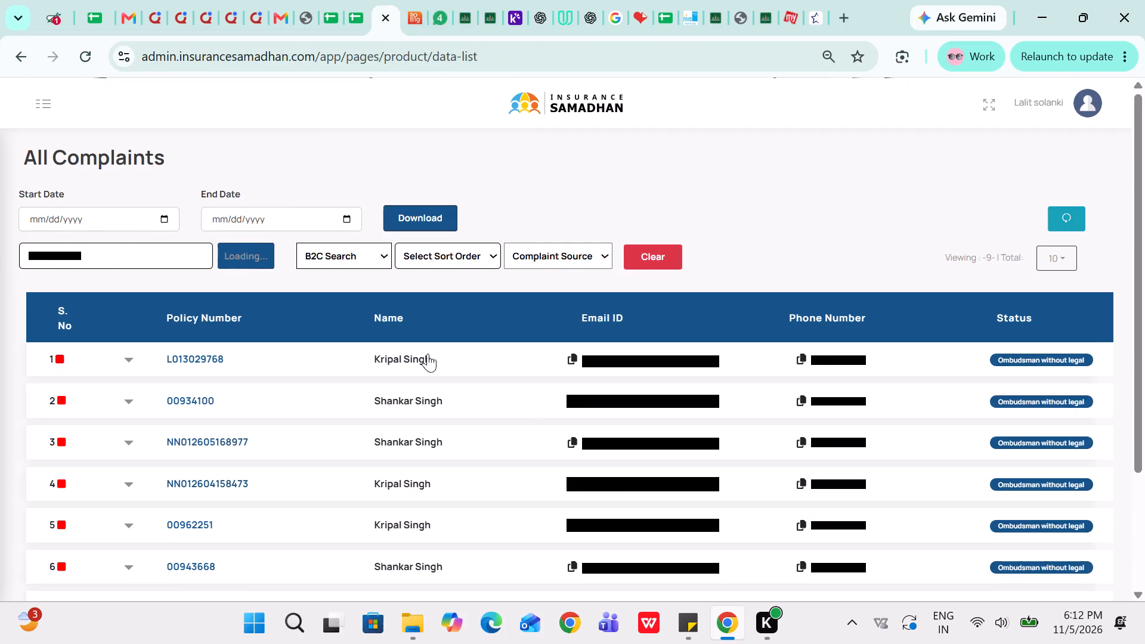
Expand the matching complaint, review its communication log, then close the log and collapse the complaint's row.
click(781, 363)
click(818, 410)
click(479, 169)
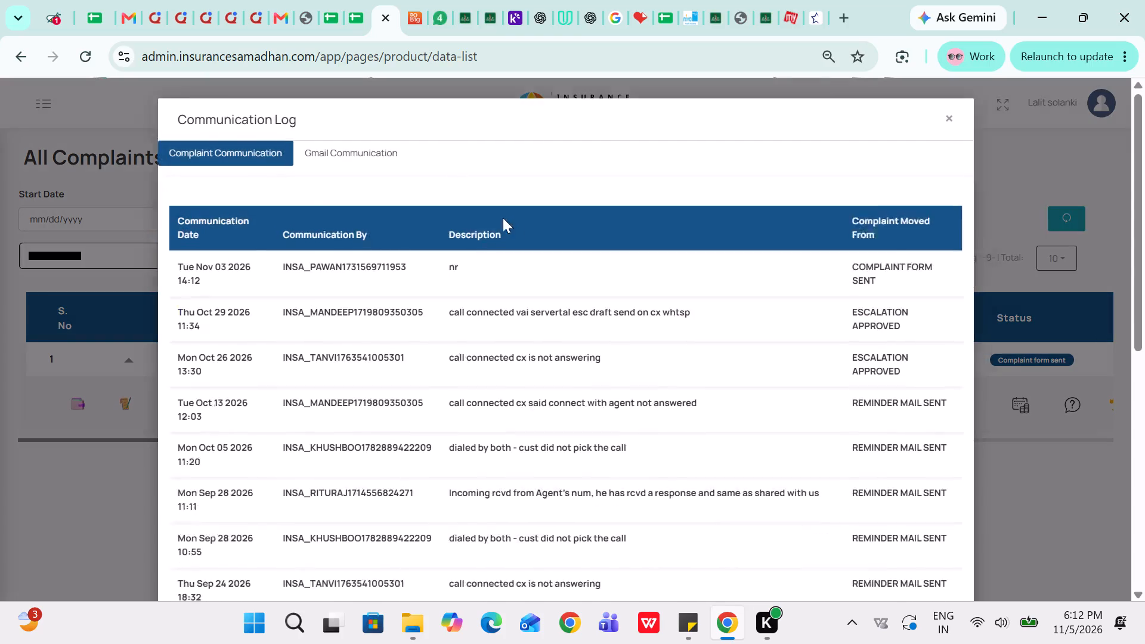
click(575, 350)
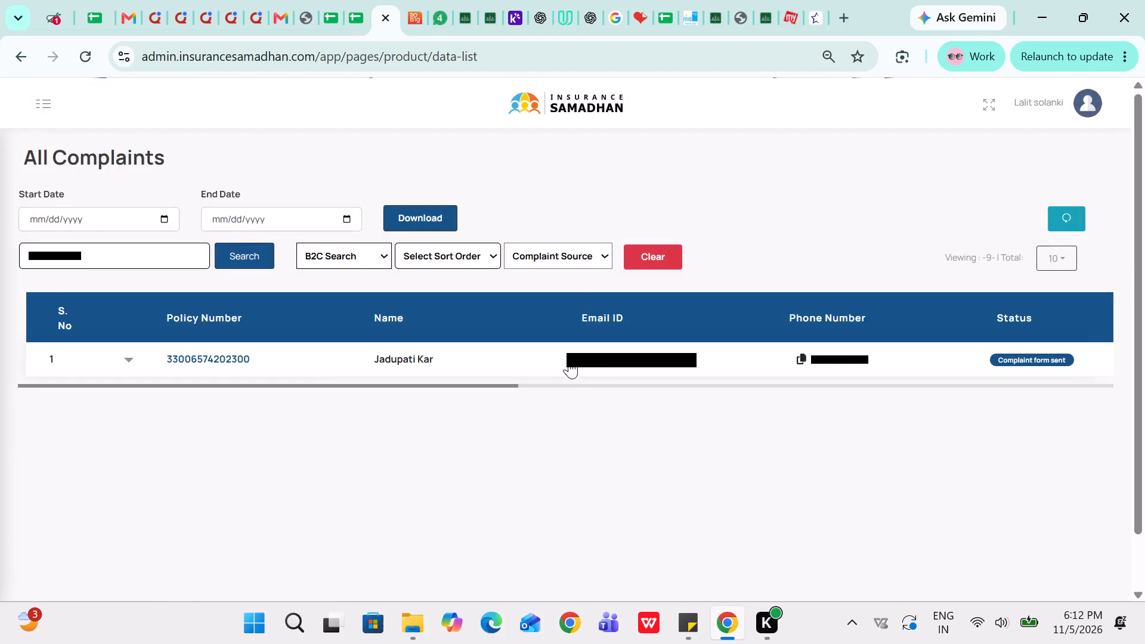
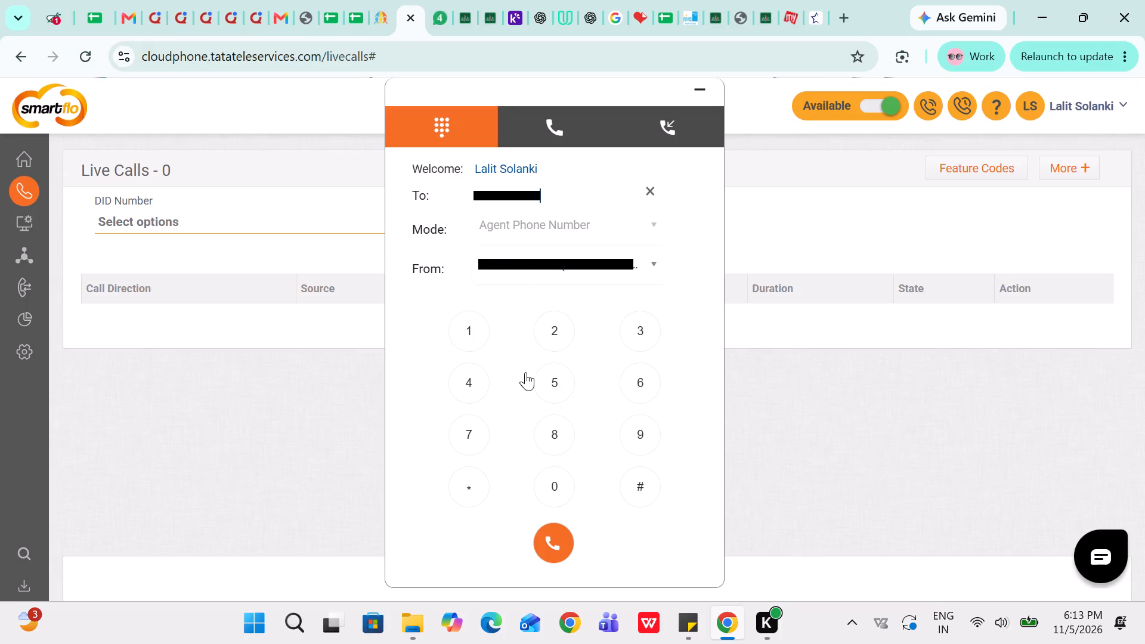
Place the outgoing call to the row 34 caller's number already entered in the dialer.
click(562, 538)
drag(867, 493, 876, 488)
click(1088, 167)
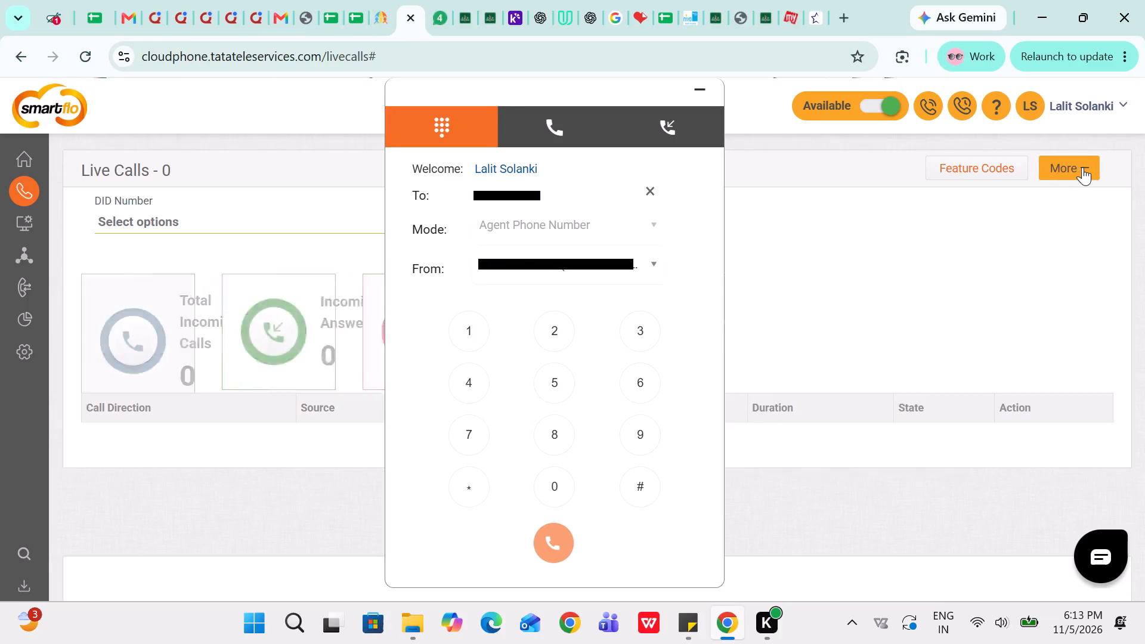
click(1081, 167)
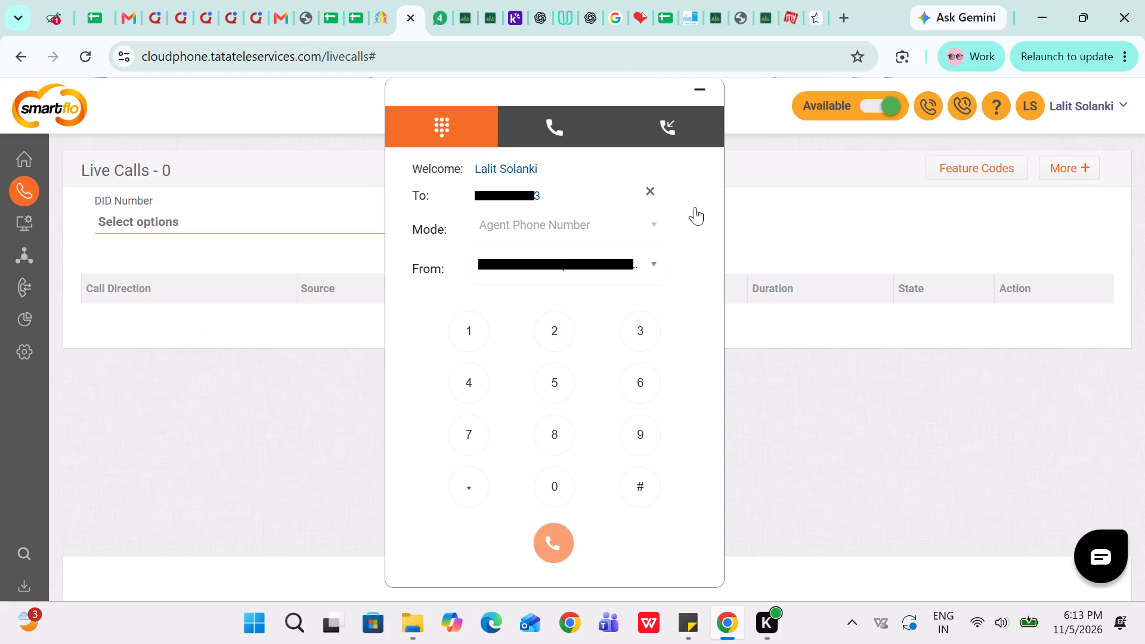
Switch to the Missed call Ombudsman 2026 sheet and review the rows assigned to Lalit around row 34.
click(355, 0)
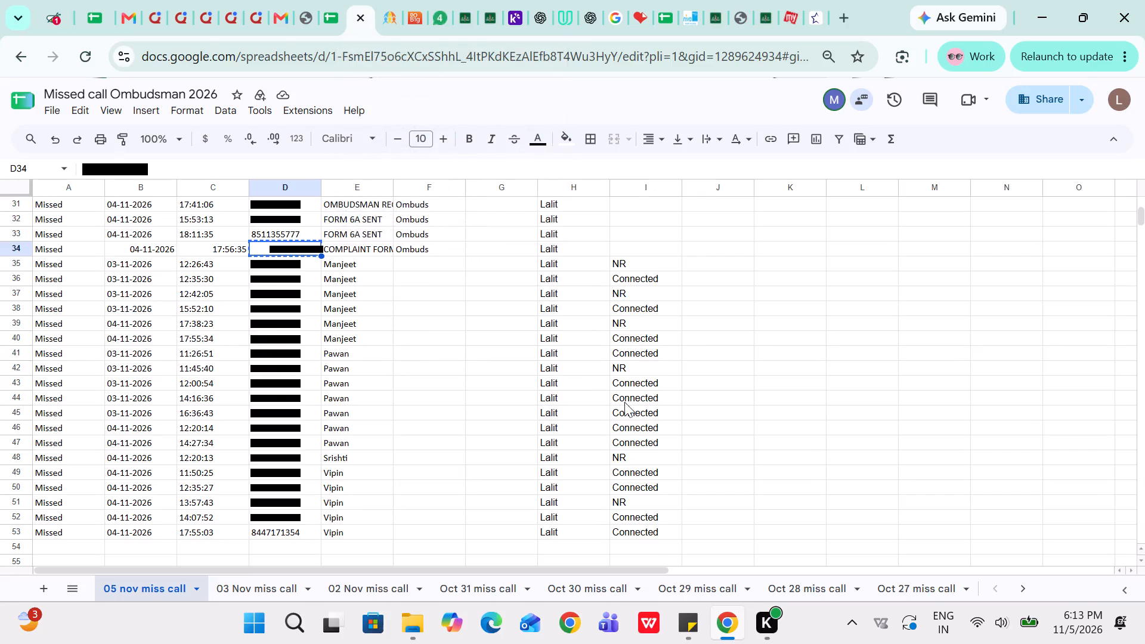
scroll(663, 417, up, 2)
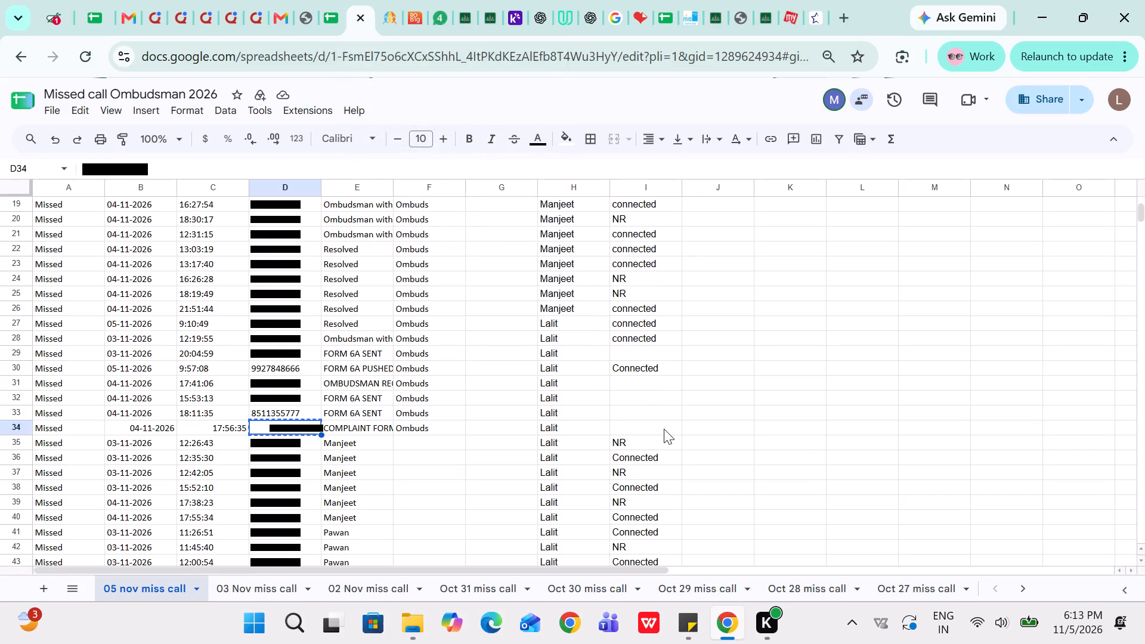
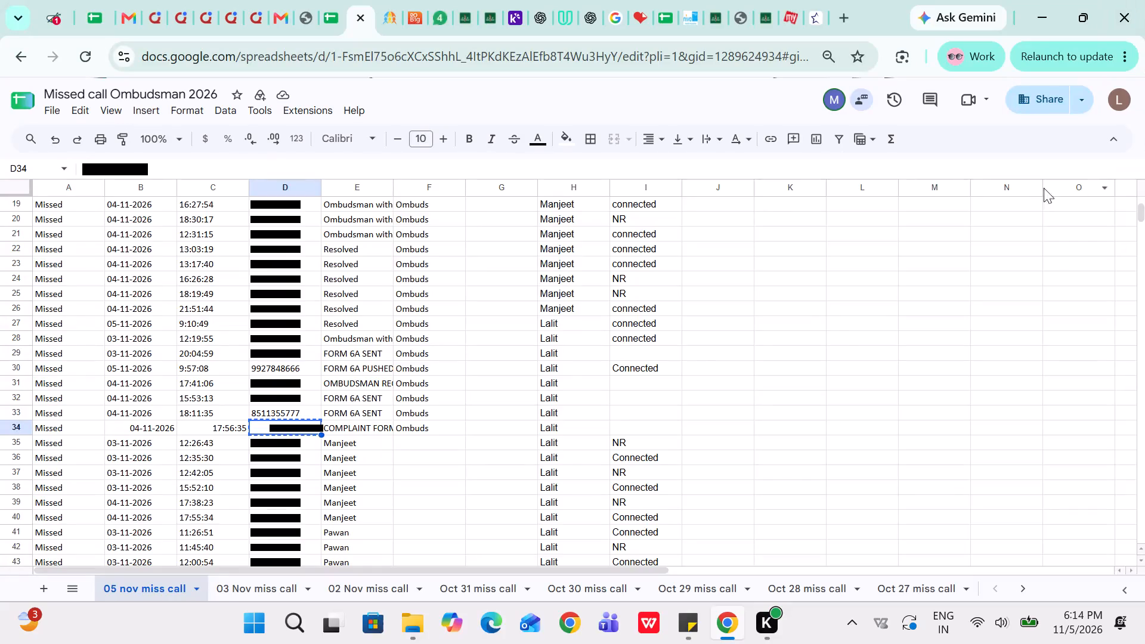
Record NR as the outcome in I34 for the 17:56:35 missed call.
key(Right)
key(Right)
key(Right)
key(Right)
key(Right)
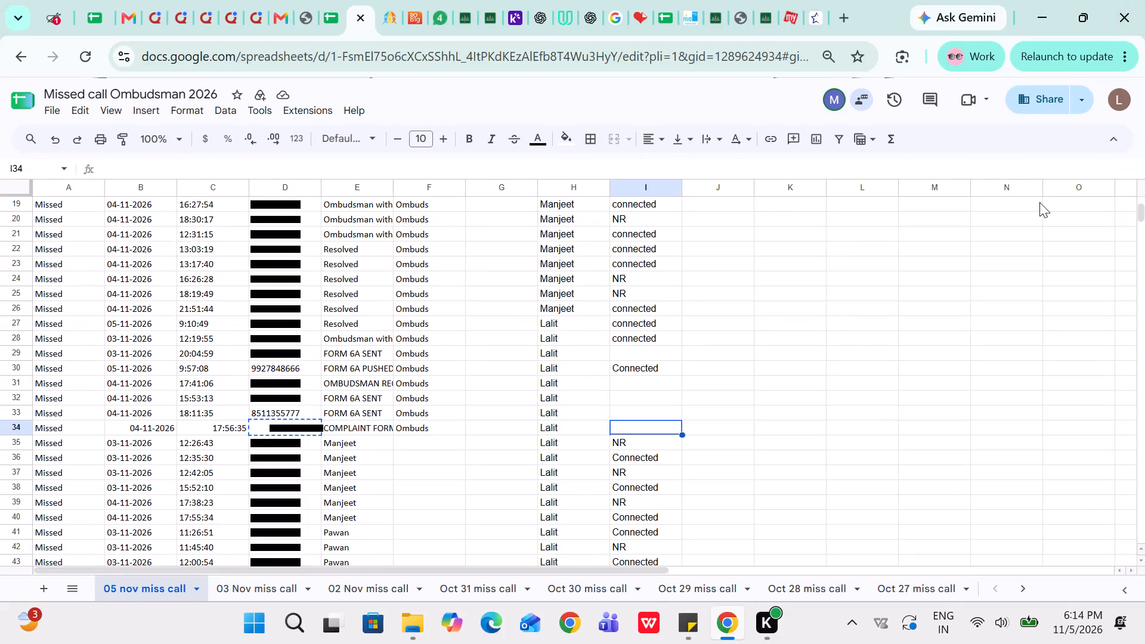
key(shift+n)
key(shift+r)
key(Up)
Copy the caller's phone number from row 33 of the missed-call sheet, the 18:11:35 call.
key(Left)
key(Left)
key(Left)
key(Left)
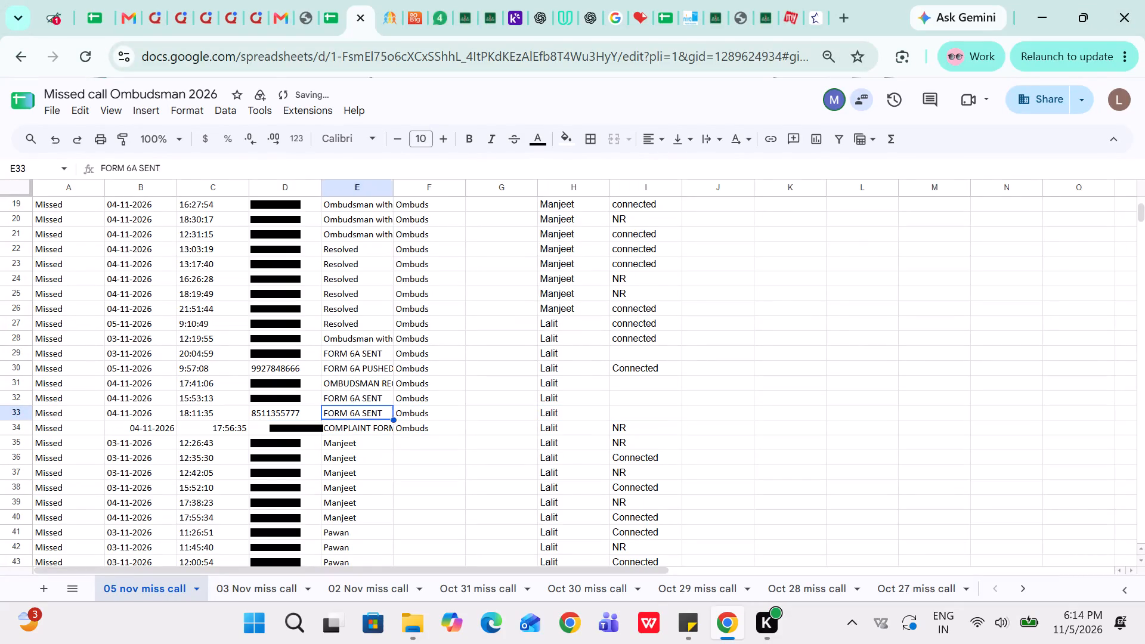
key(Left)
key(ctrl+c)
Switch to All Complaints, add the comment "NR" to the listed Complaint form sent complaint's communication log, save it and close the log.
click(386, 0)
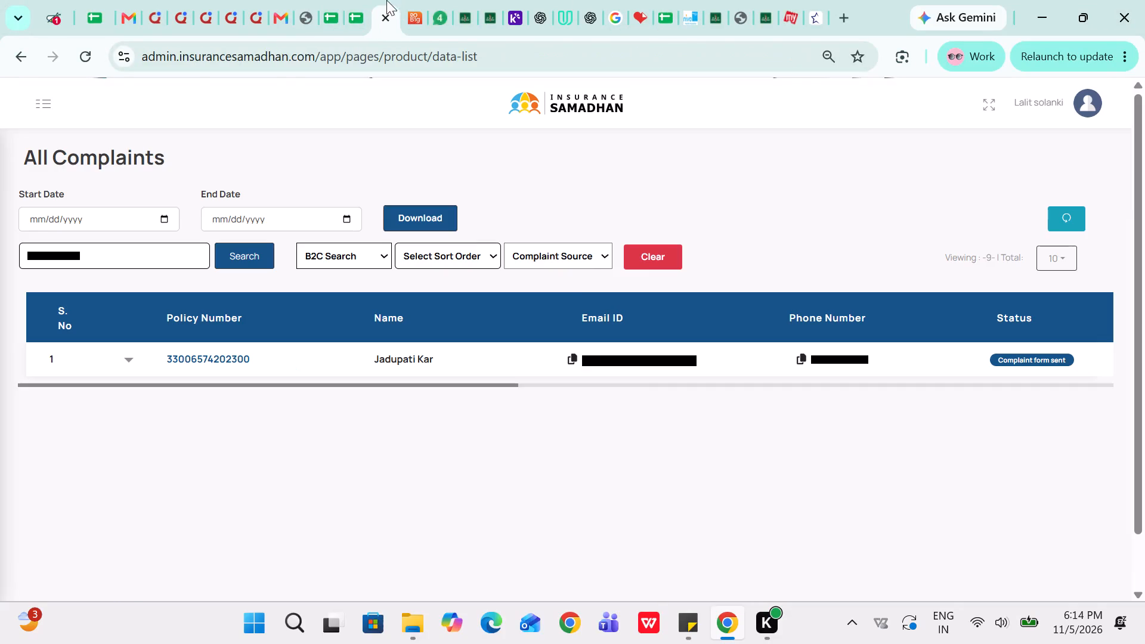
click(753, 347)
click(821, 397)
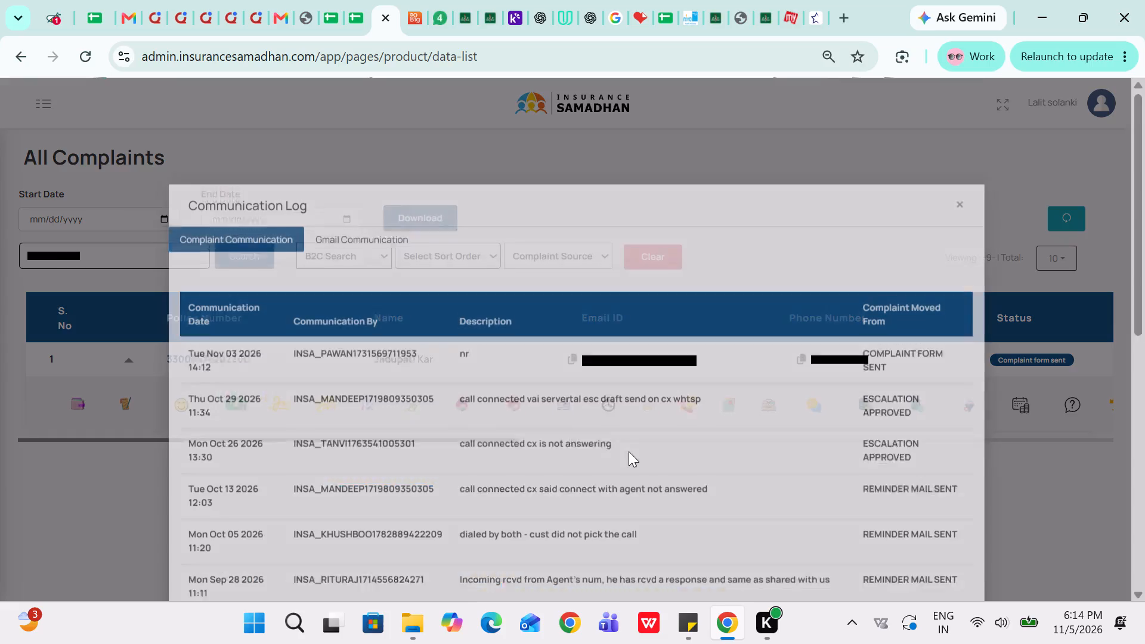
scroll(549, 438, down, 9)
click(665, 563)
click(578, 391)
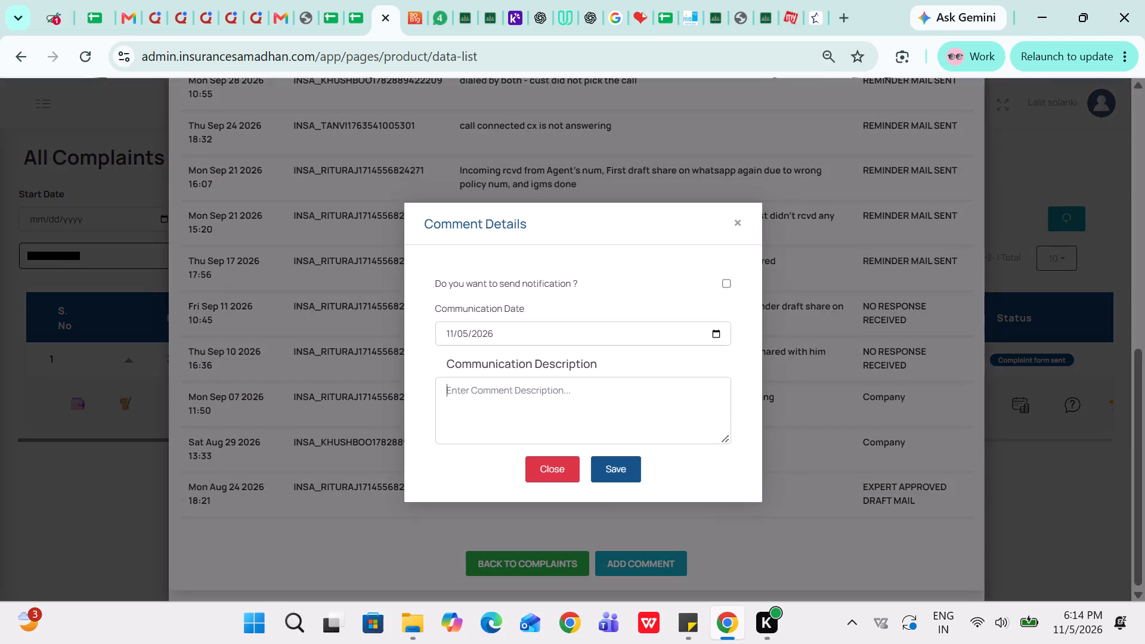
text(NR)
click(616, 462)
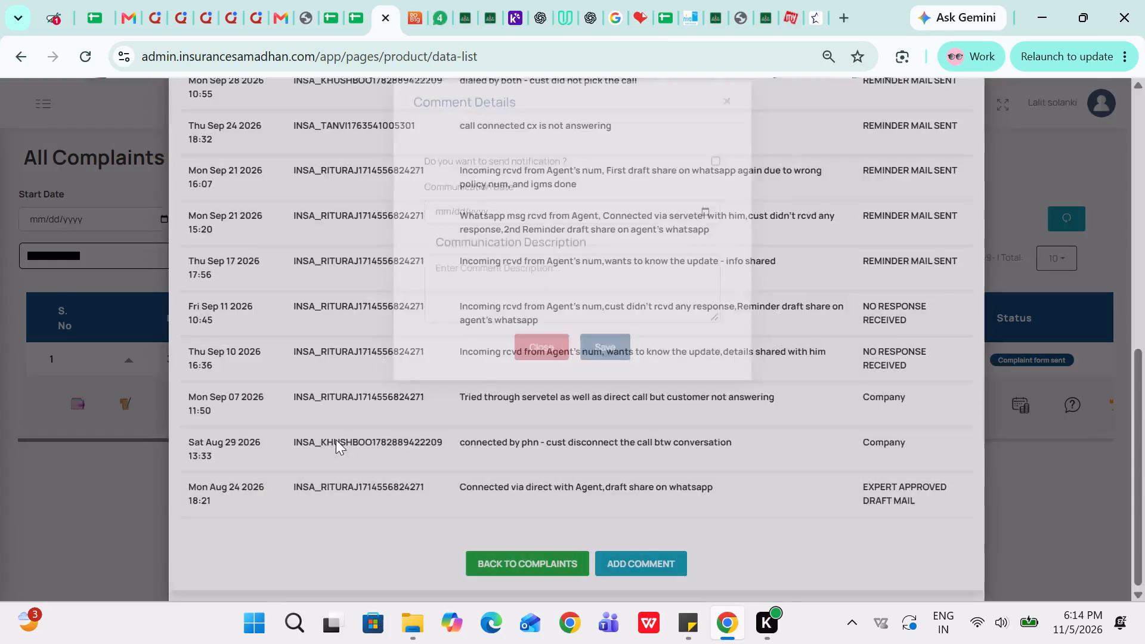
double_click(0, 320)
Search All Complaints for the phone number copied from row 33.
drag(102, 253, 0, 275)
key(ctrl+v)
click(271, 270)
click(258, 263)
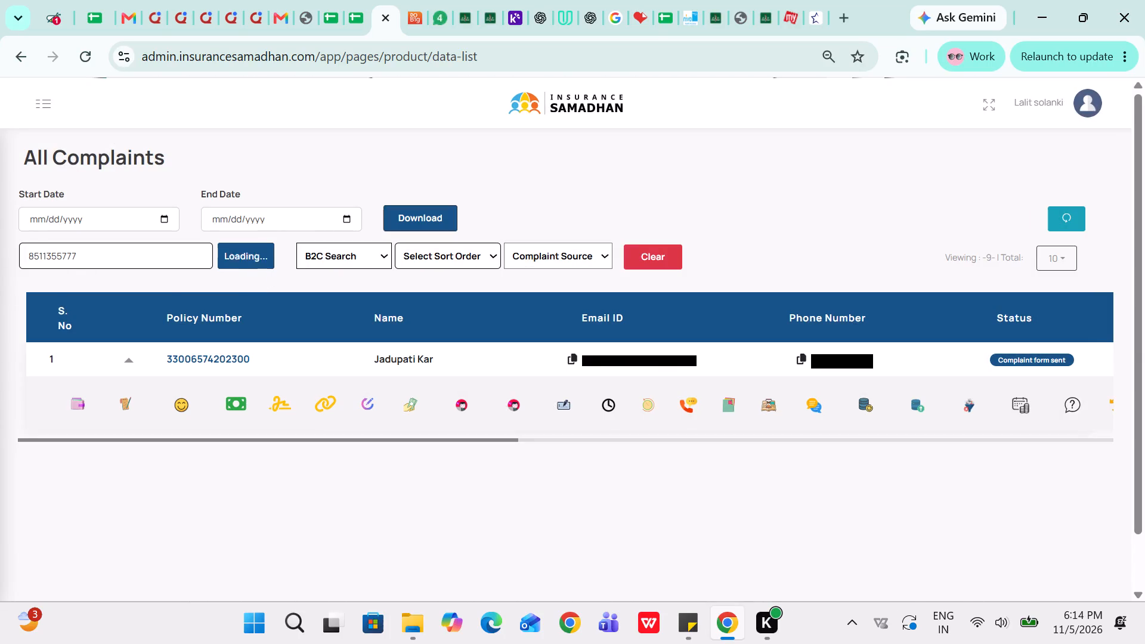
click(691, 488)
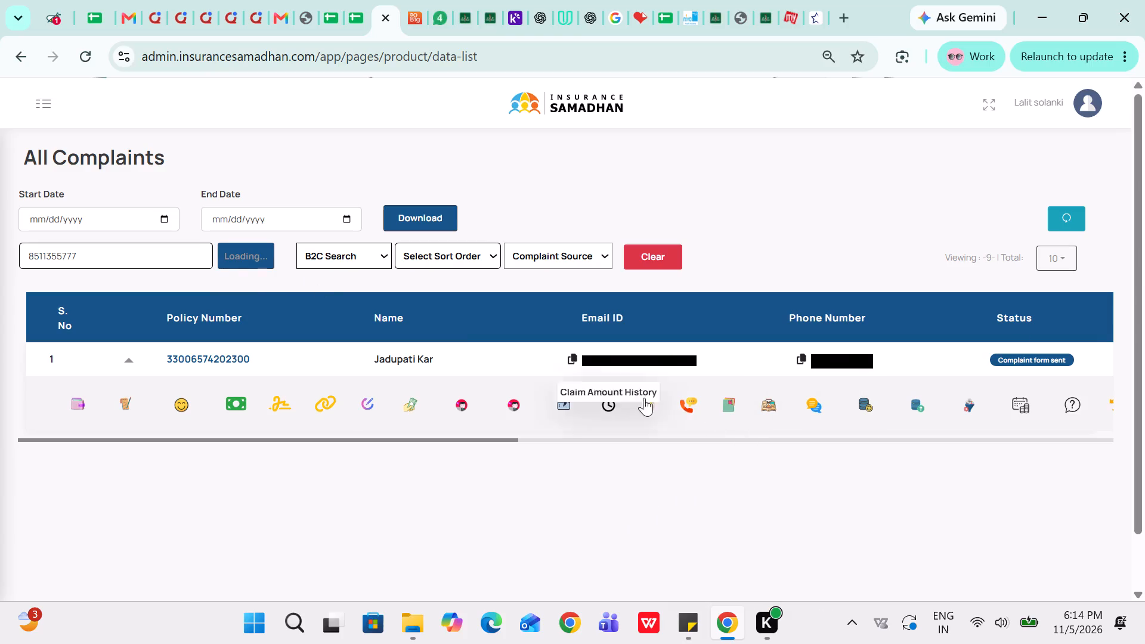
Review the latest entries in the communication log of the Form 6a sent complaint, and close the log.
click(732, 362)
click(801, 401)
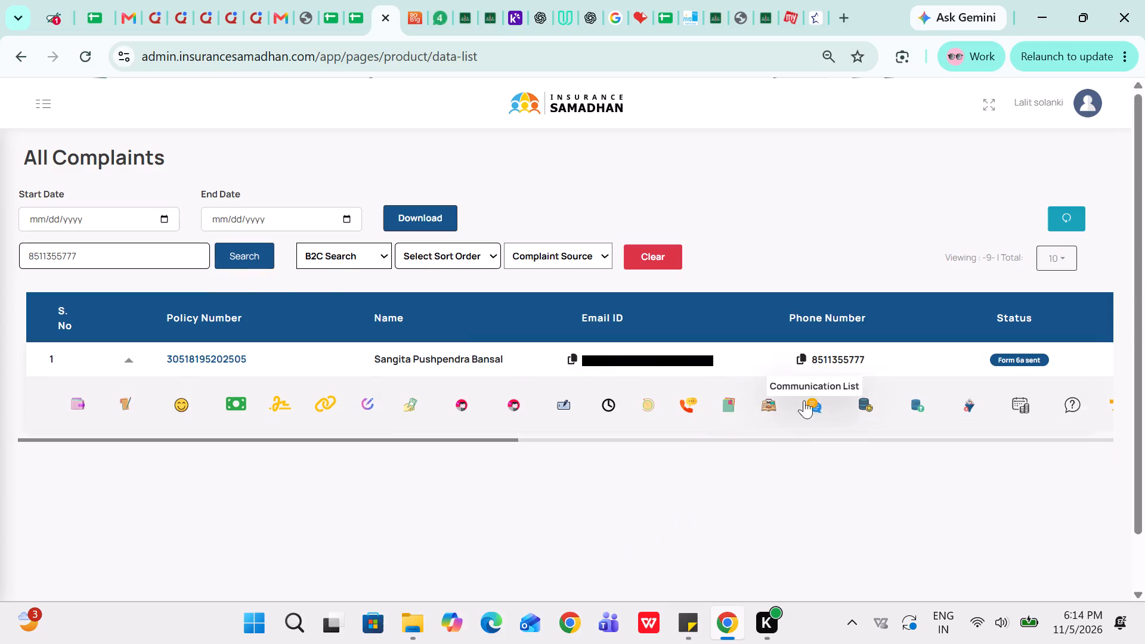
drag(671, 375, 348, 376)
click(540, 397)
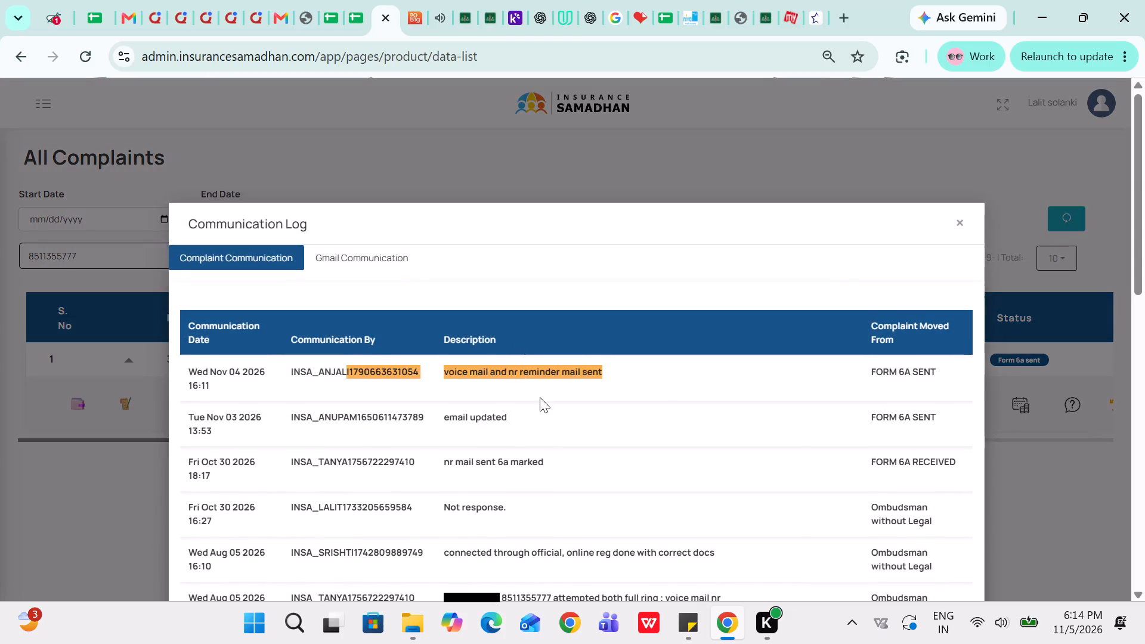
click(445, 165)
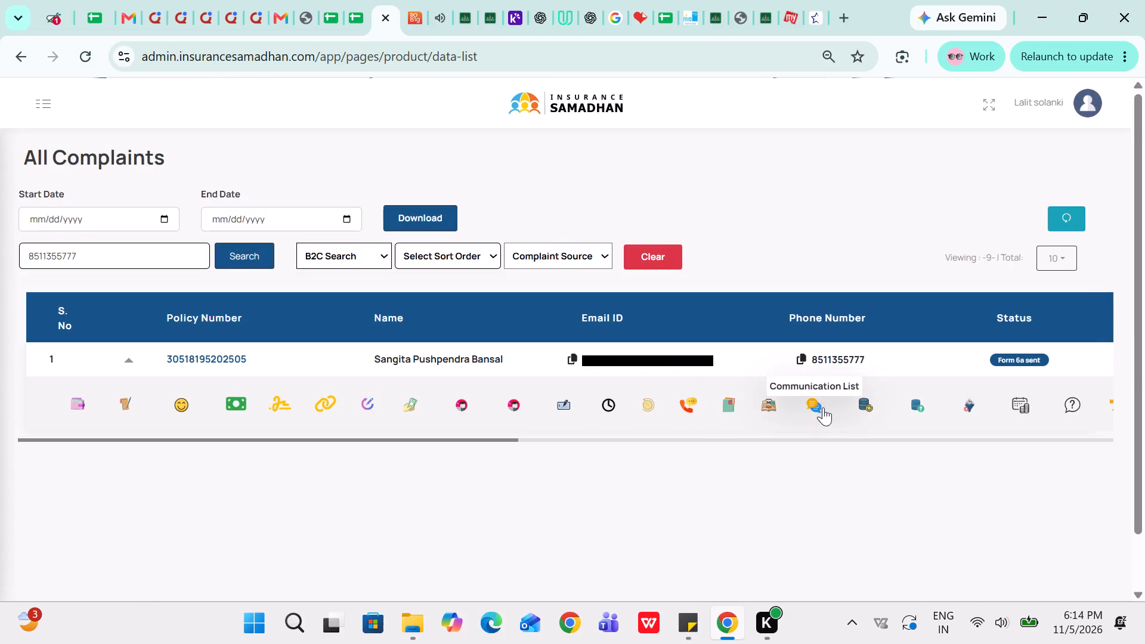
click(823, 407)
drag(651, 369, 463, 380)
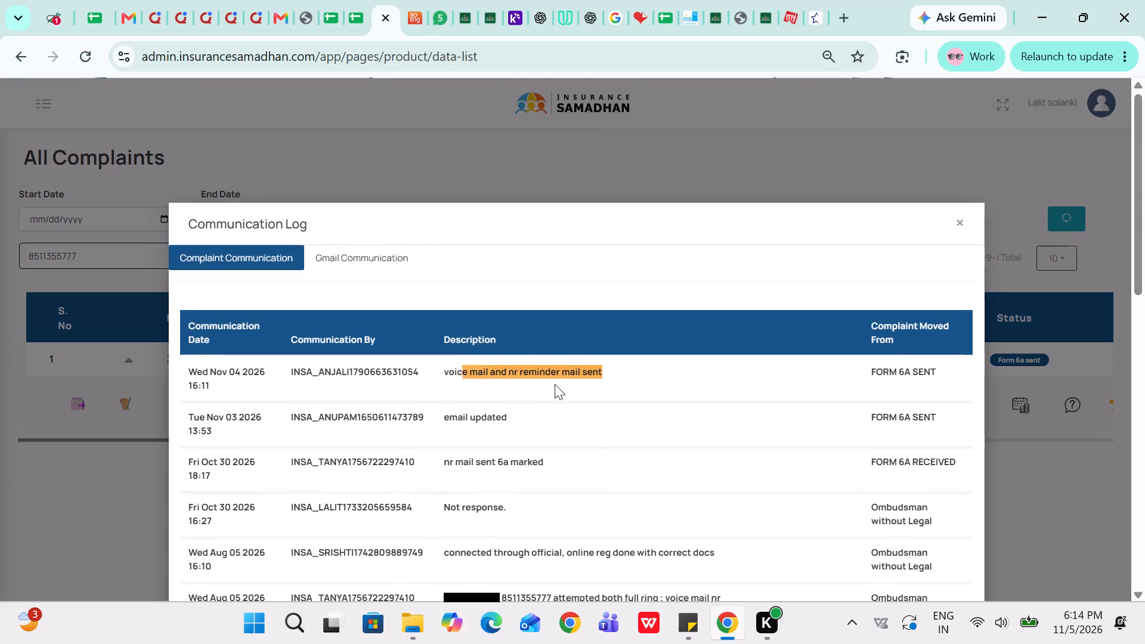
click(576, 388)
drag(563, 420, 459, 427)
click(545, 428)
drag(594, 458, 499, 478)
click(572, 477)
click(370, 136)
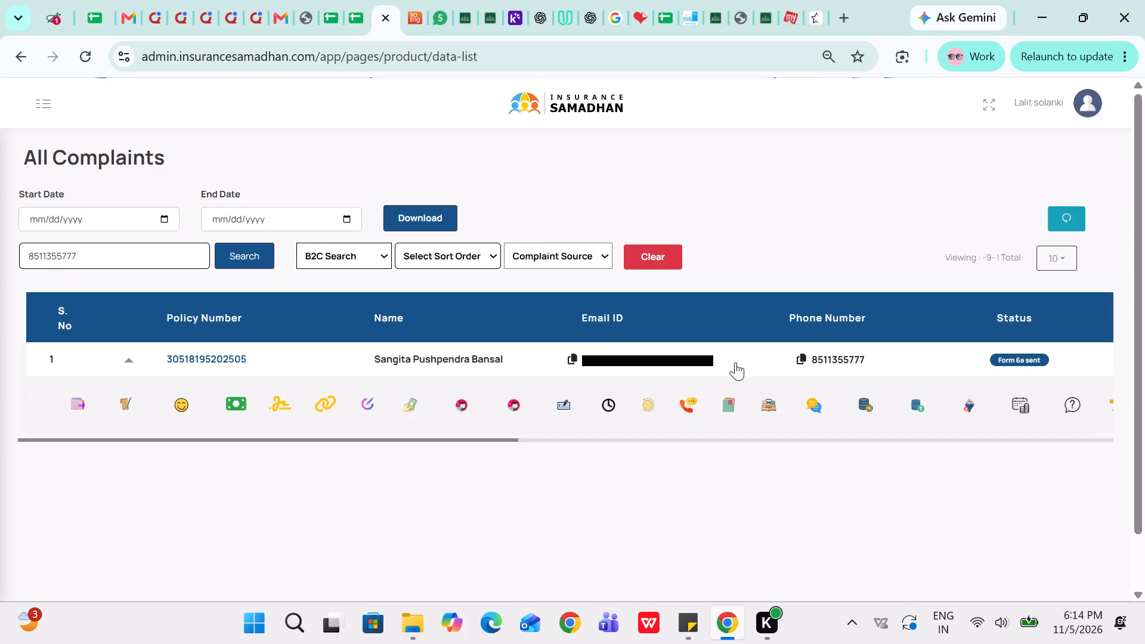
Copy the customer's phone number from the complaint and call it through the Smartflo dialer.
click(757, 351)
click(804, 358)
click(397, 0)
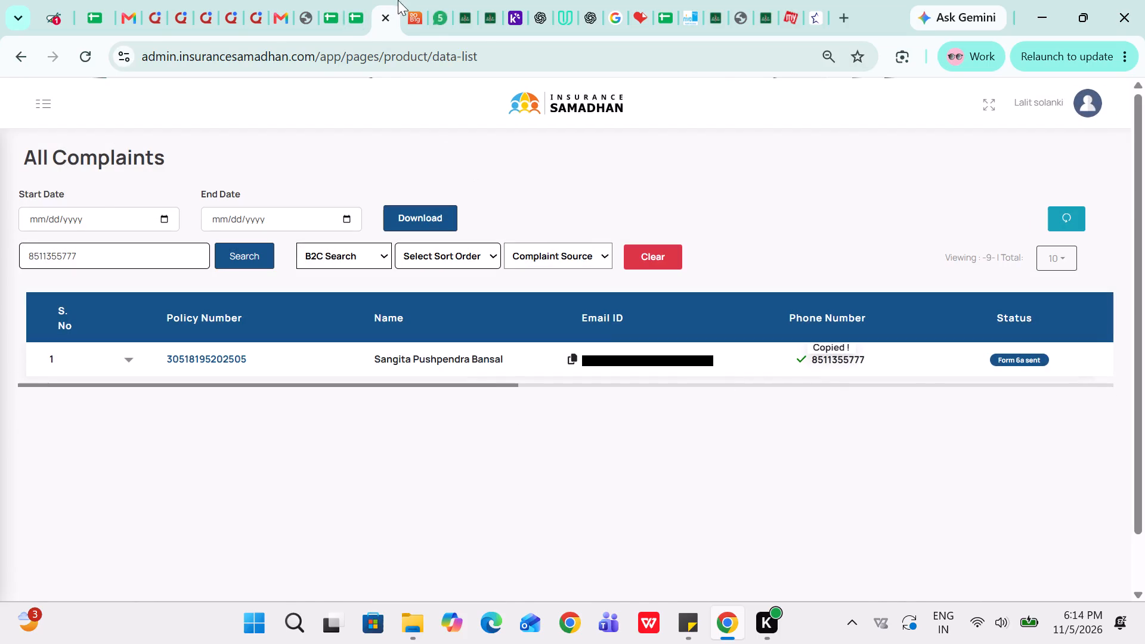
click(406, 0)
double_click(535, 196)
key(ctrl+v)
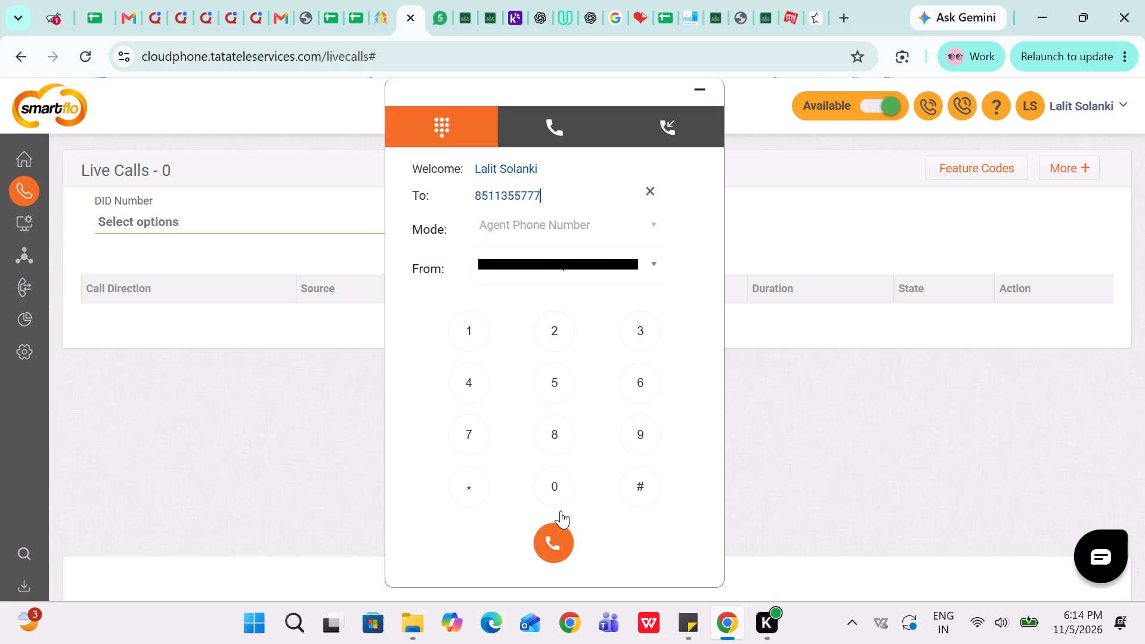
click(550, 555)
click(797, 504)
click(1093, 175)
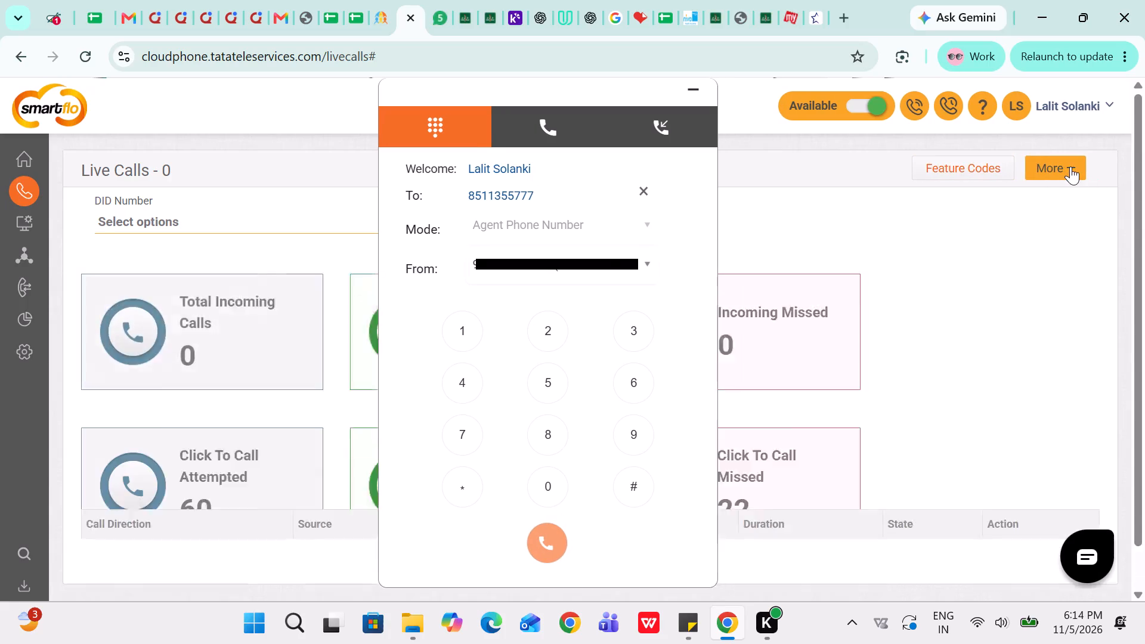
click(1070, 166)
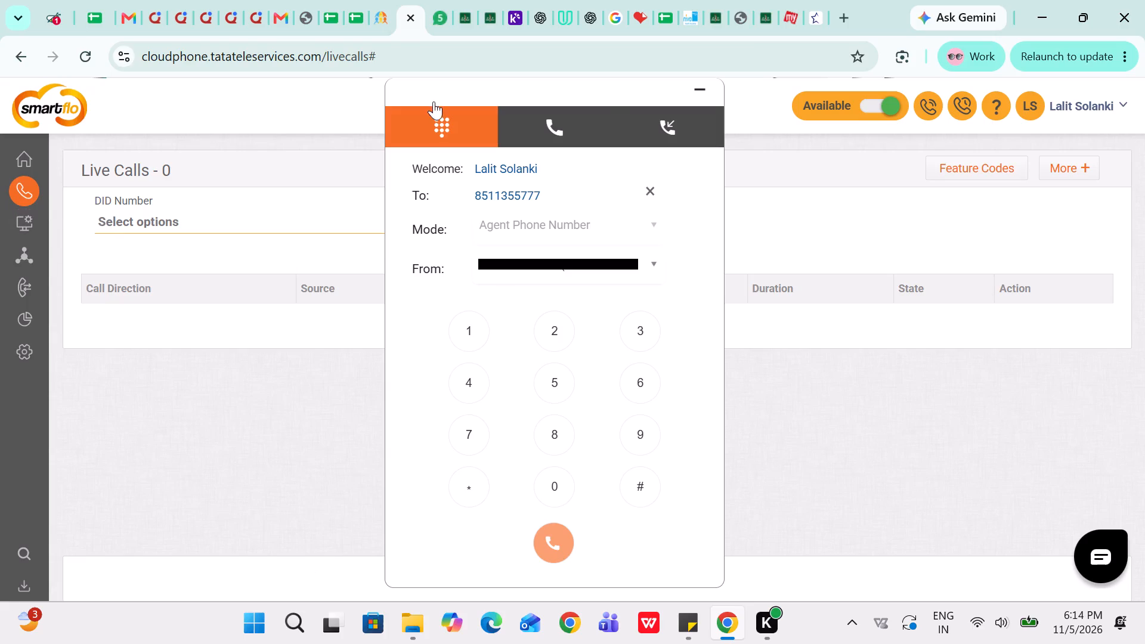
Return to the called customer's complaint in the All Complaints list.
click(385, 0)
click(600, 475)
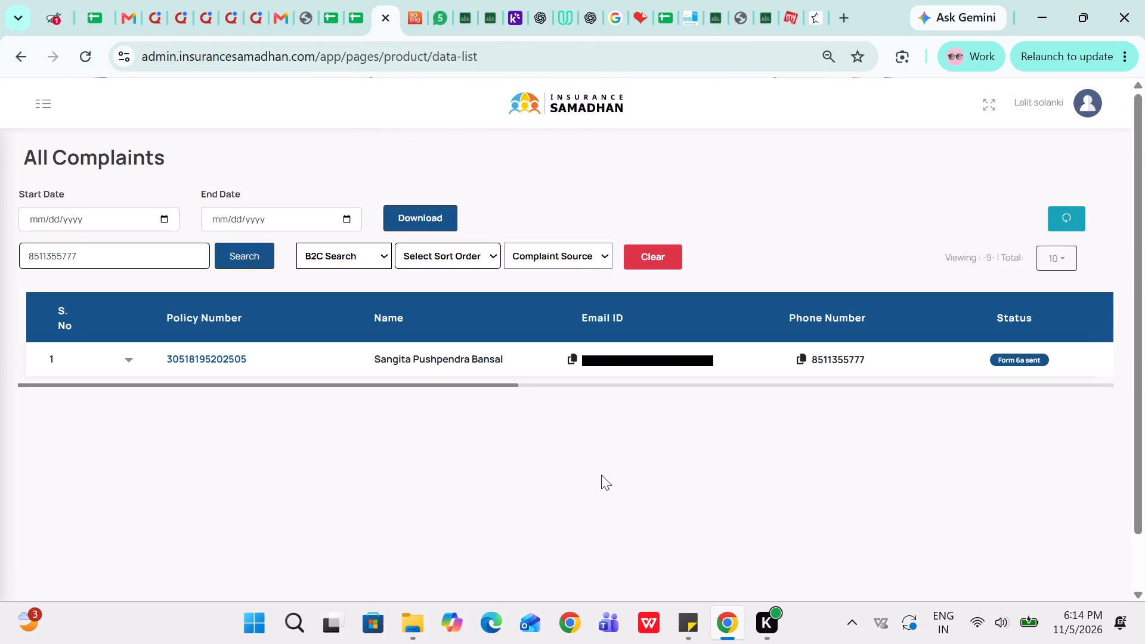
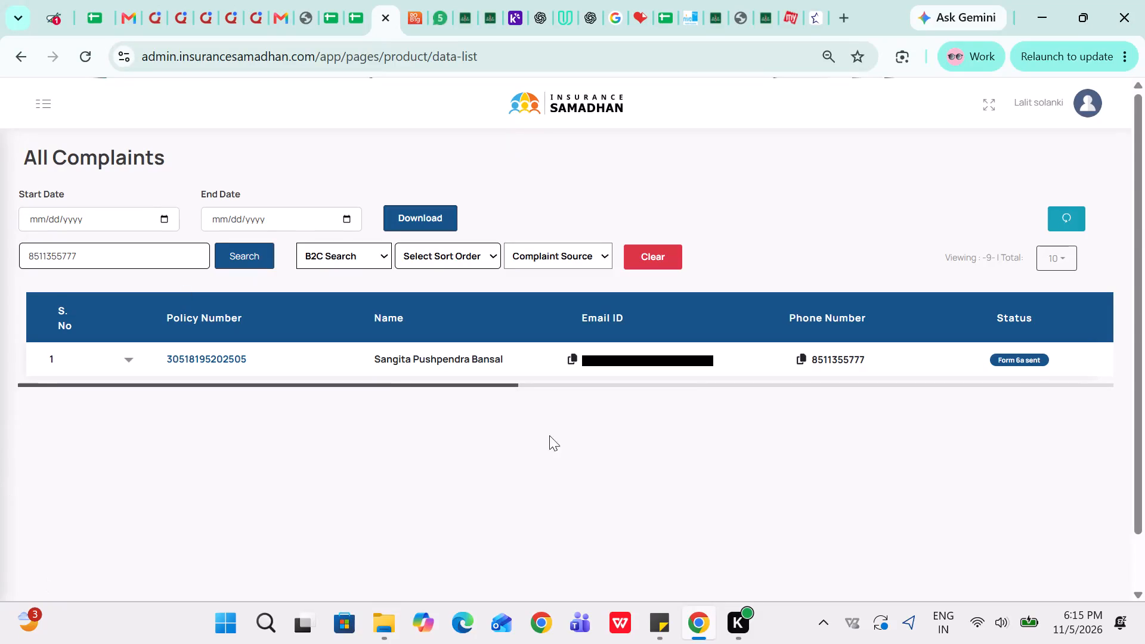
Add the comment "NR" to the communication log of the called customer's Form 6a sent complaint and save it.
click(762, 354)
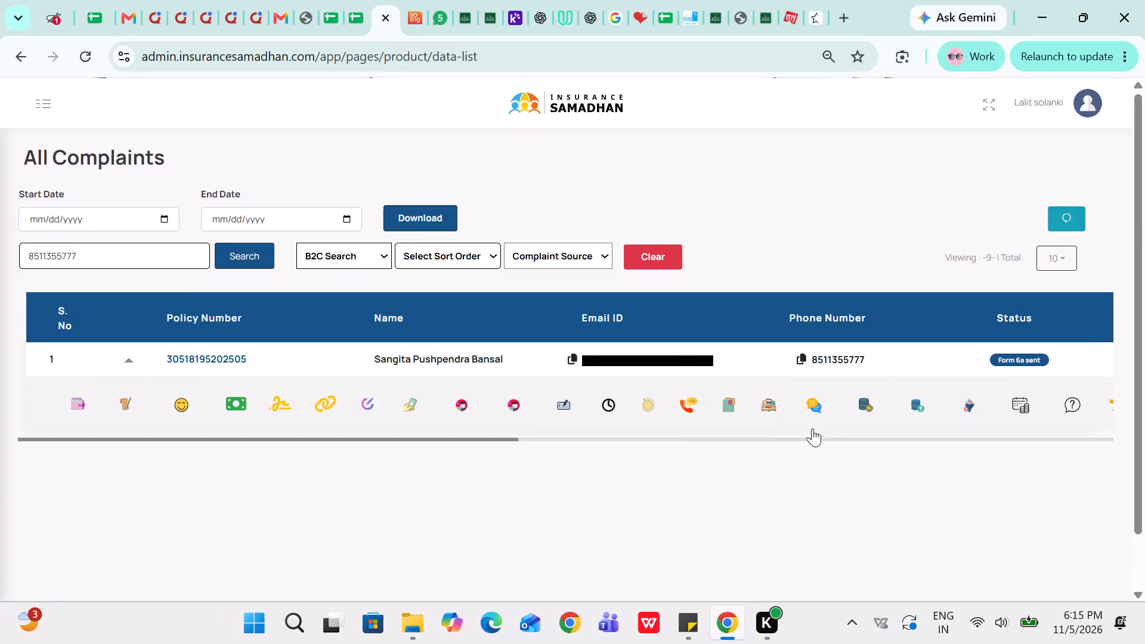
click(801, 404)
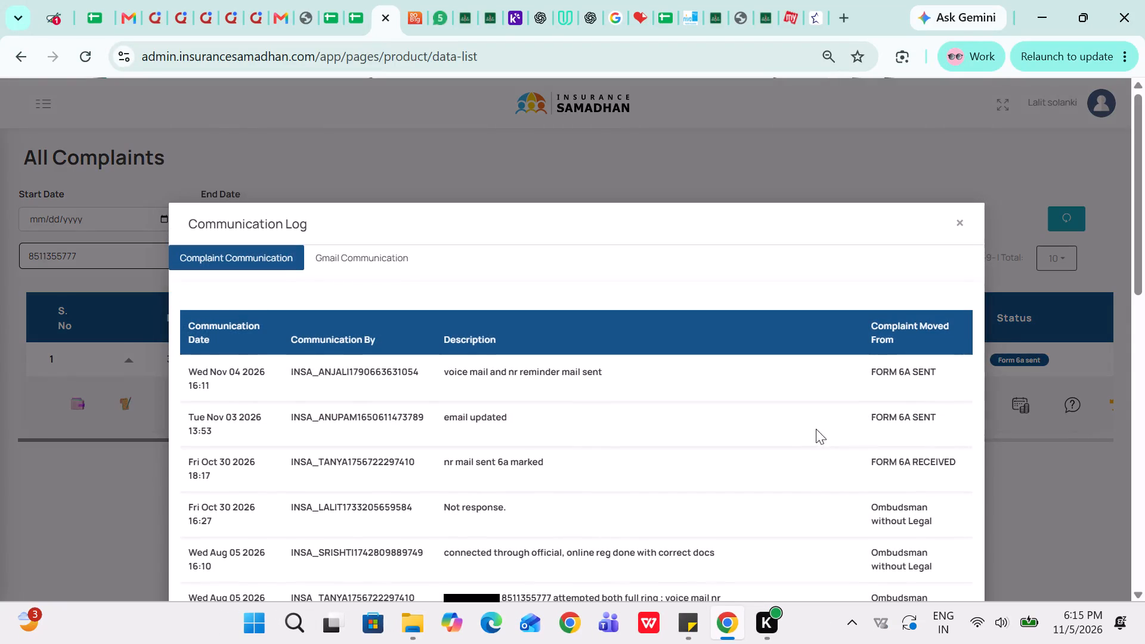
scroll(716, 487, down, 11)
click(675, 564)
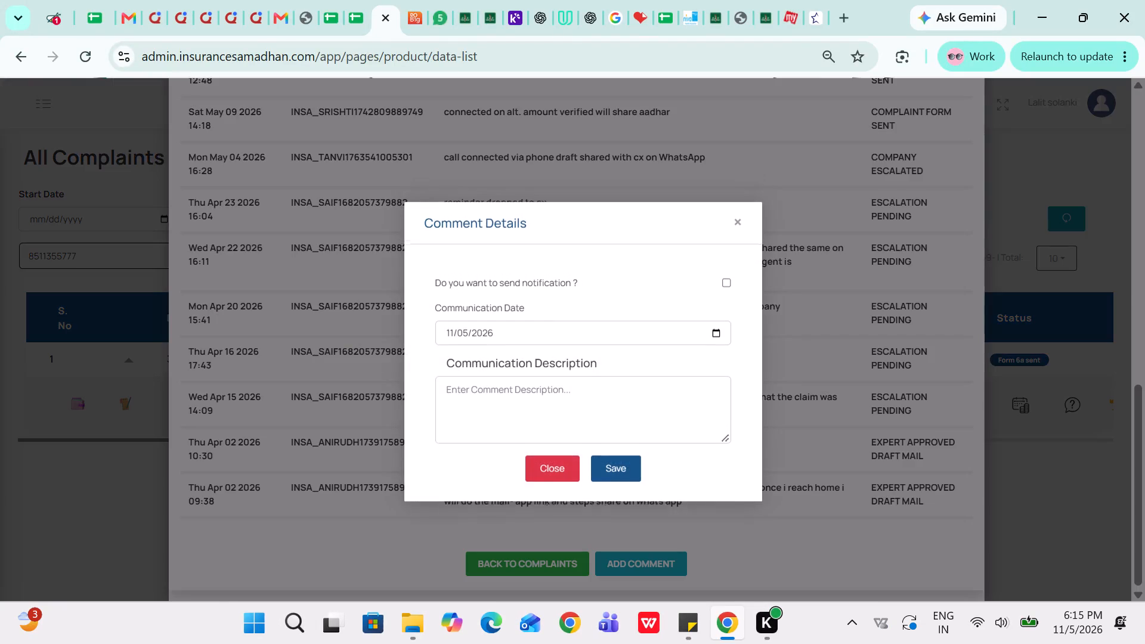
click(655, 429)
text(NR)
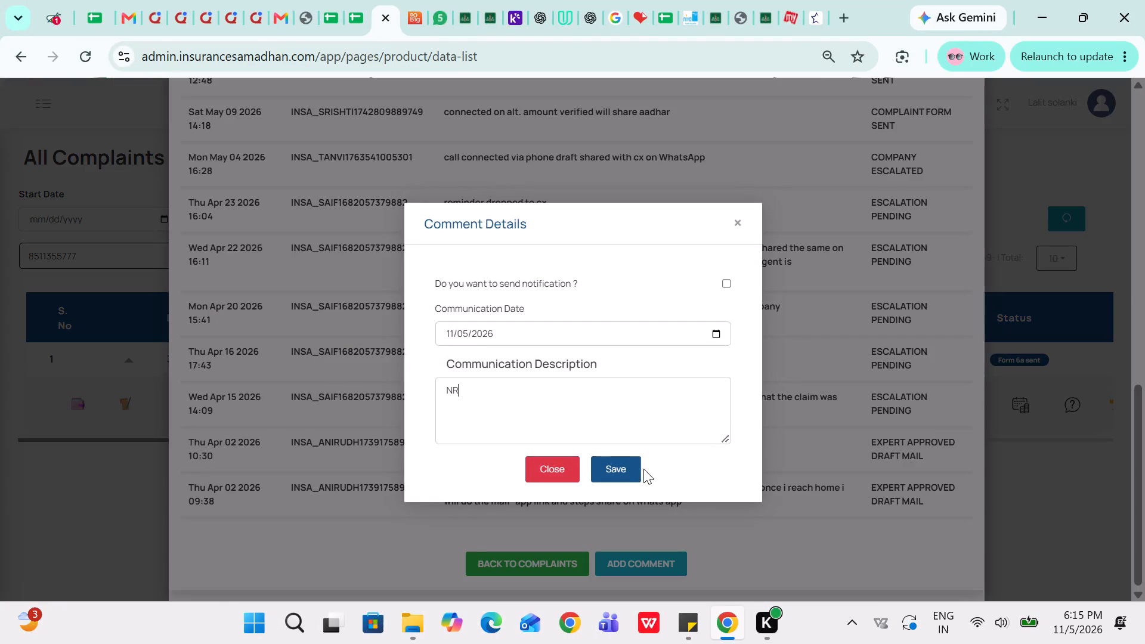
click(623, 463)
Record the outcome NR for row 33 in column I of the missed-call sheet.
click(367, 0)
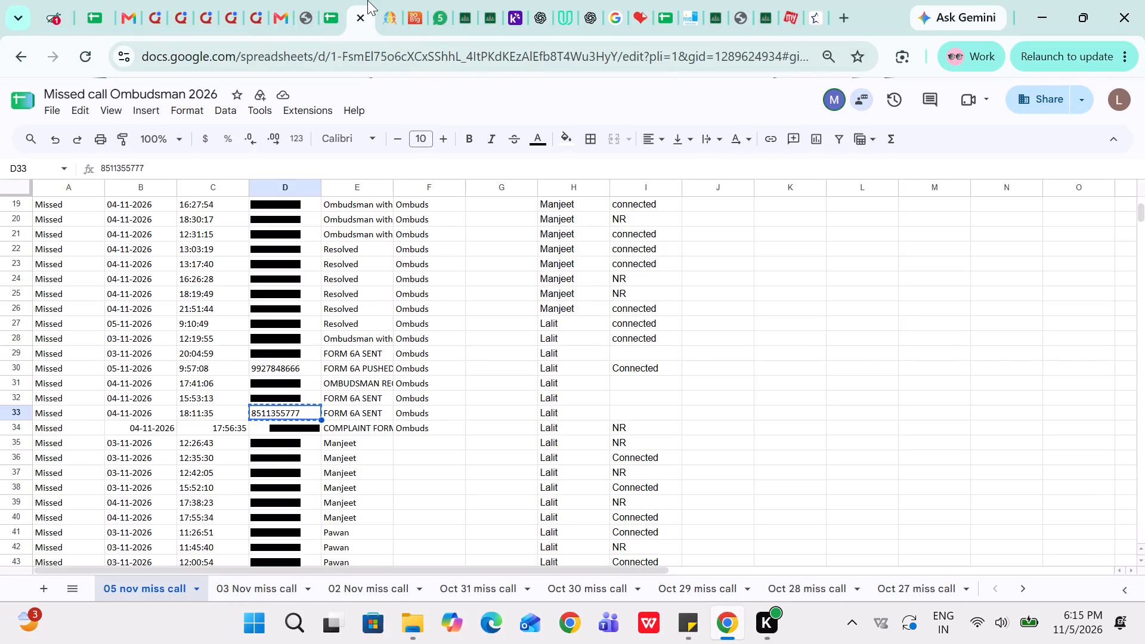
key(Right)
key(Right)
key(Right)
key(Right)
key(Right)
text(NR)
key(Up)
Copy the phone number from row 32 of the sheet and search All Complaints for it.
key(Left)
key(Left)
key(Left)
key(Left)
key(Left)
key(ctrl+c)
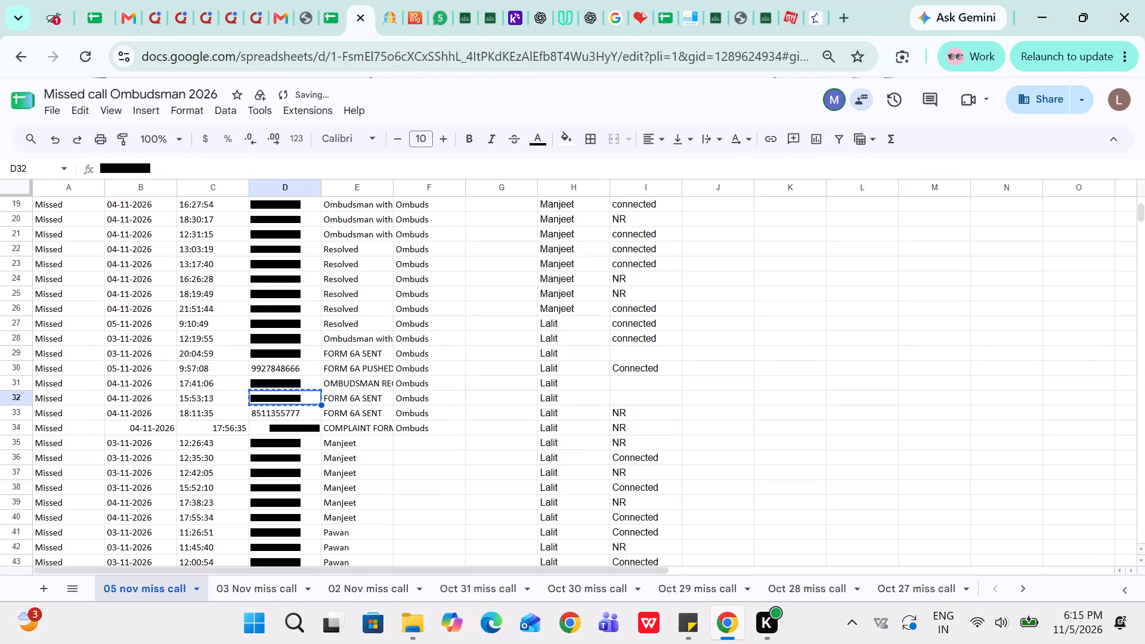
click(389, 0)
click(104, 228)
drag(147, 259, 0, 264)
key(ctrl+v)
click(208, 262)
click(266, 261)
click(619, 500)
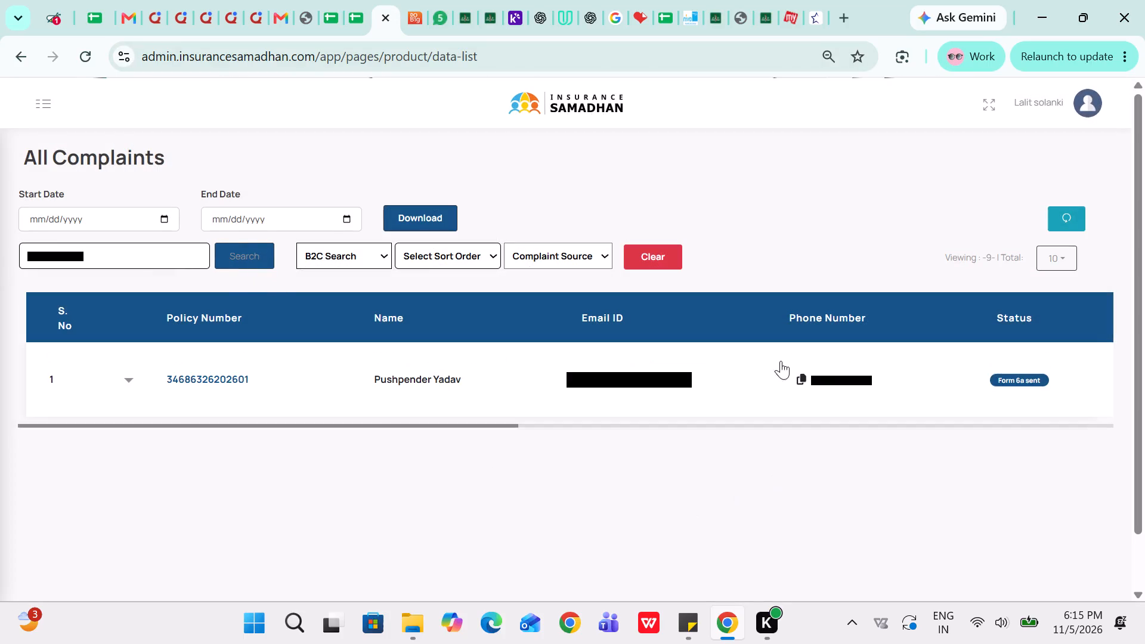
Review the communication log of the found Form 6a sent complaint, and close the log.
click(766, 354)
click(816, 444)
drag(595, 358, 441, 359)
click(527, 171)
Copy the customer's phone number from the complaint and call it through the Smartflo dialer.
click(804, 377)
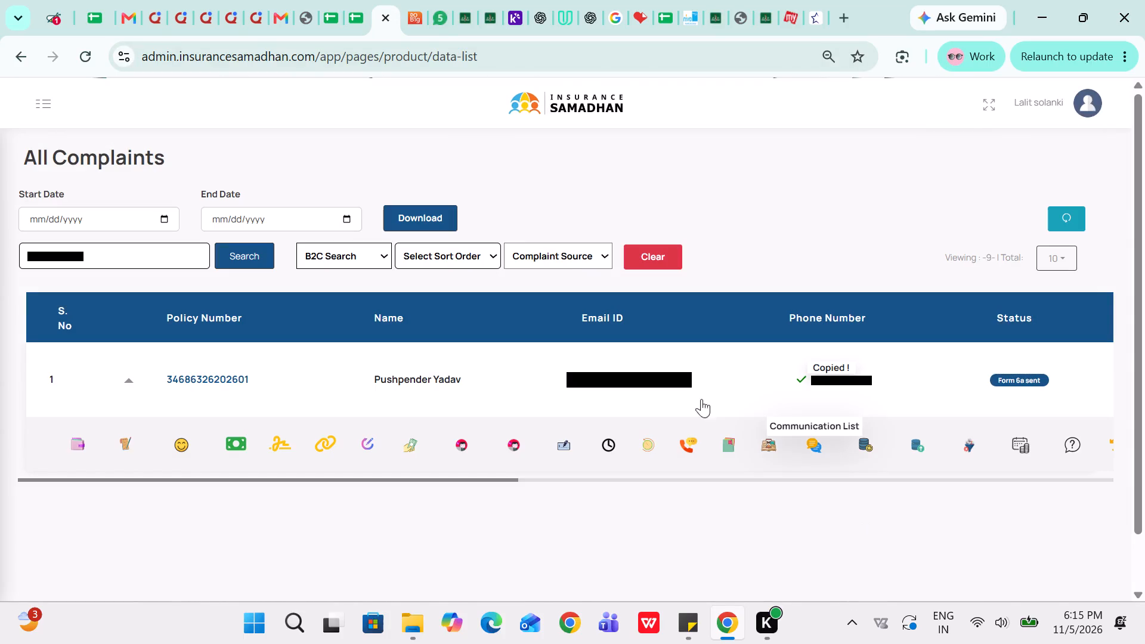
click(405, 2)
double_click(507, 197)
key(ctrl+v)
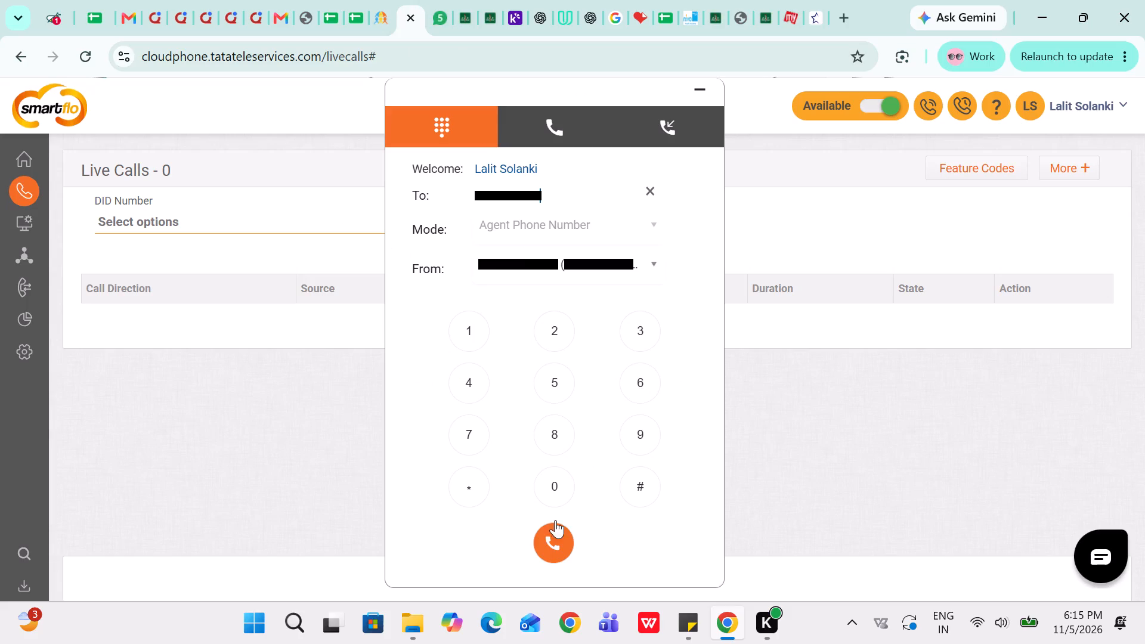
click(568, 546)
Return to the called customer's row 32 in the missed-call sheet.
click(385, 0)
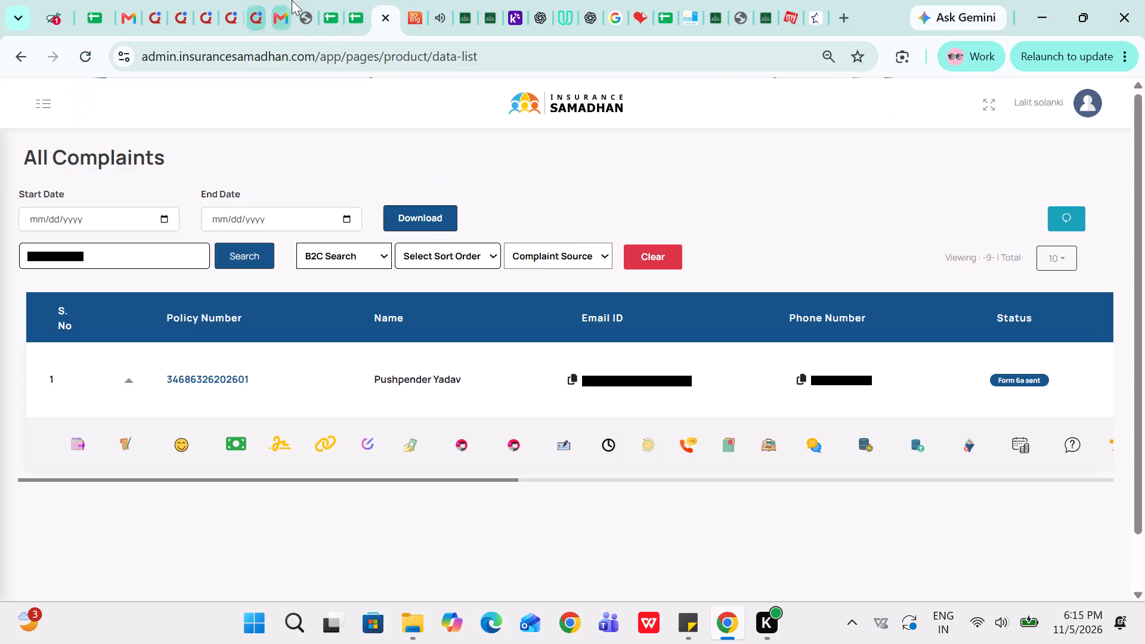
click(353, 0)
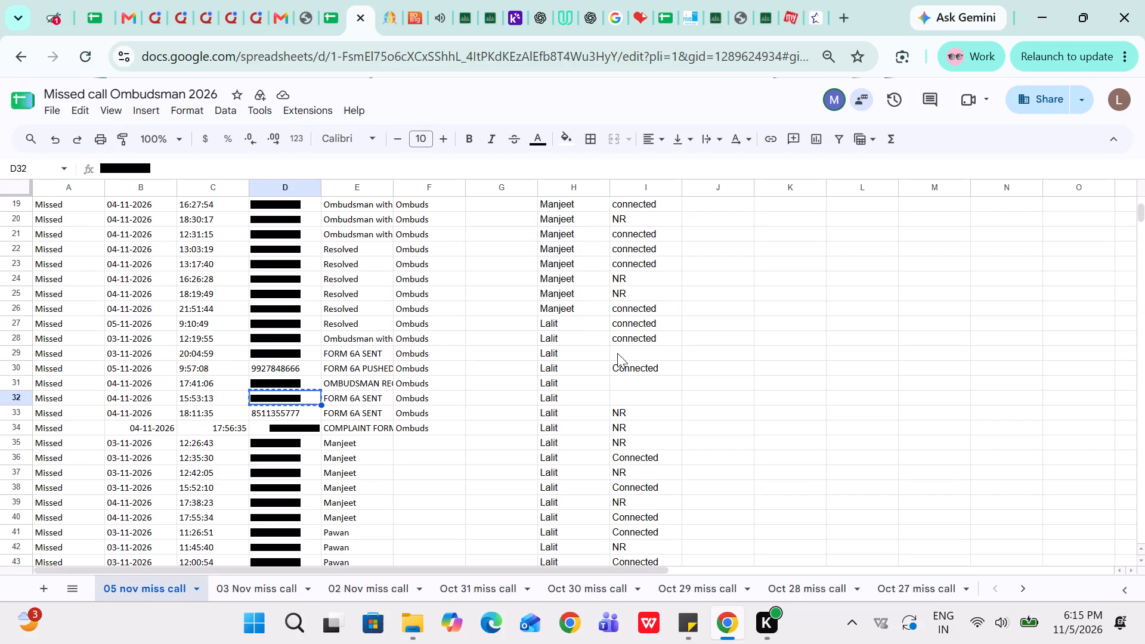
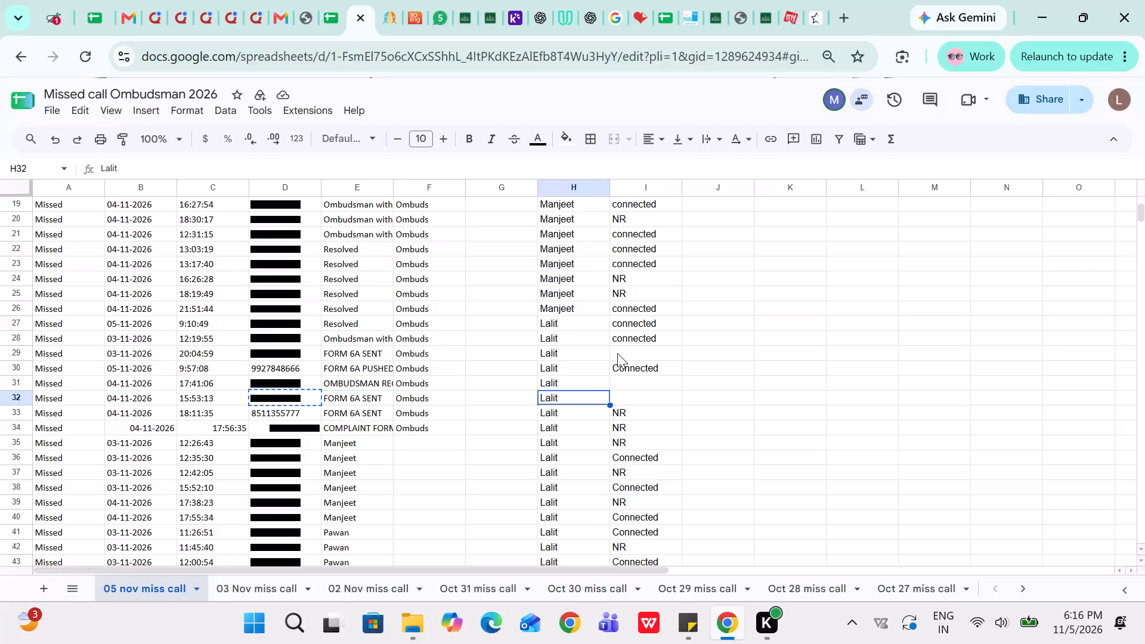
Record NR as the call outcome in row 32 of the missed-call sheet.
text(NR)
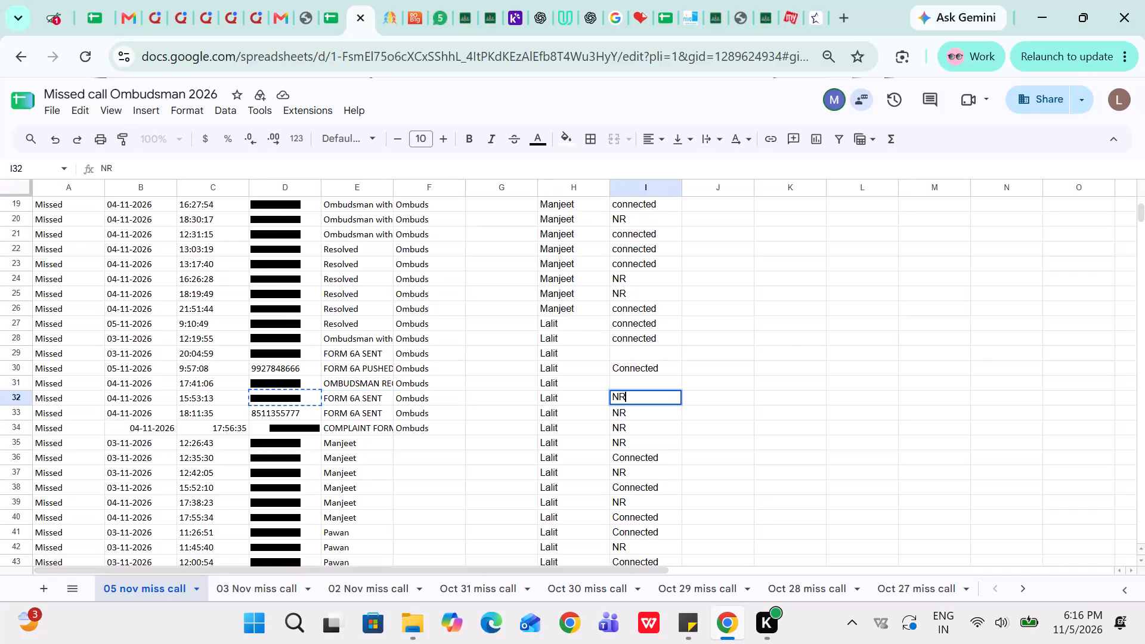
key(Up)
Copy the caller's phone number from row 31 of the missed-call sheet.
key(Left)
key(Left)
key(Left)
key(Left)
key(Left)
key(ctrl+c)
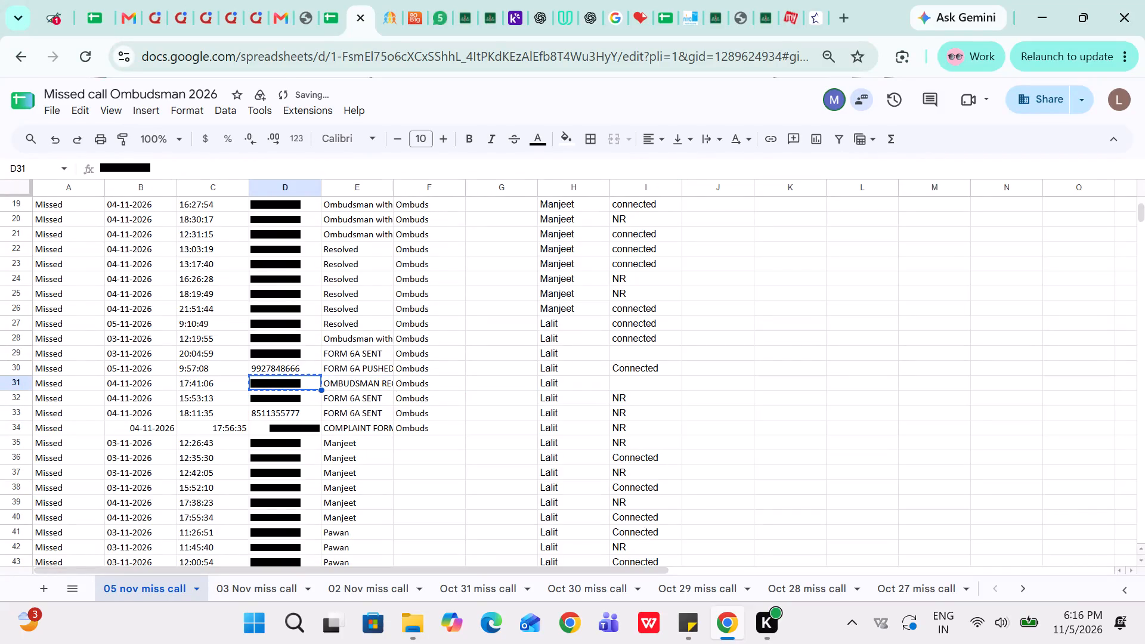
Add the comment NR to the communication log of the Form 6a sent complaint, save it, and close the log.
click(377, 0)
click(398, 0)
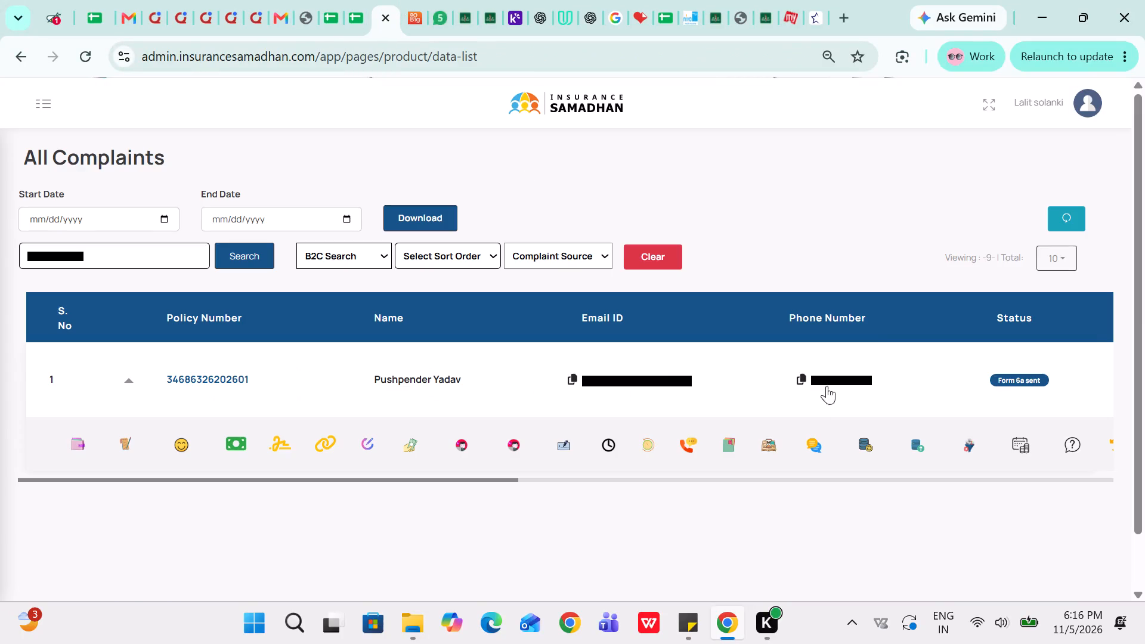
drag(828, 437, 831, 443)
click(812, 446)
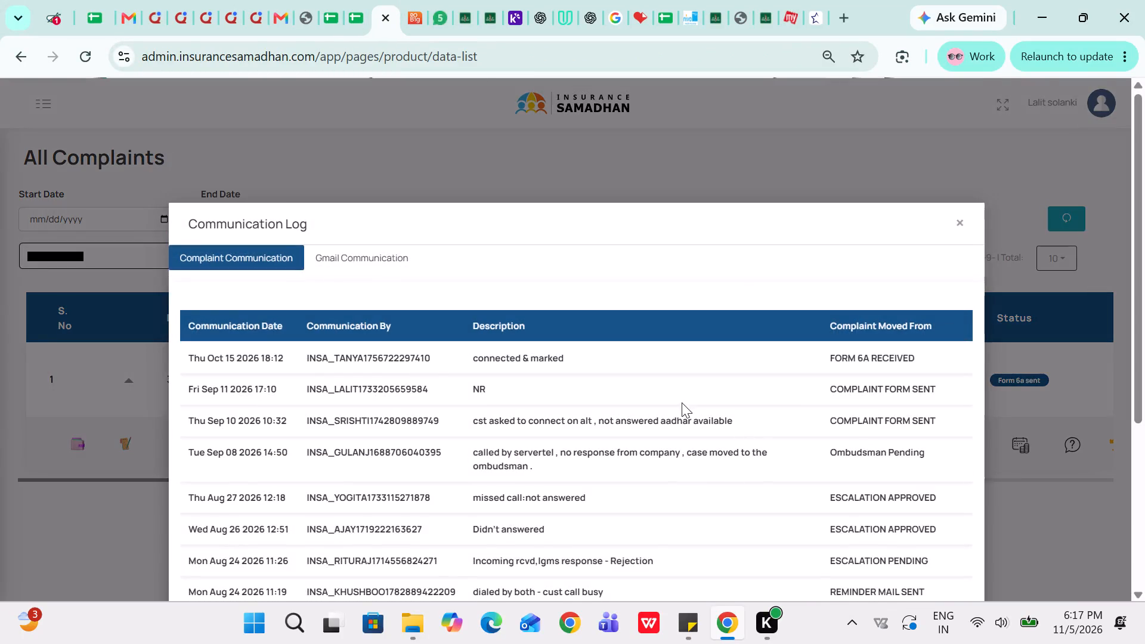
scroll(695, 401, down, 15)
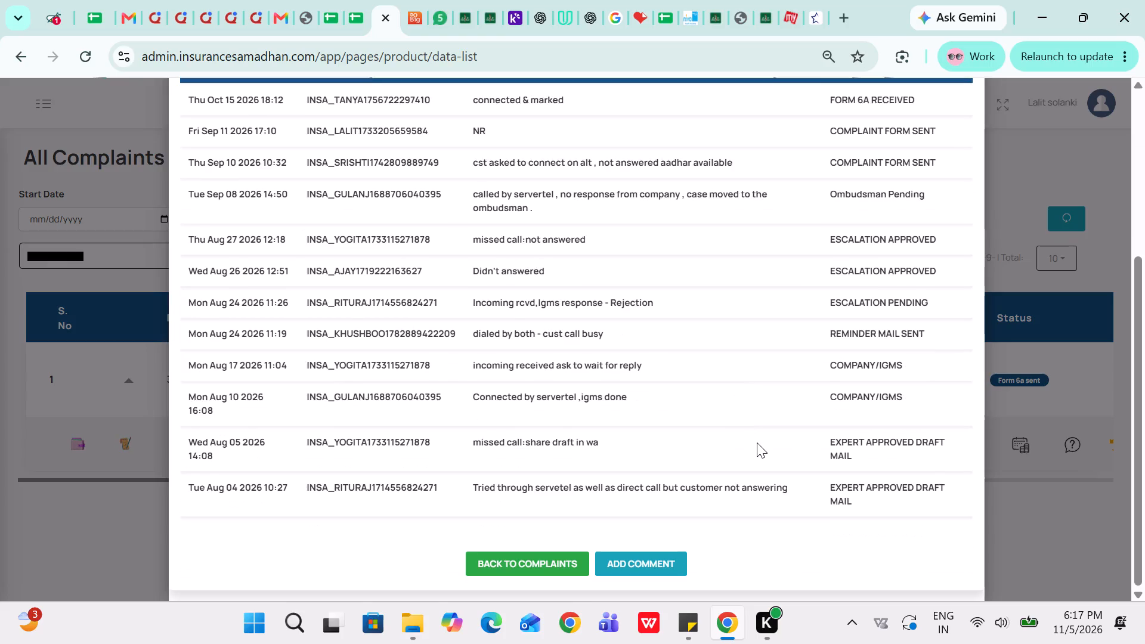
scroll(755, 462, down, 4)
click(675, 566)
click(586, 408)
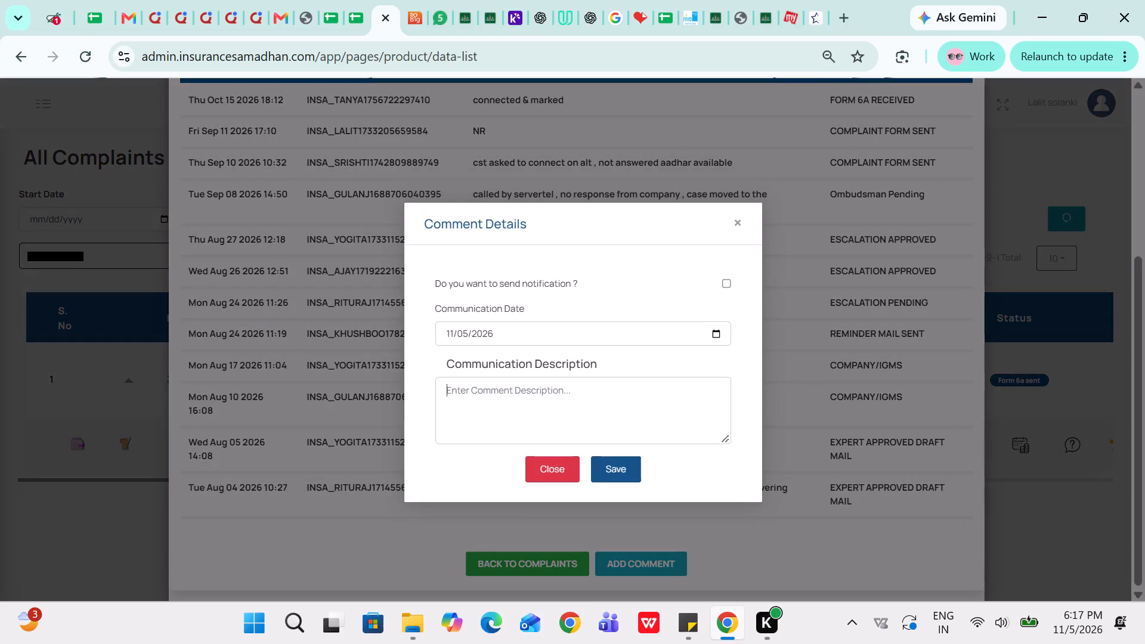
text(NR)
click(639, 471)
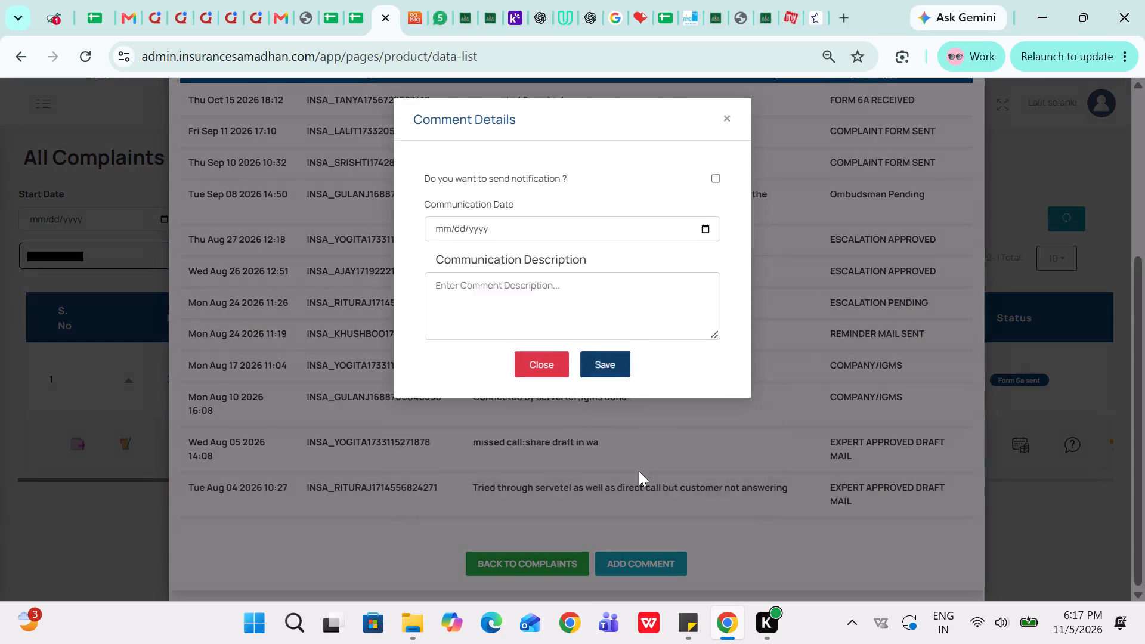
click(62, 327)
click(0, 281)
Copy the phone number from row 31 of the missed-call sheet again and search All Complaints for it.
click(354, 0)
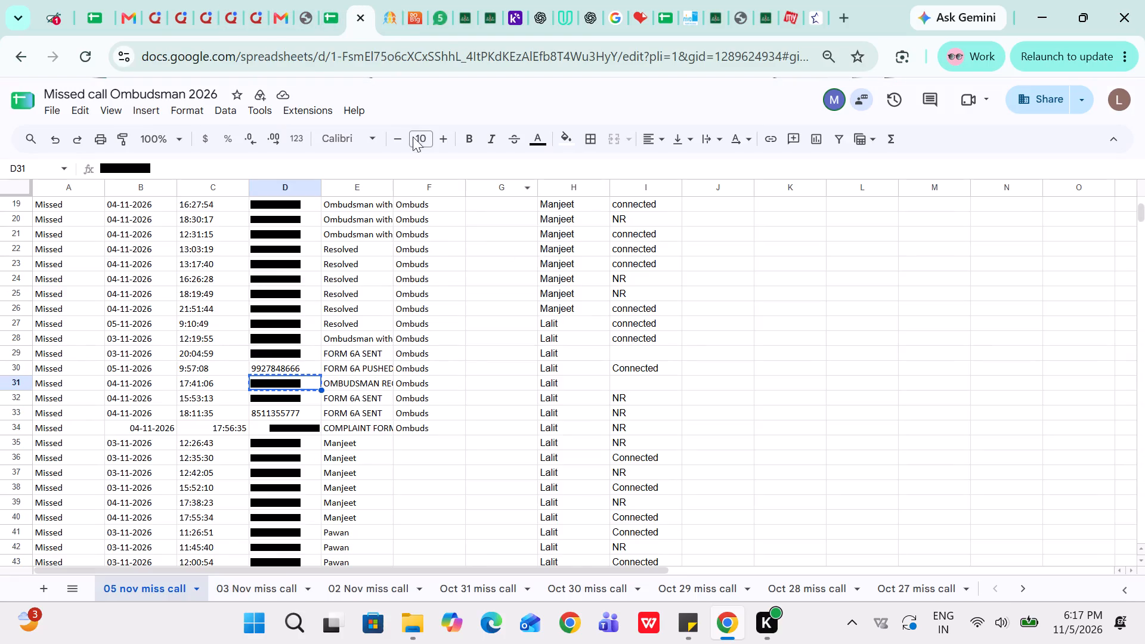
key(ctrl+c)
click(394, 0)
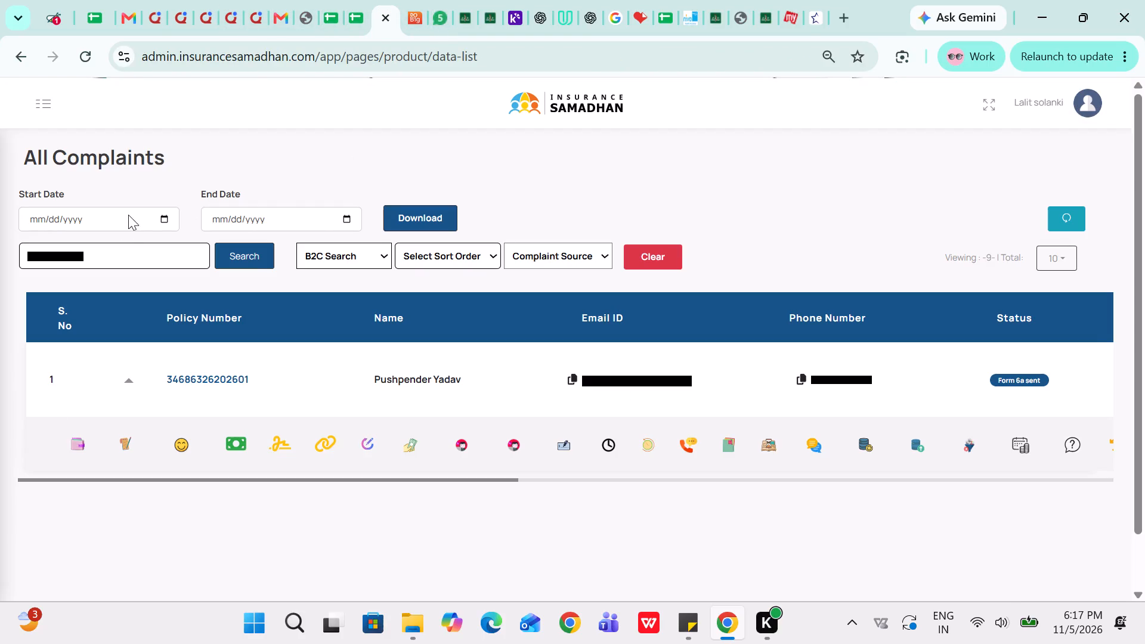
drag(135, 262, 0, 206)
key(ctrl+v)
click(246, 253)
Review the communication log of the Ombudsman requirement sent complaint, and close the log.
click(778, 362)
click(818, 410)
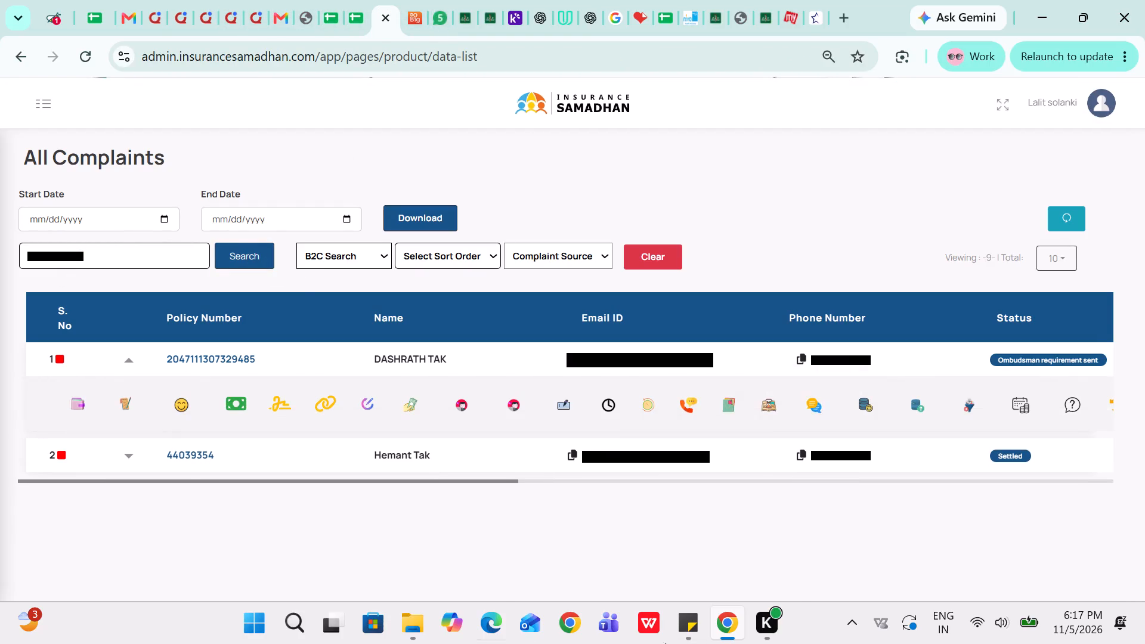
drag(614, 365, 422, 366)
click(511, 110)
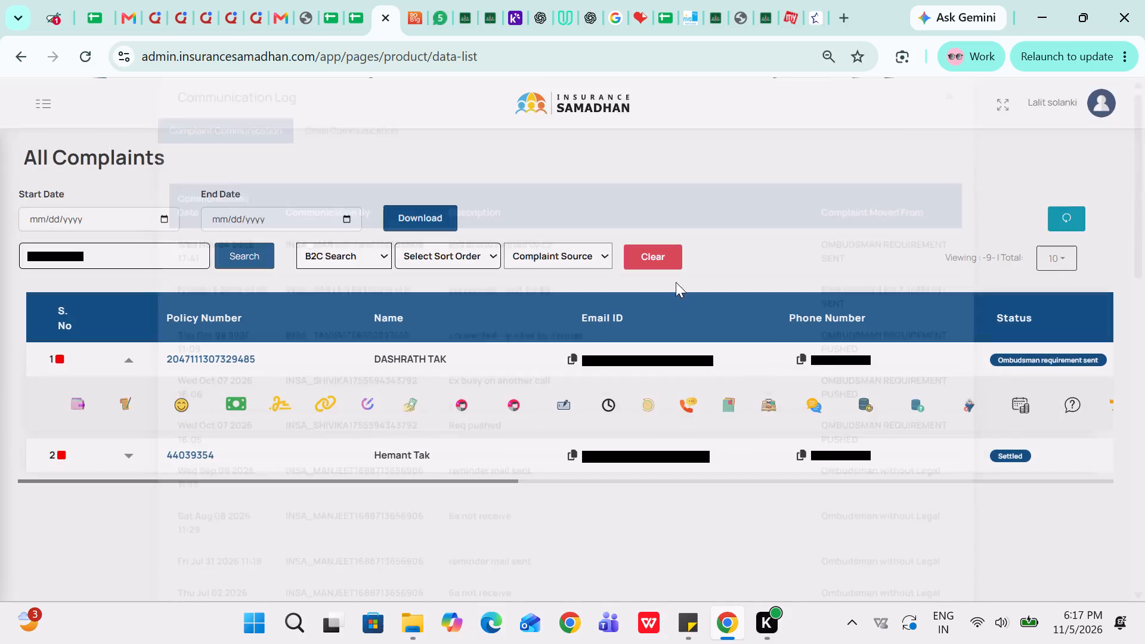
Copy the customer's phone number from the Ombudsman requirement sent complaint and call it through the Smartflo dialer.
click(801, 361)
click(406, 0)
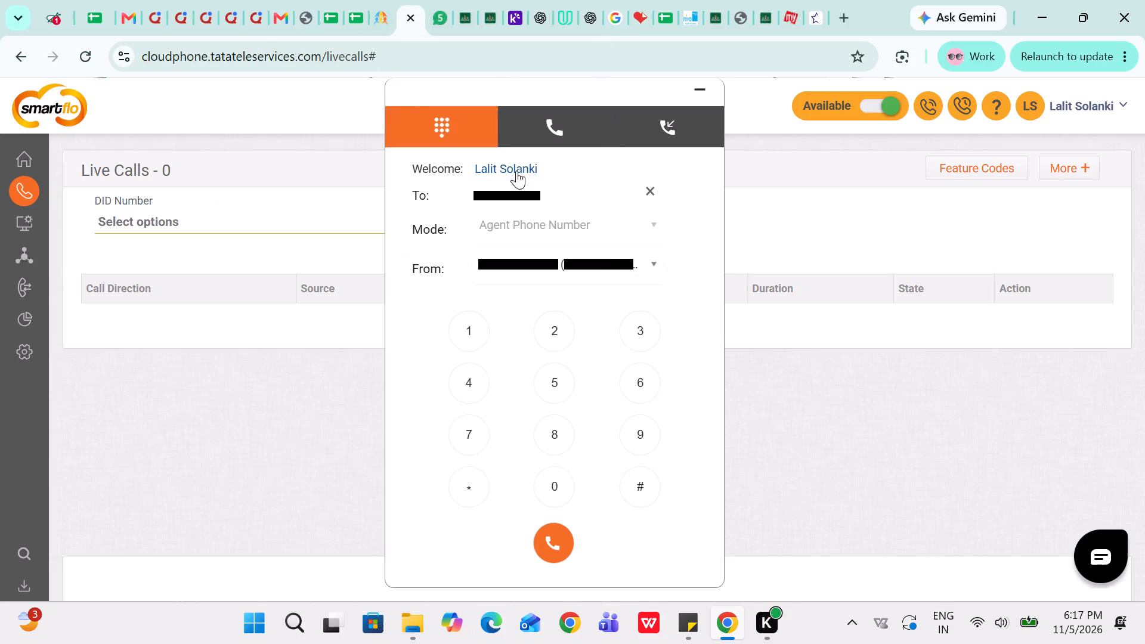
double_click(520, 194)
key(ctrl+v)
click(549, 549)
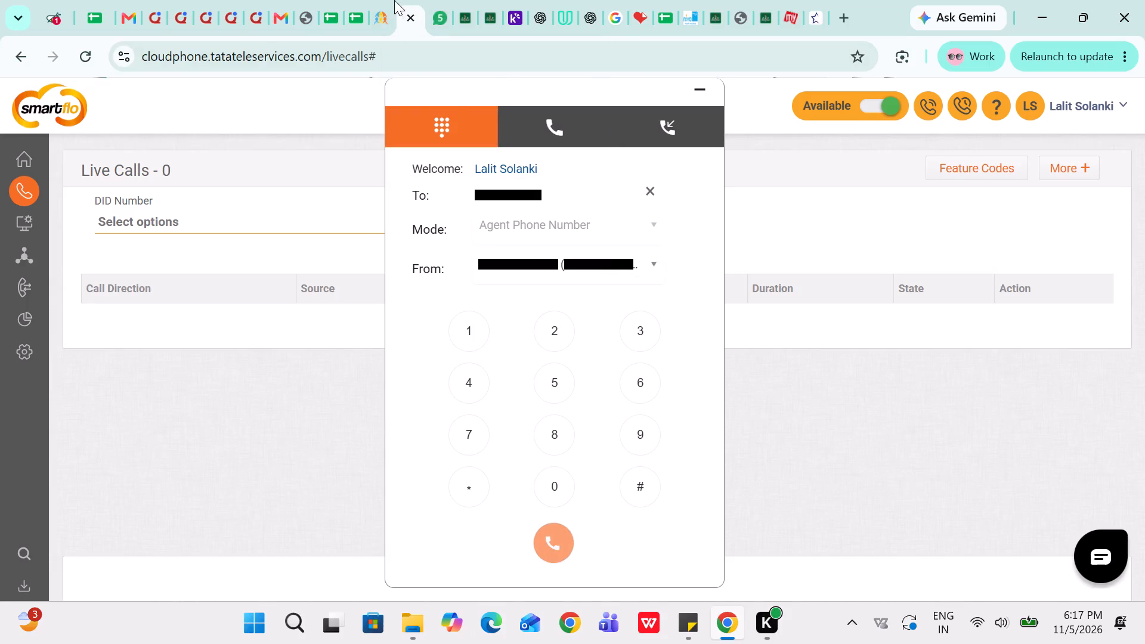
Return to All Complaints and reopen the communication log of the Ombudsman requirement sent complaint.
click(386, 0)
click(757, 357)
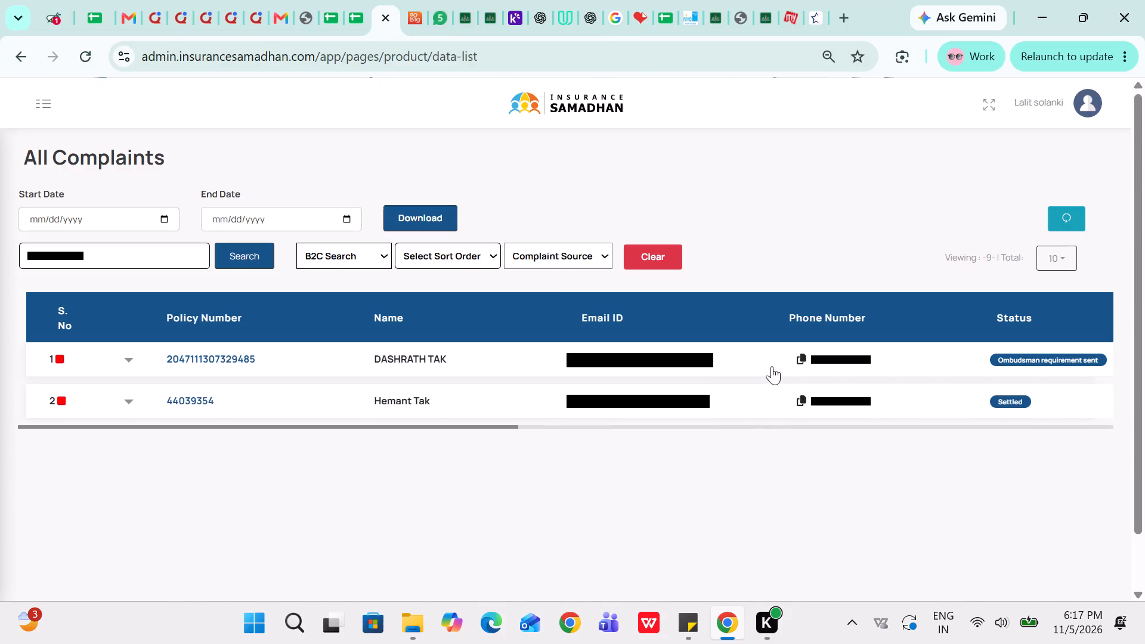
click(772, 366)
click(812, 406)
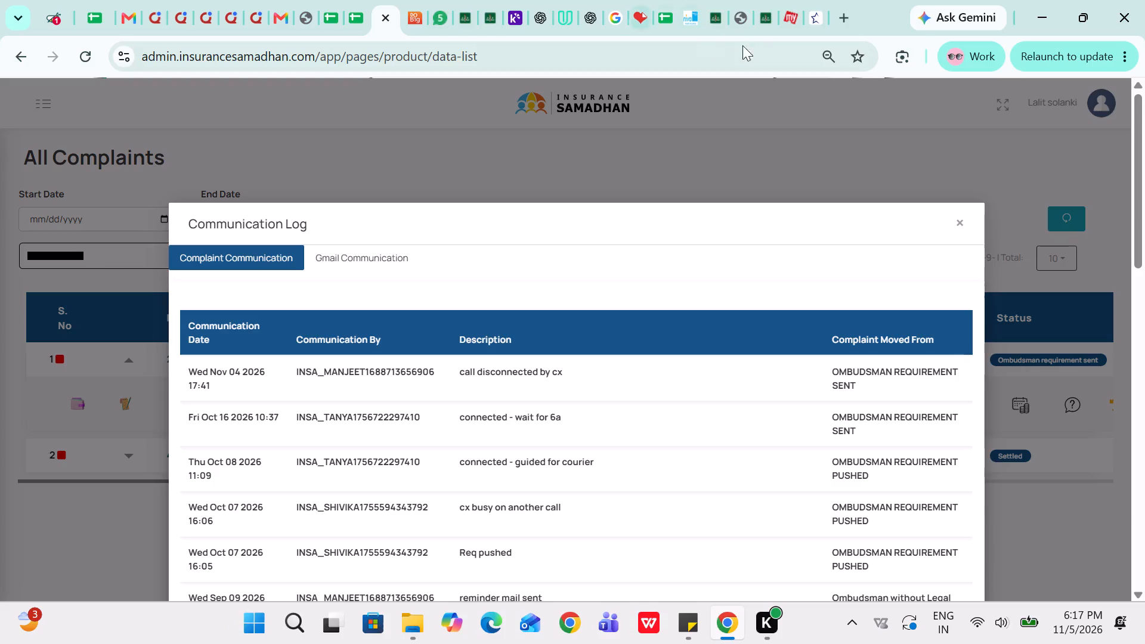
Call the same customer's number again through the Smartflo dialer.
click(414, 0)
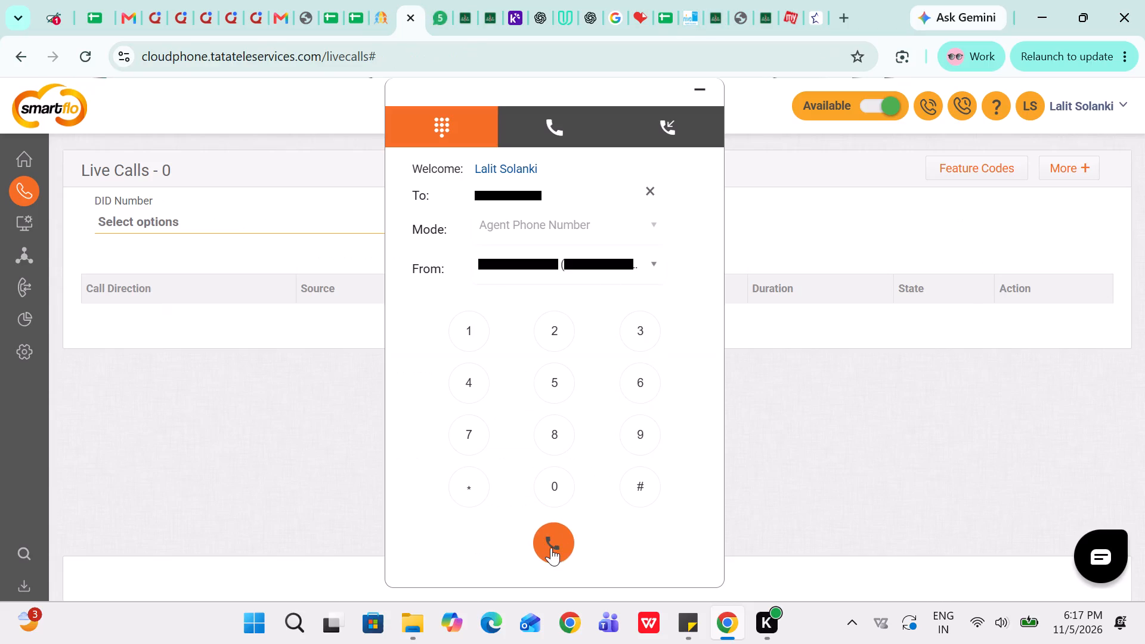
click(550, 550)
click(954, 488)
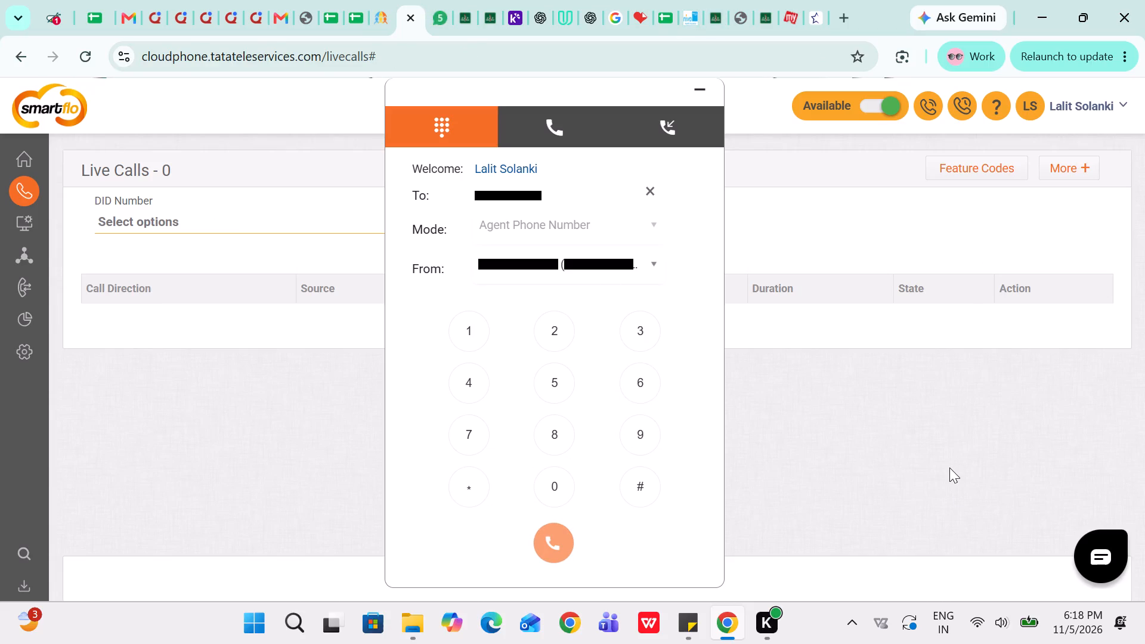
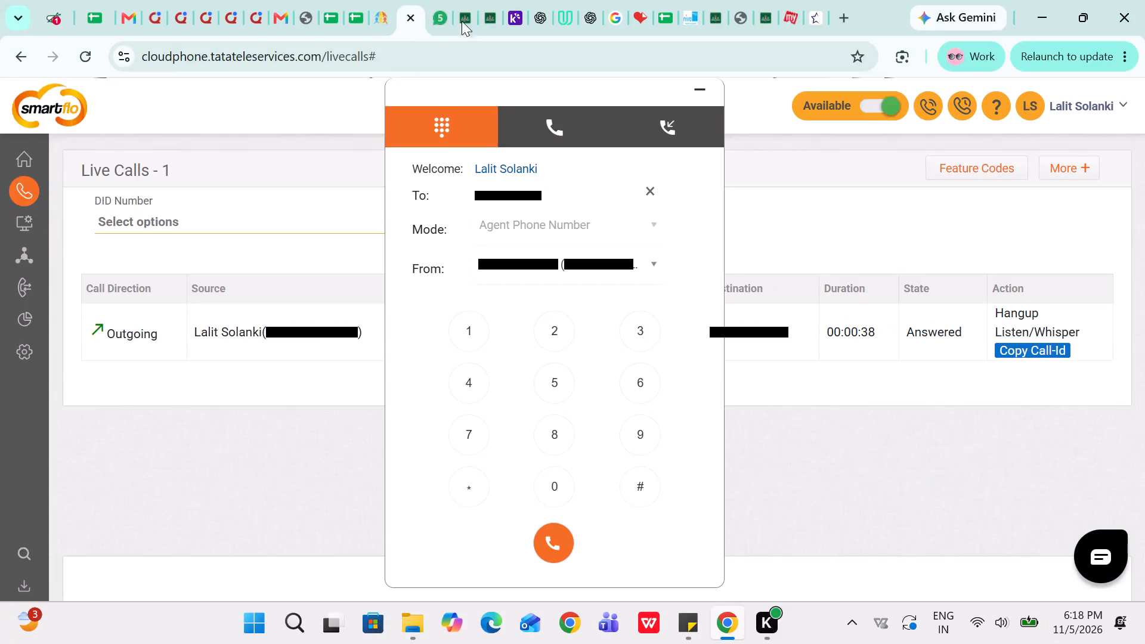
Return to All Complaints, close the communication log, and review the dated status history of the Ombudsman requirement sent complaint.
click(382, 0)
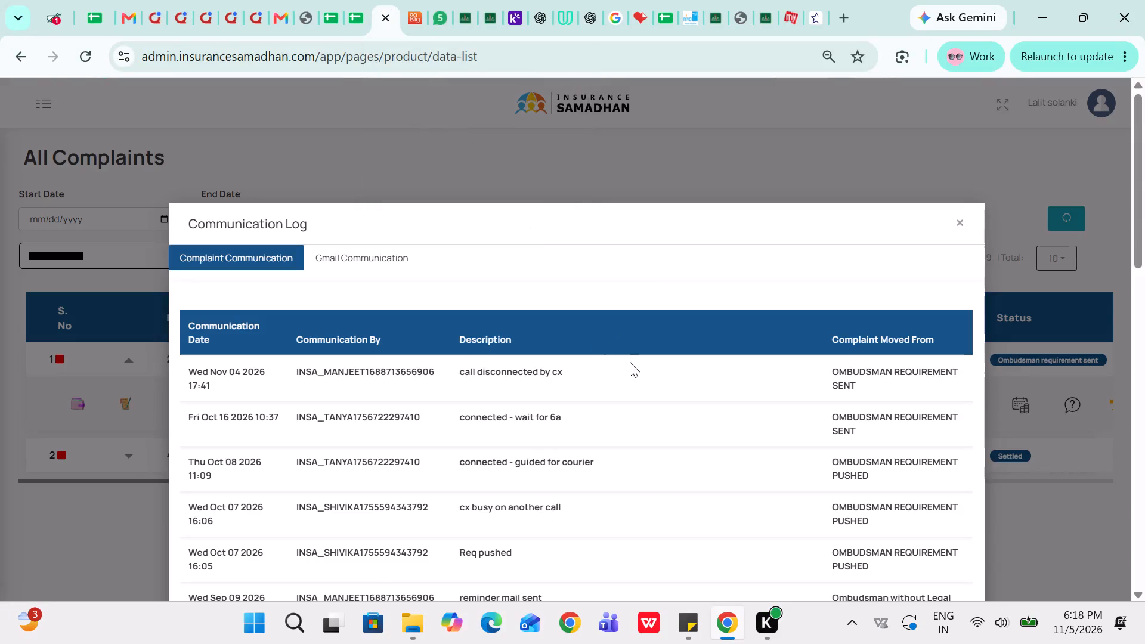
click(392, 168)
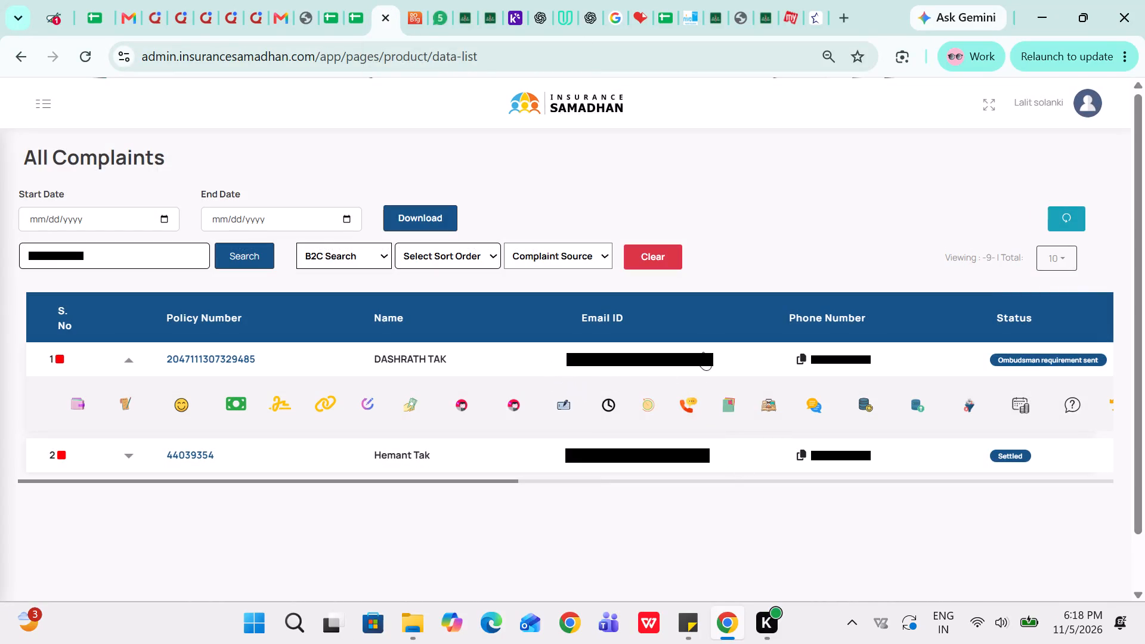
click(761, 351)
click(758, 357)
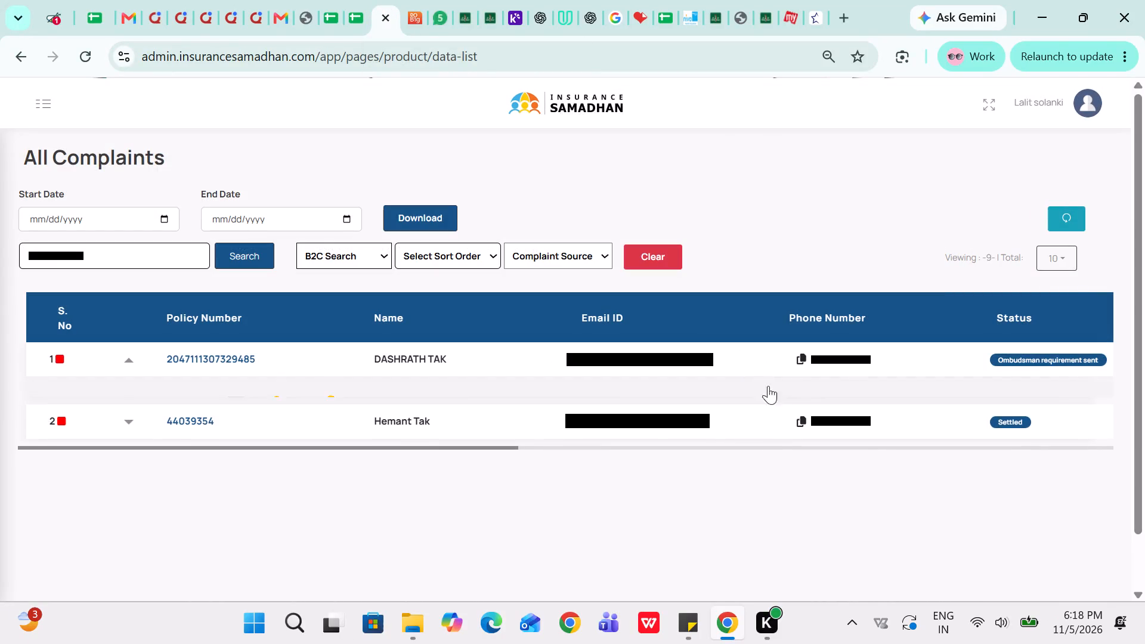
click(825, 405)
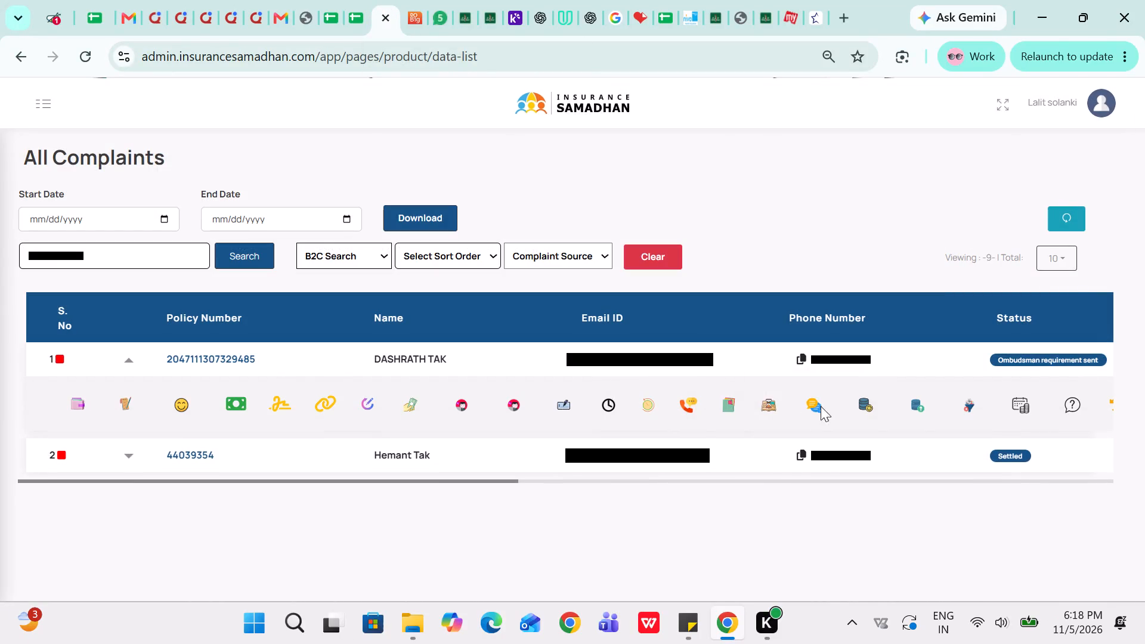
click(472, 196)
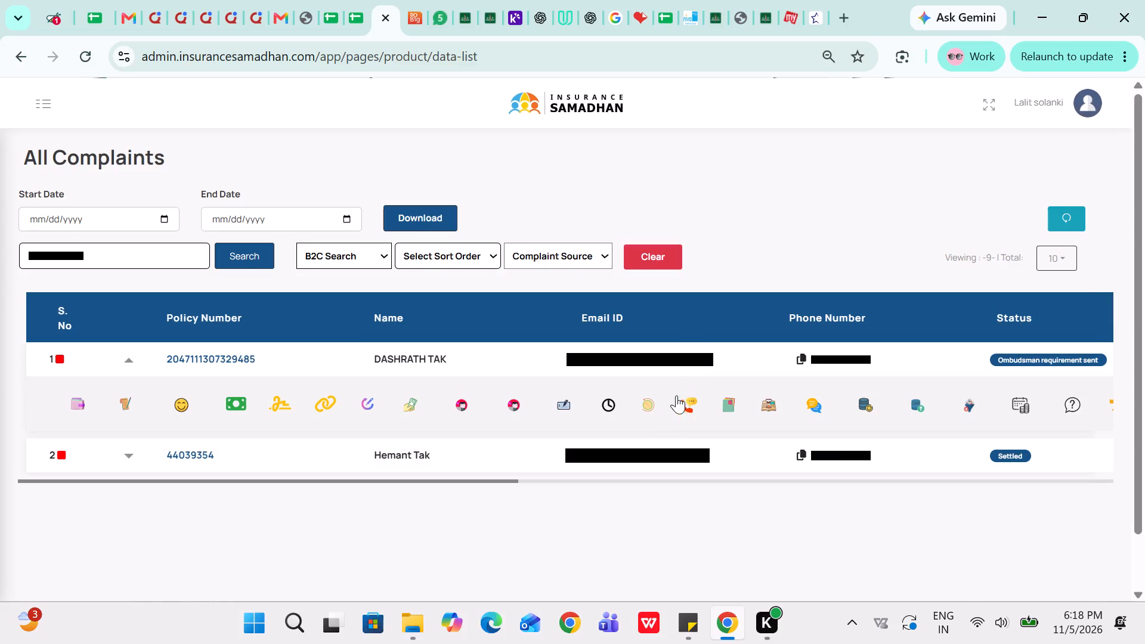
click(653, 404)
scroll(698, 383, down, 10)
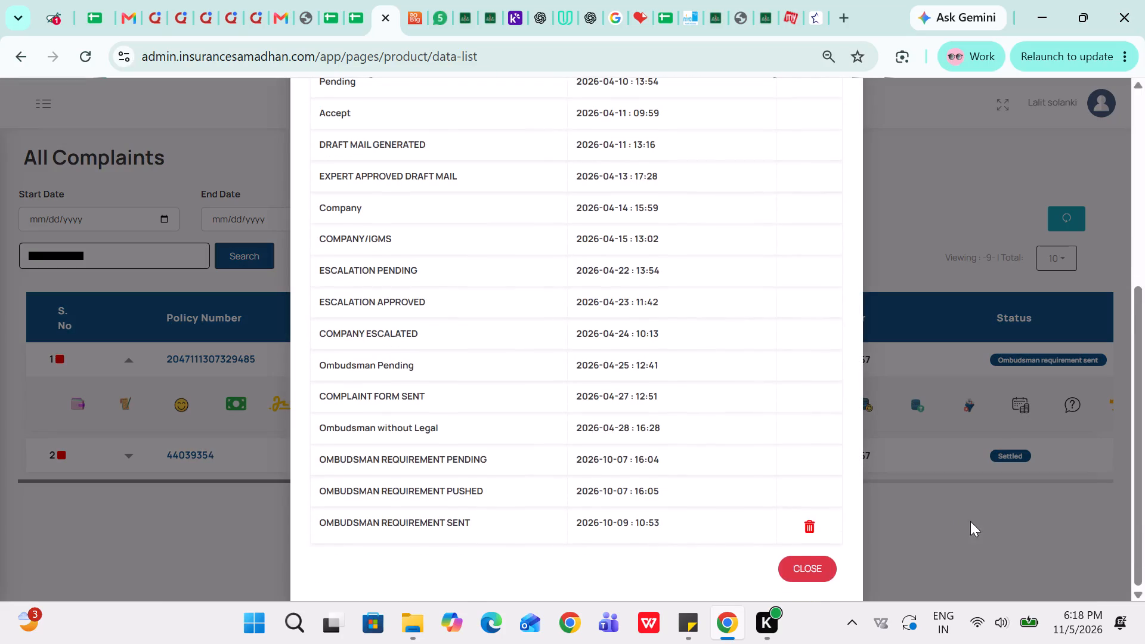
click(979, 521)
Open the details of the Ombudsman requirement sent complaint and review its Form 6A and ombudsman requirement dates.
click(239, 361)
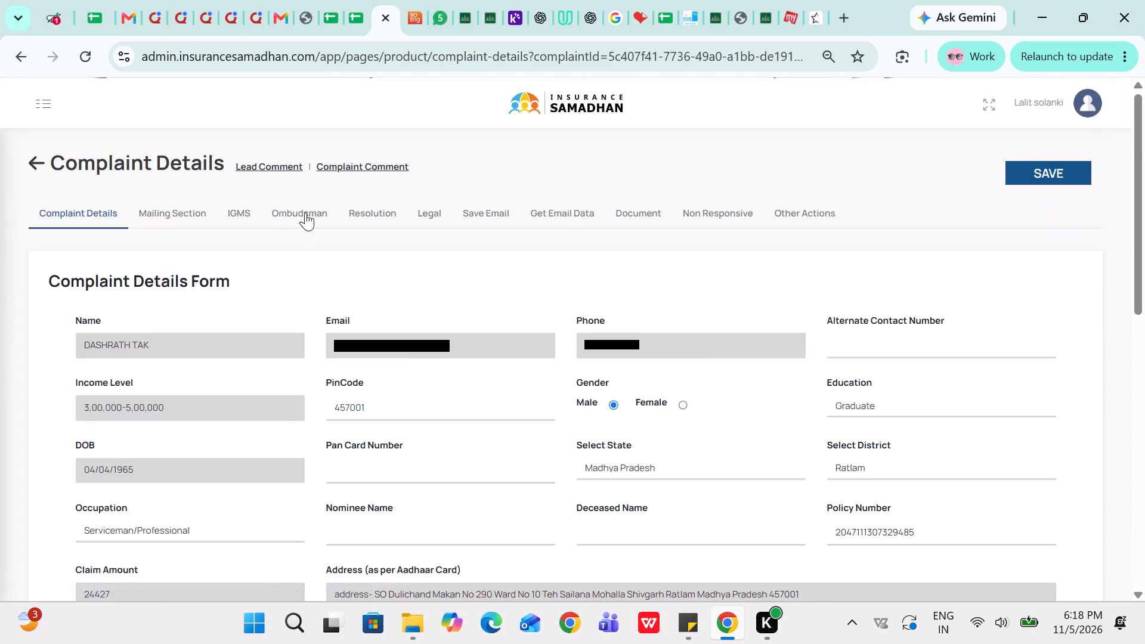
click(305, 212)
scroll(537, 311, down, 4)
scroll(561, 426, down, 2)
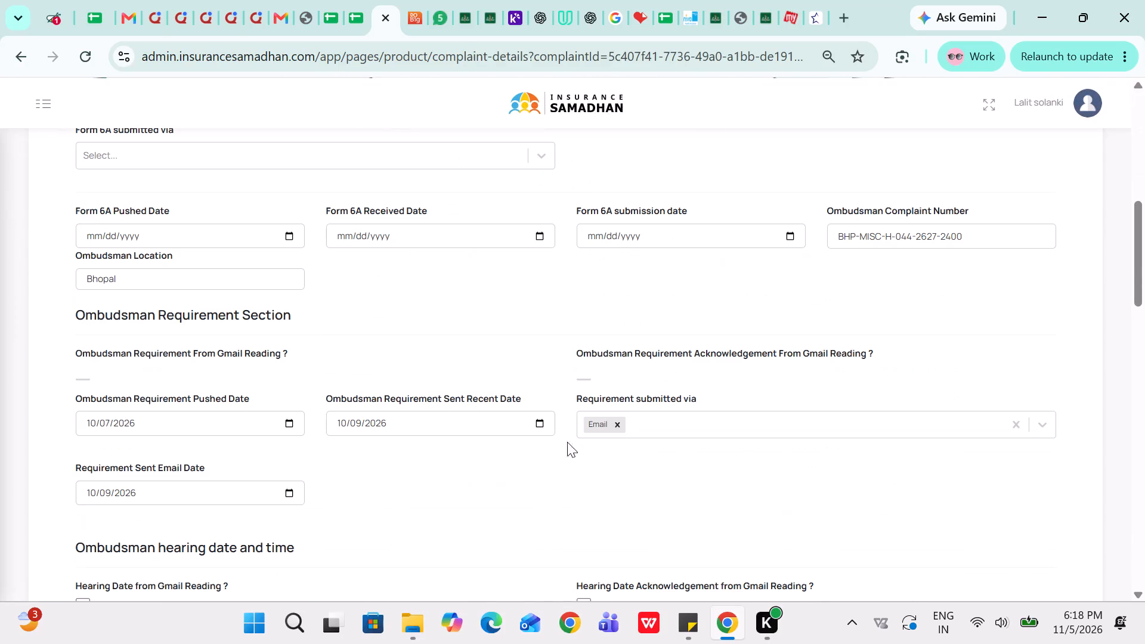
scroll(422, 448, up, 12)
Check the customer's registered email and phone number in the Complaint Details form.
click(58, 221)
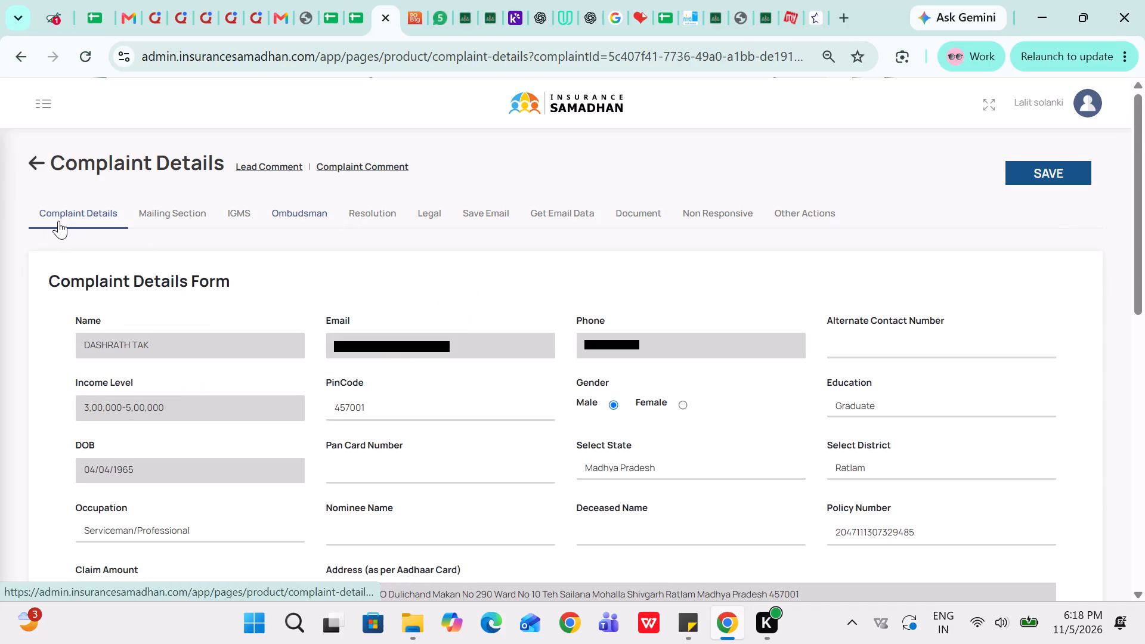
drag(535, 351, 225, 343)
click(418, 324)
drag(489, 354, 490, 353)
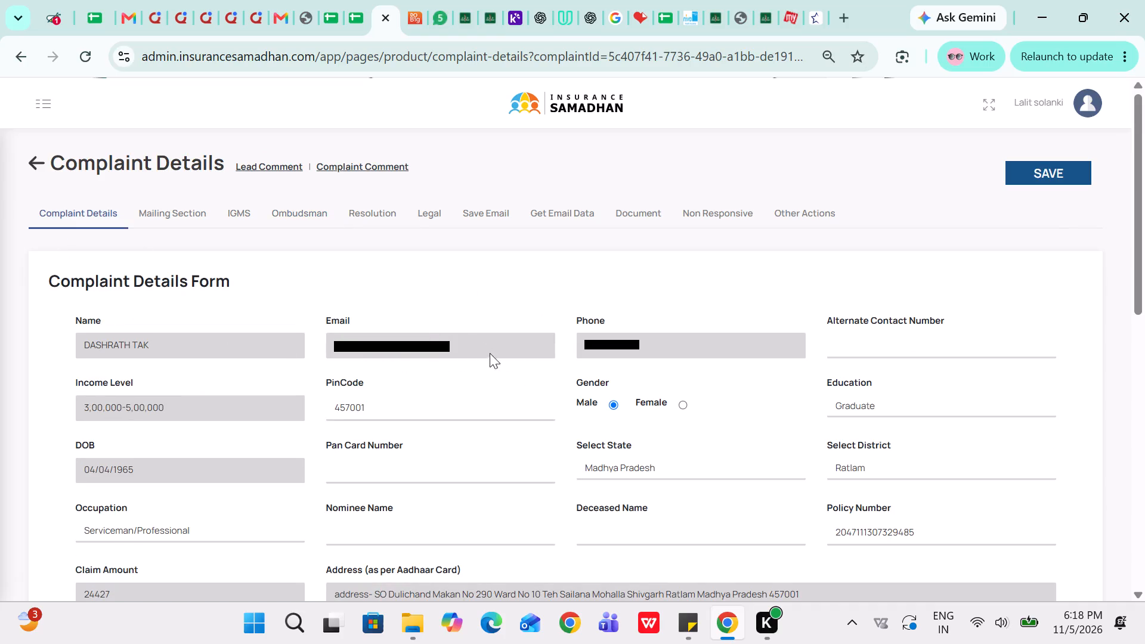
drag(490, 353, 296, 338)
click(472, 275)
drag(327, 346, 416, 362)
drag(416, 362, 454, 366)
drag(581, 349, 640, 347)
drag(674, 347, 698, 347)
click(676, 337)
drag(689, 345, 491, 356)
drag(480, 347, 400, 357)
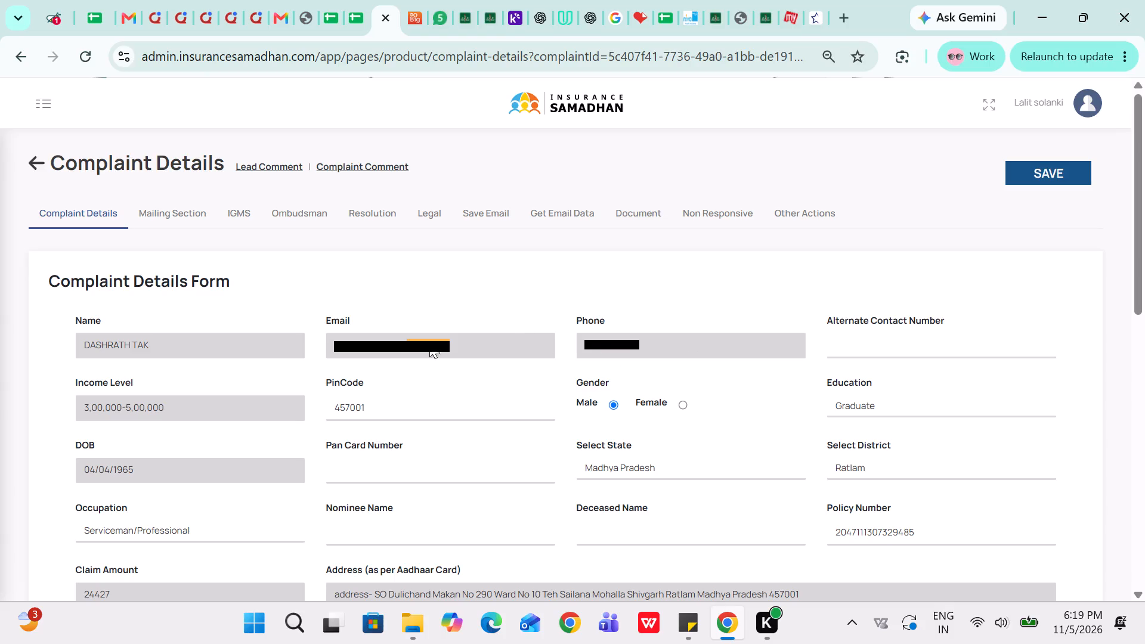
click(500, 323)
drag(708, 345, 534, 356)
click(491, 351)
Record the call outcome as Connected in row 31 of the 05 nov miss call sheet.
click(379, 0)
click(376, 0)
click(349, 0)
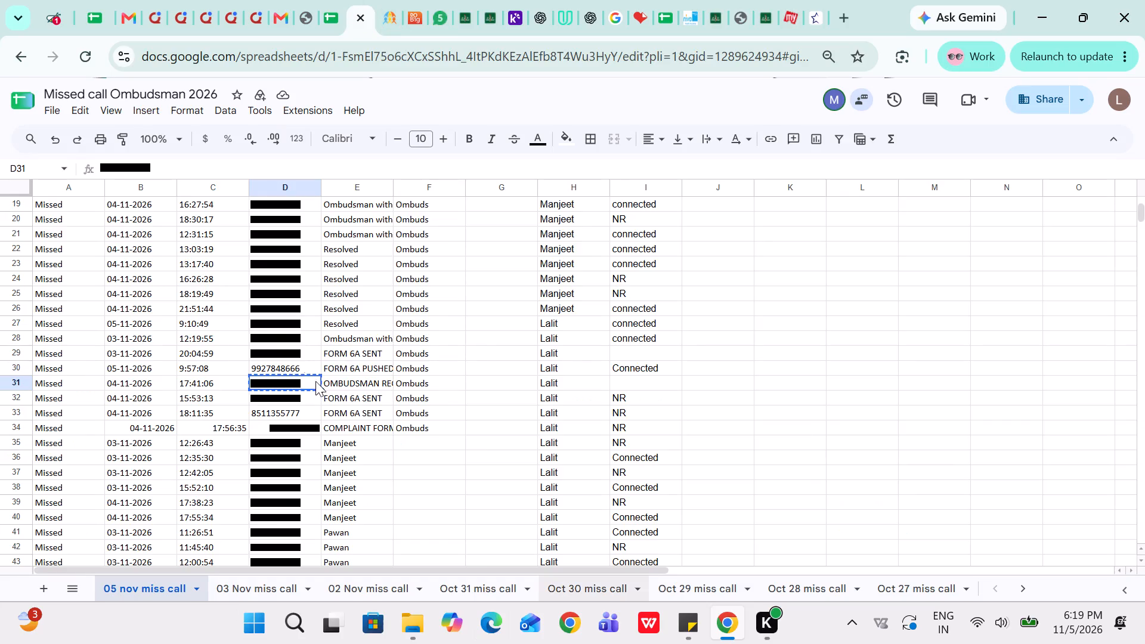
click(655, 387)
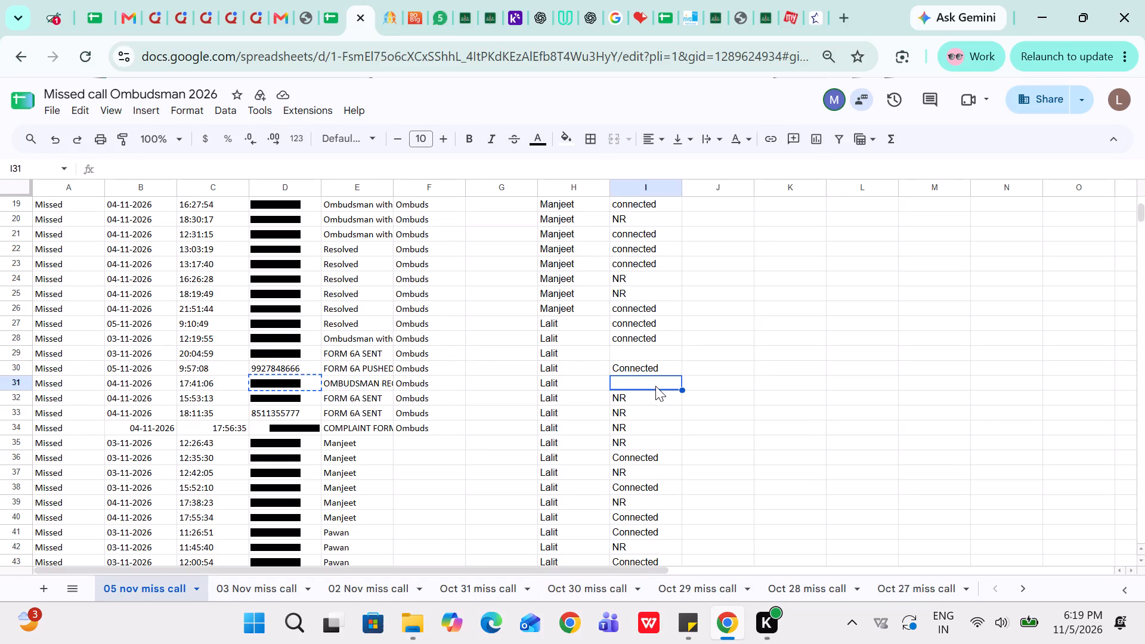
text(Conn)
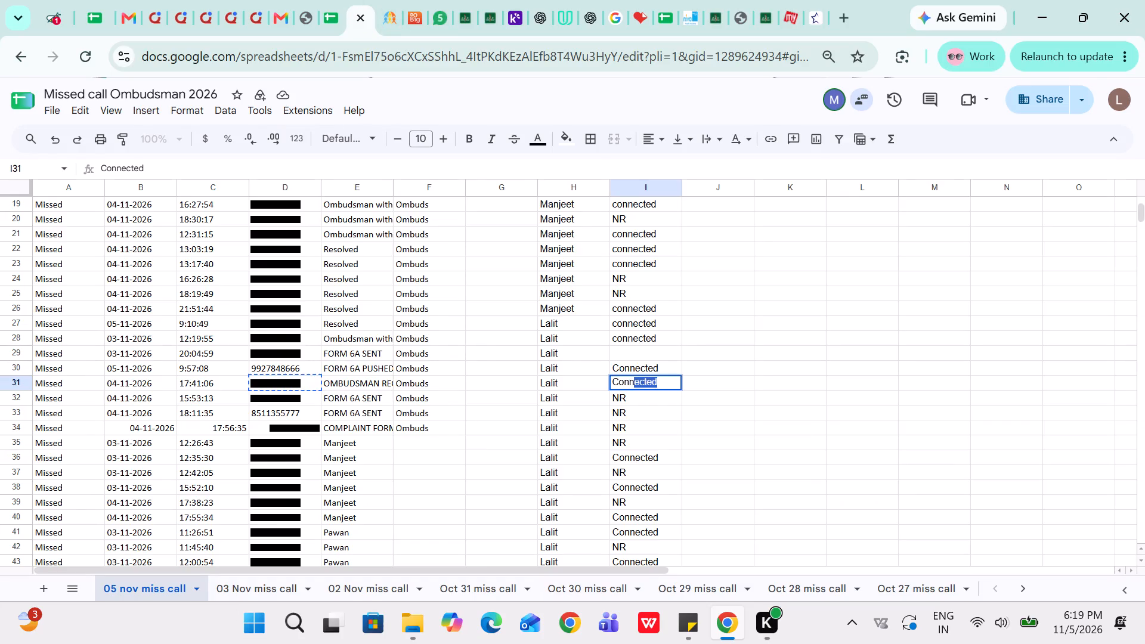
text(ected)
key(Up)
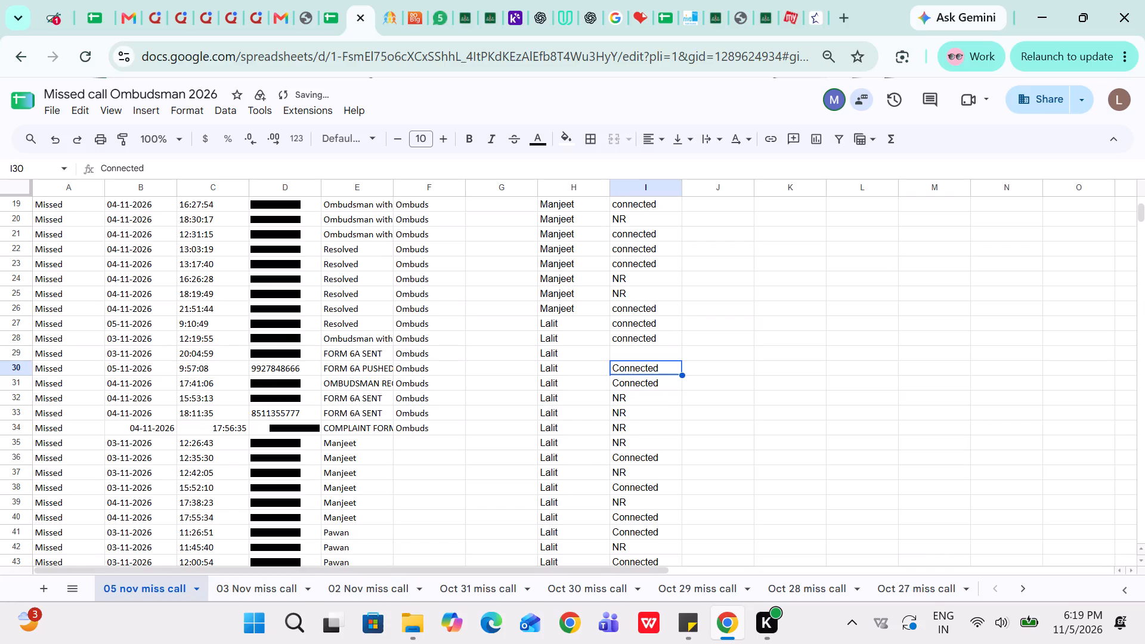
key(Up)
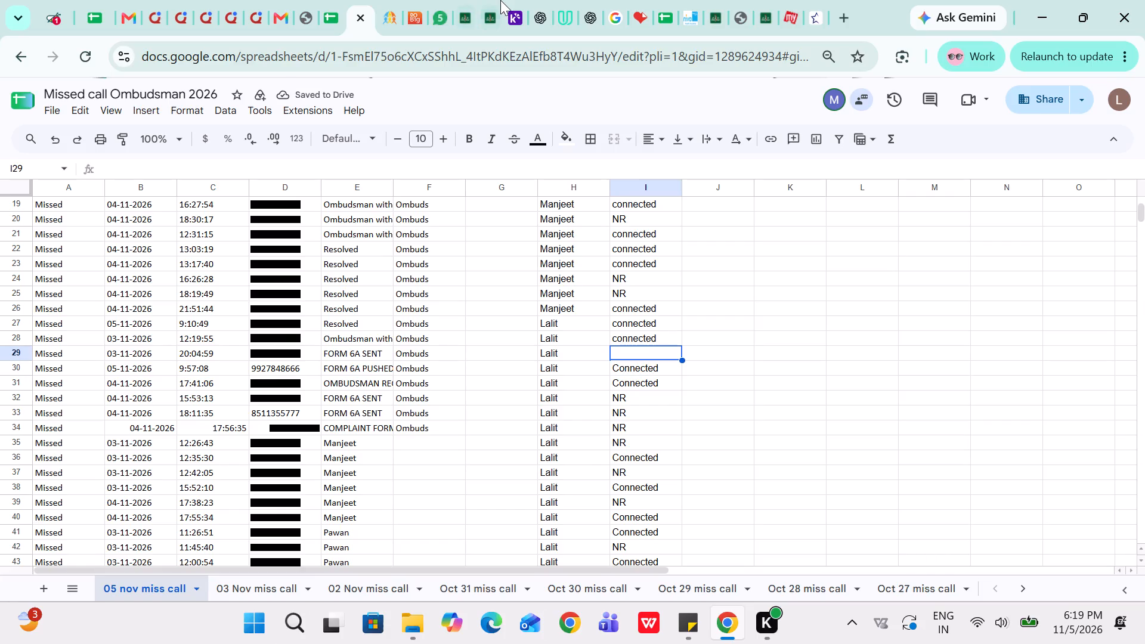
Generate a single Form 6A reminder mail for the open complaint and send it to the Bhopal ombudsman.
click(396, 0)
click(816, 216)
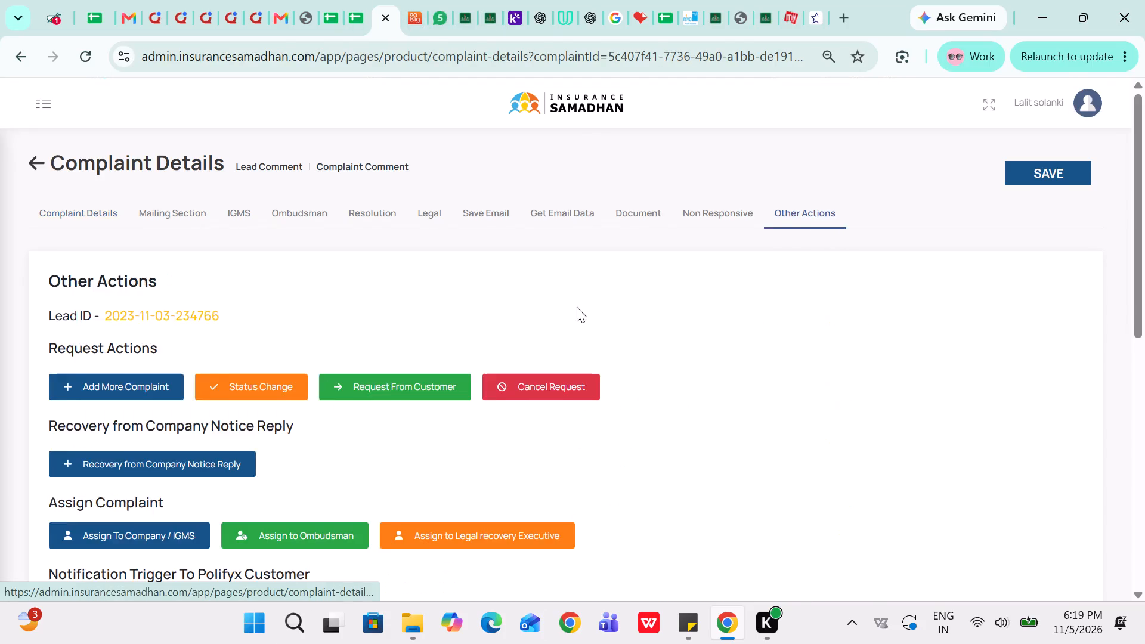
scroll(575, 307, down, 4)
click(95, 386)
click(94, 429)
scroll(578, 370, down, 3)
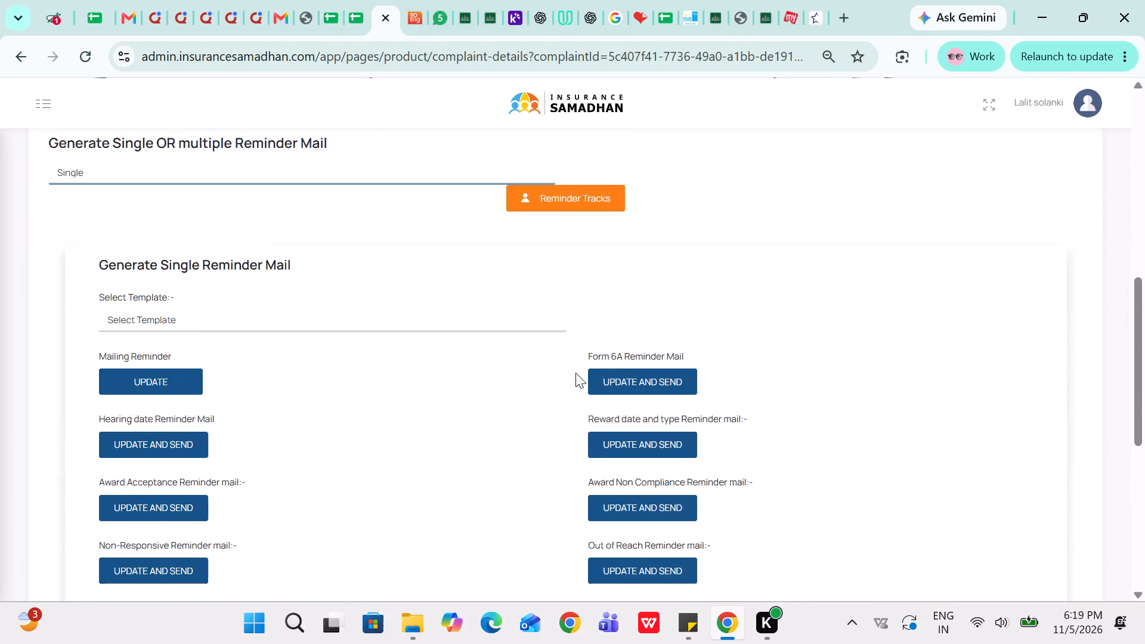
click(669, 310)
scroll(804, 338, down, 5)
scroll(771, 374, down, 5)
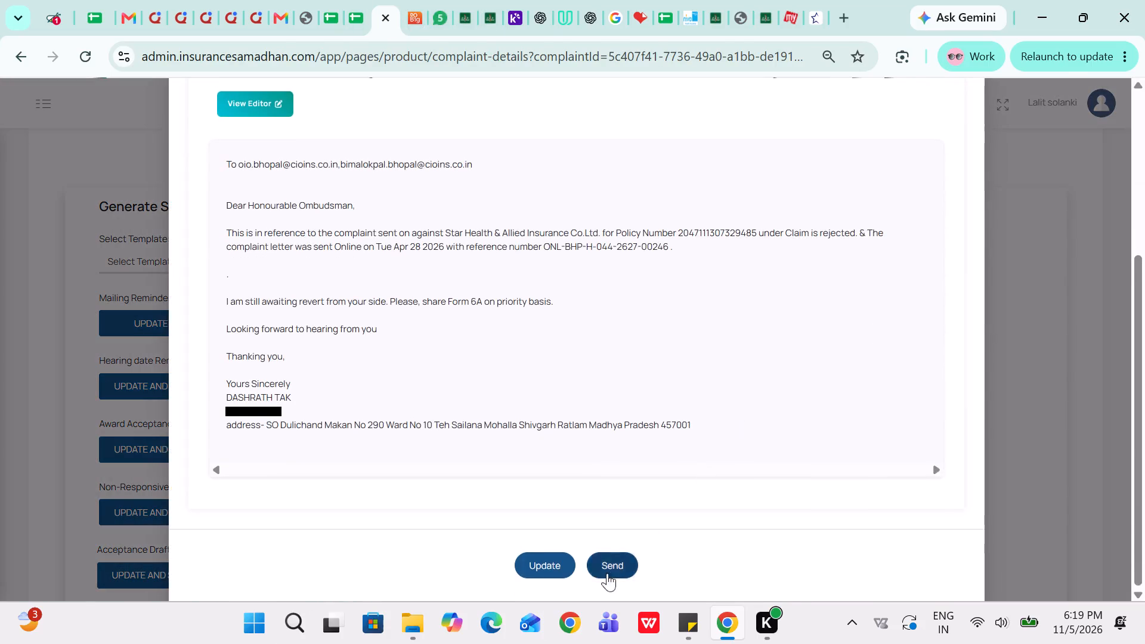
click(607, 573)
click(661, 179)
Return to the Complaint Details form of the same complaint.
scroll(671, 303, up, 16)
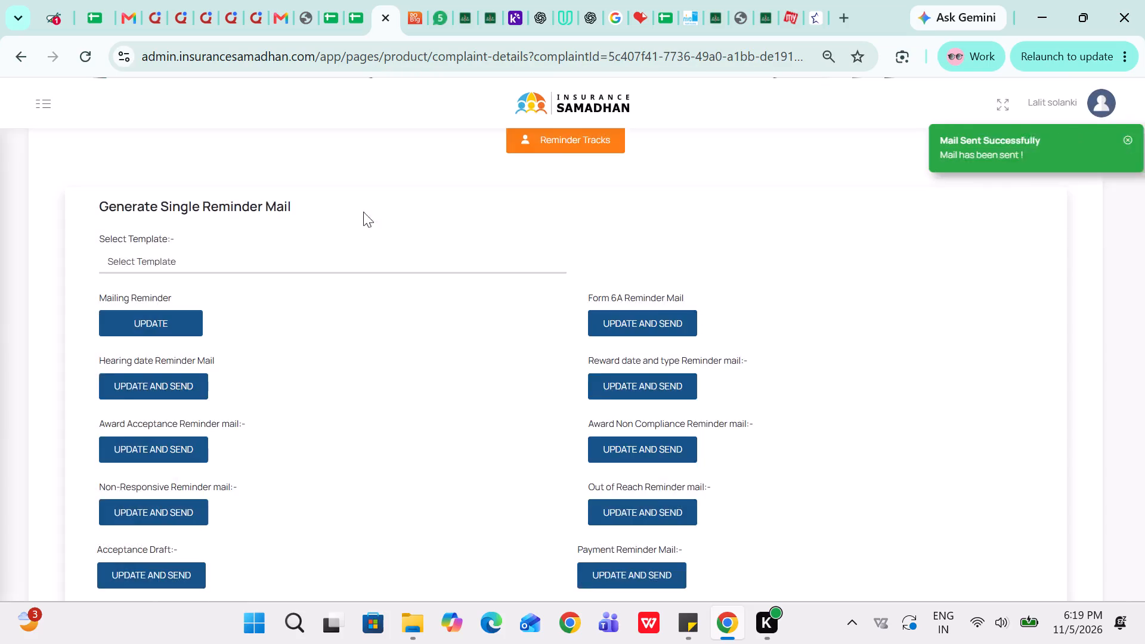
scroll(391, 230, up, 14)
click(55, 220)
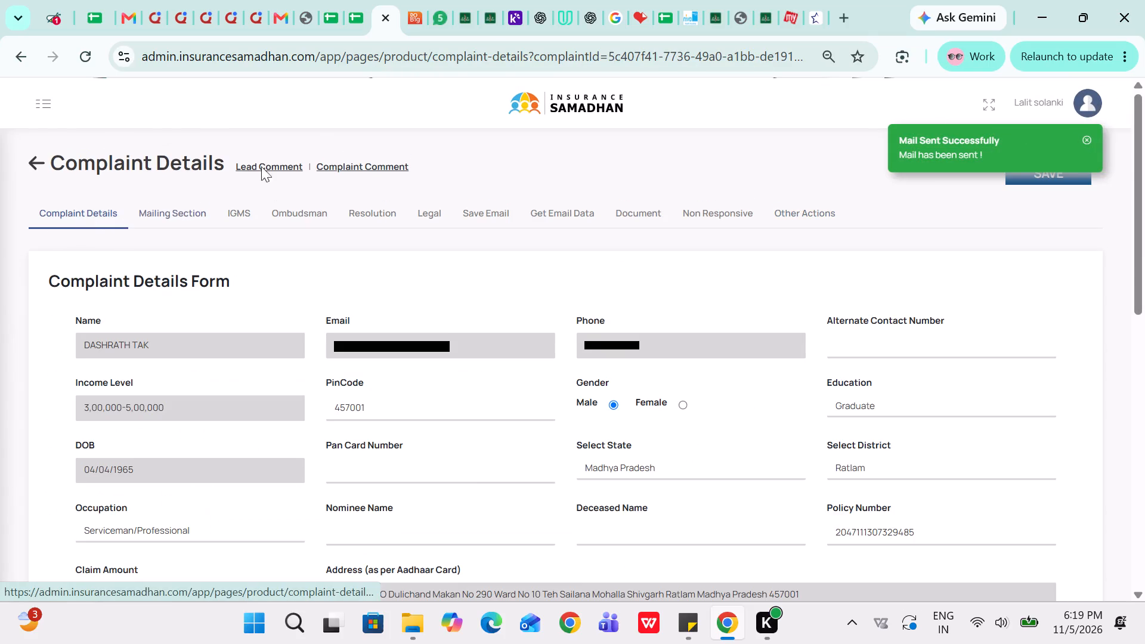
Glance at the 05 nov miss call sheet, and select the customer's registered email in the Complaint Details form.
click(362, 0)
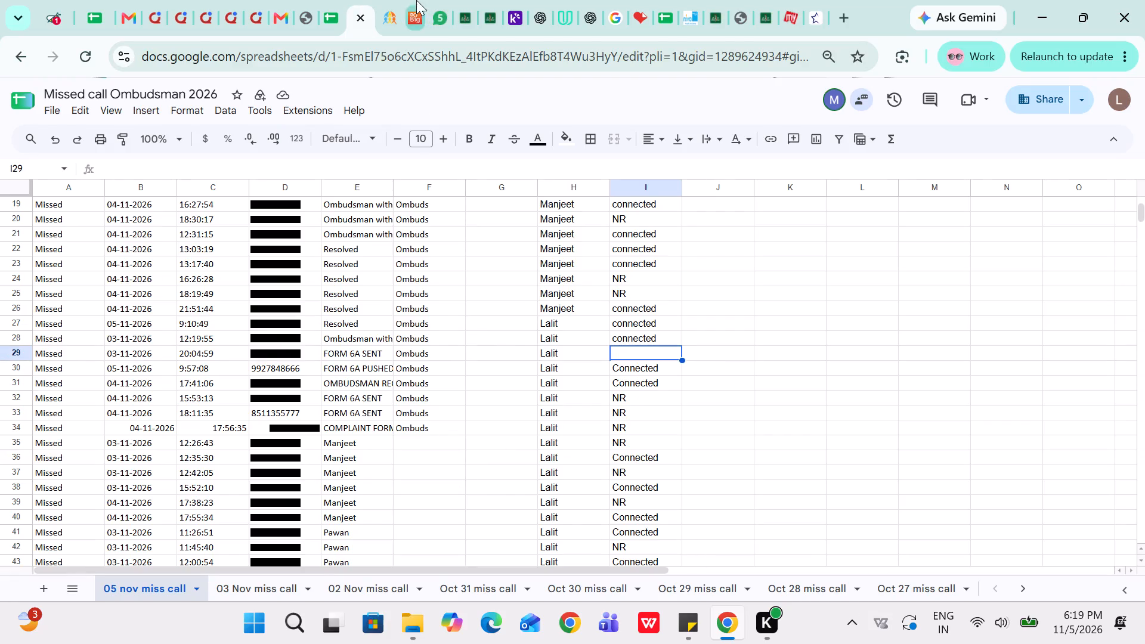
click(383, 0)
drag(525, 332, 247, 343)
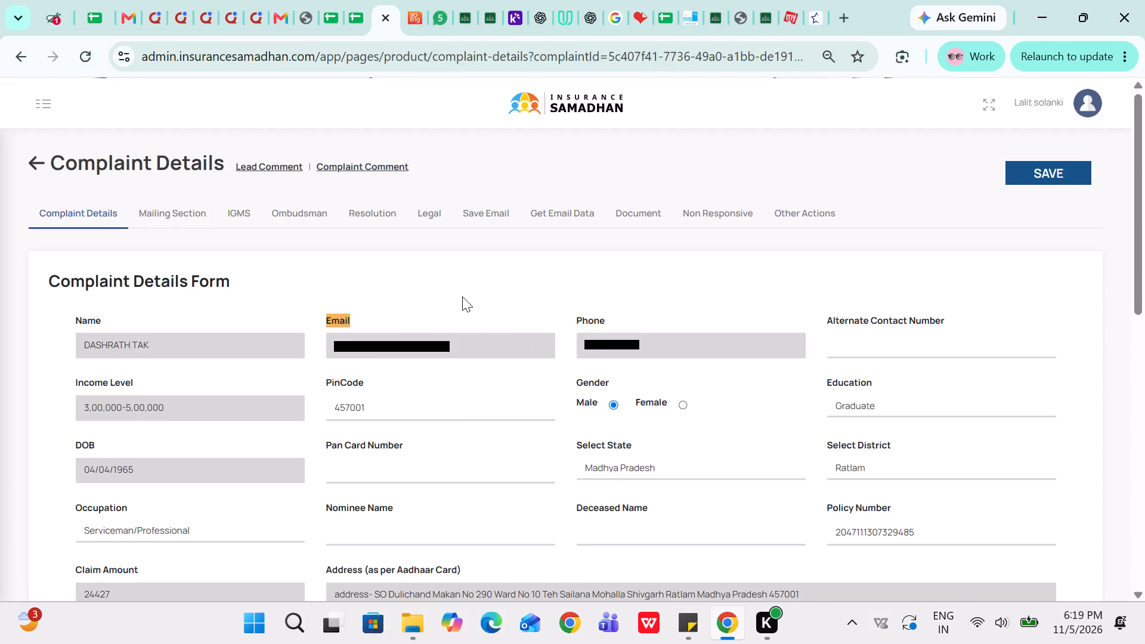
drag(513, 342, 245, 350)
click(421, 304)
Review the complaint comments in the open complaint's Communication Log and close the log.
click(376, 153)
click(380, 165)
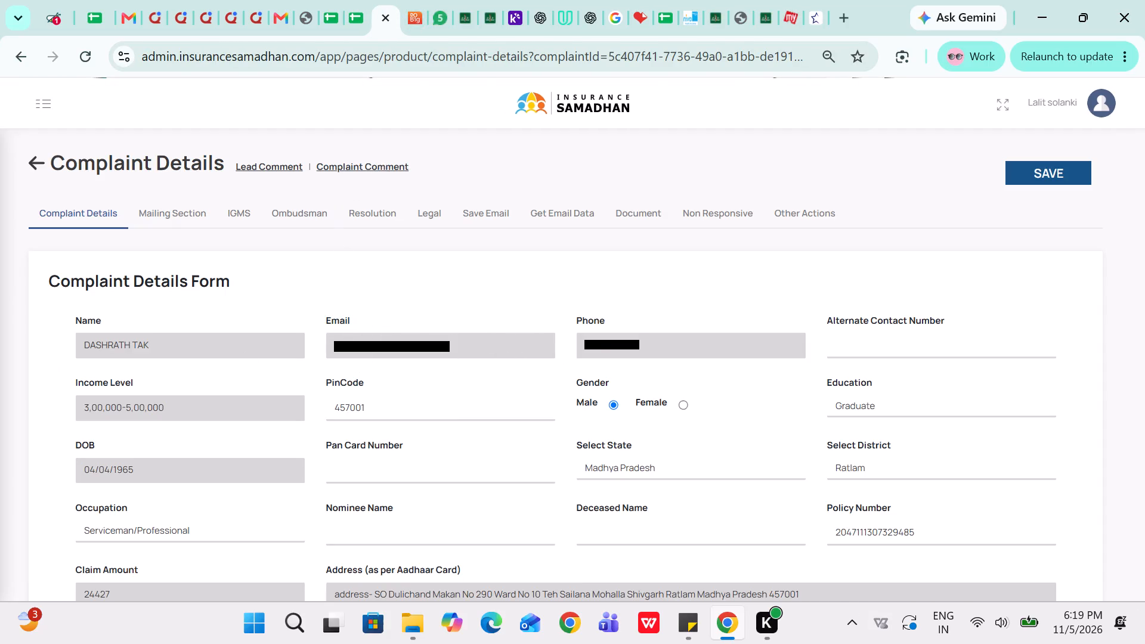
drag(640, 364, 408, 374)
click(834, 373)
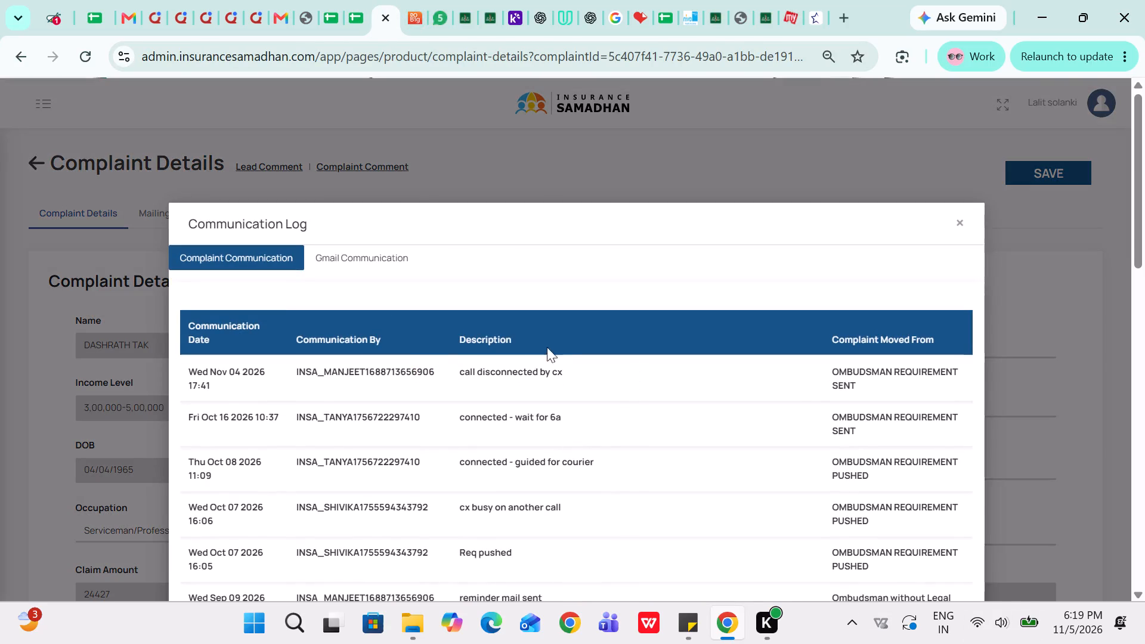
click(450, 185)
Select the customer's registered email in the Complaint Details form.
drag(480, 347, 226, 364)
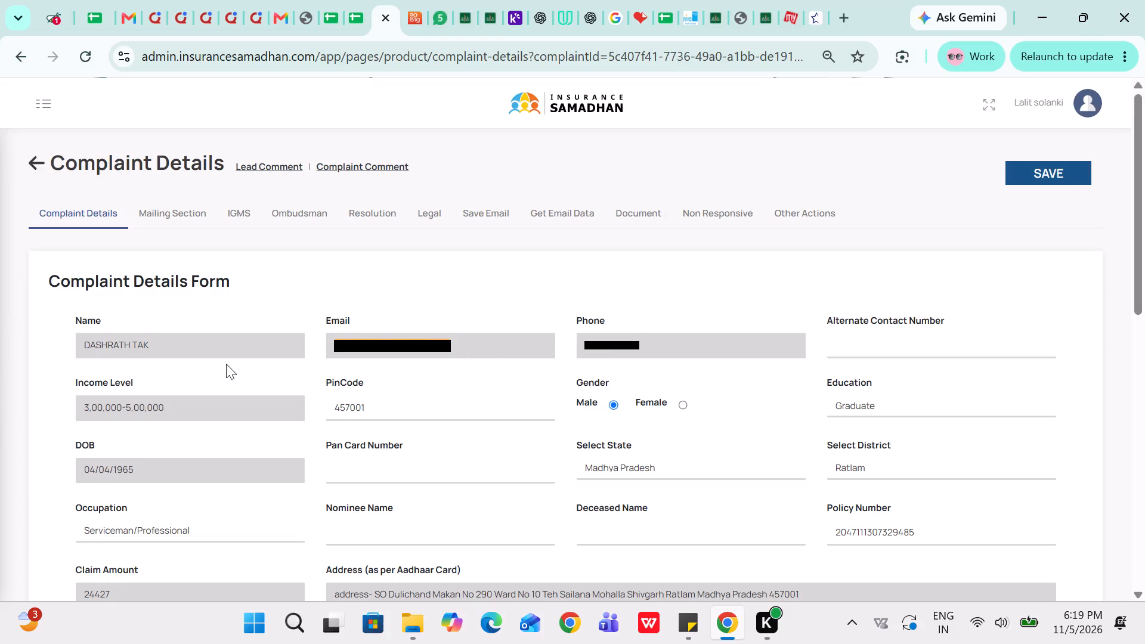
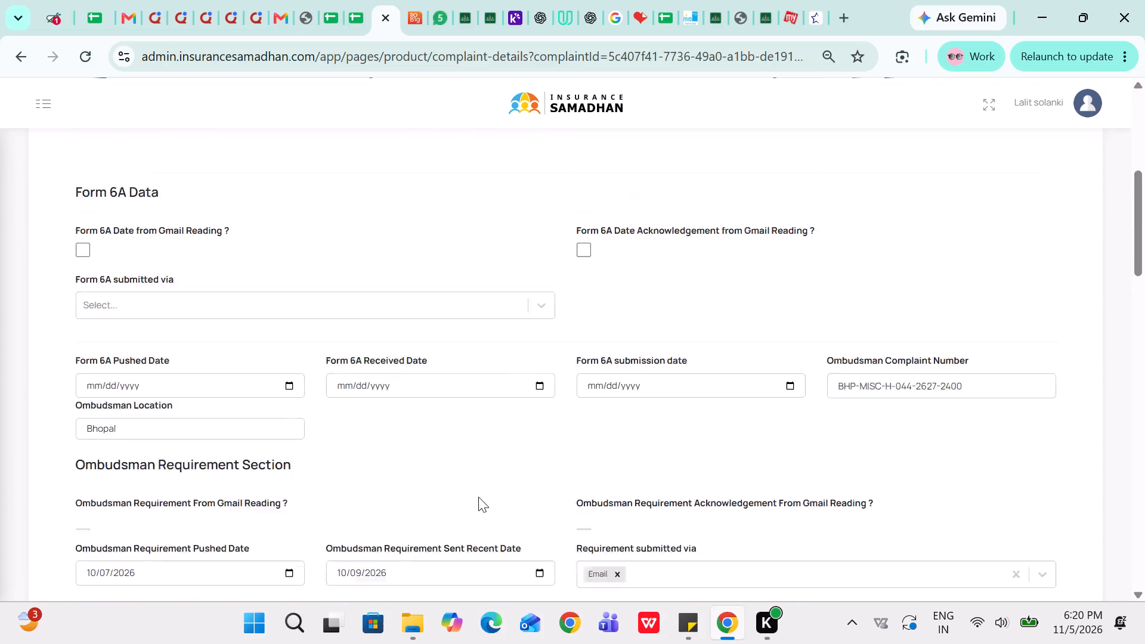
Switch from the complaint's Form 6A and ombudsman requirement data back to its Complaint Details form.
scroll(478, 497, up, 6)
scroll(265, 301, up, 3)
click(57, 208)
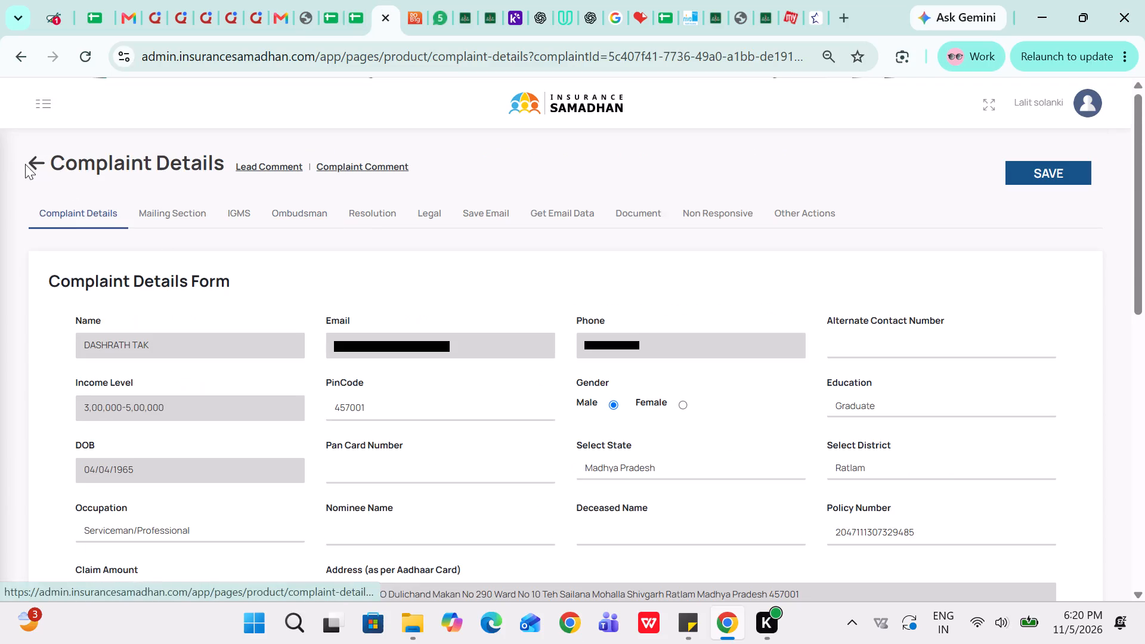
Go back from the Complaint Details form to the All Complaints list.
click(30, 160)
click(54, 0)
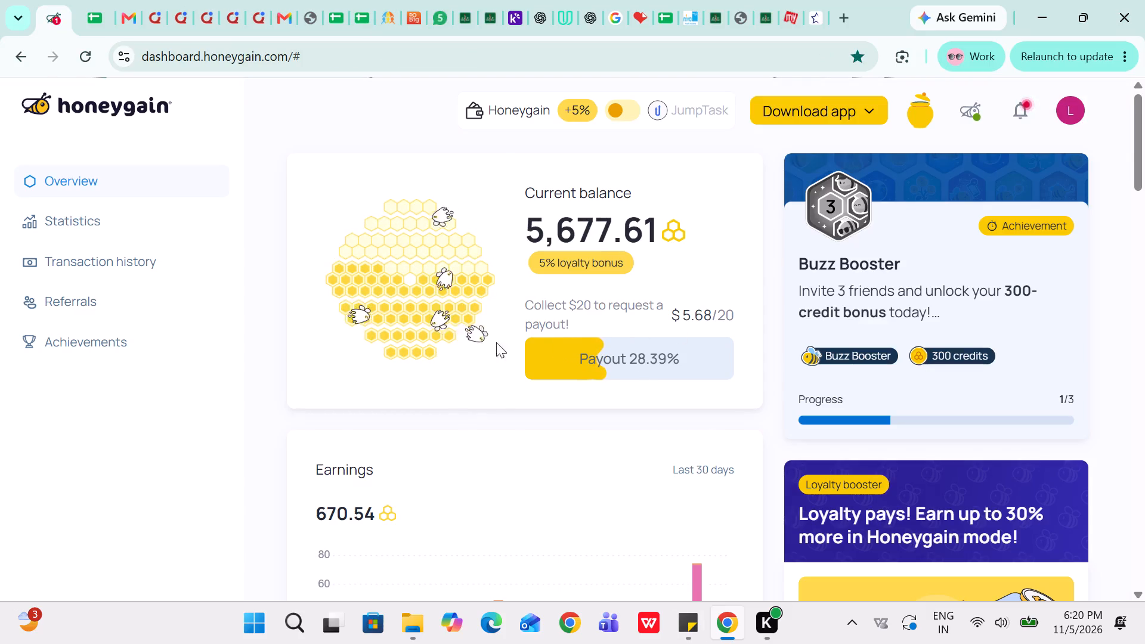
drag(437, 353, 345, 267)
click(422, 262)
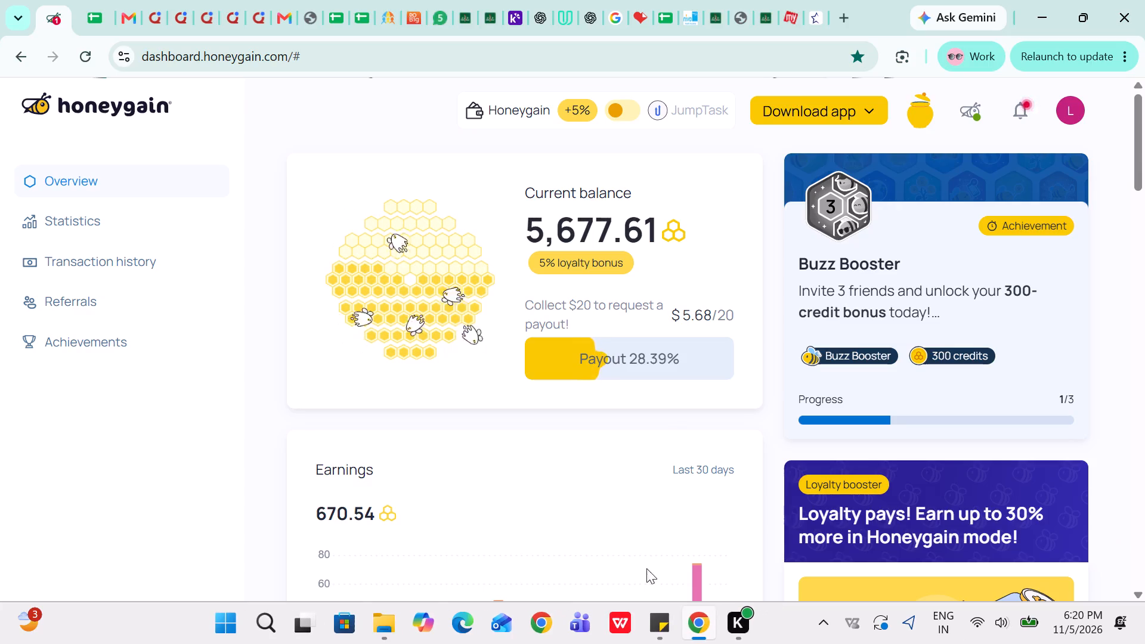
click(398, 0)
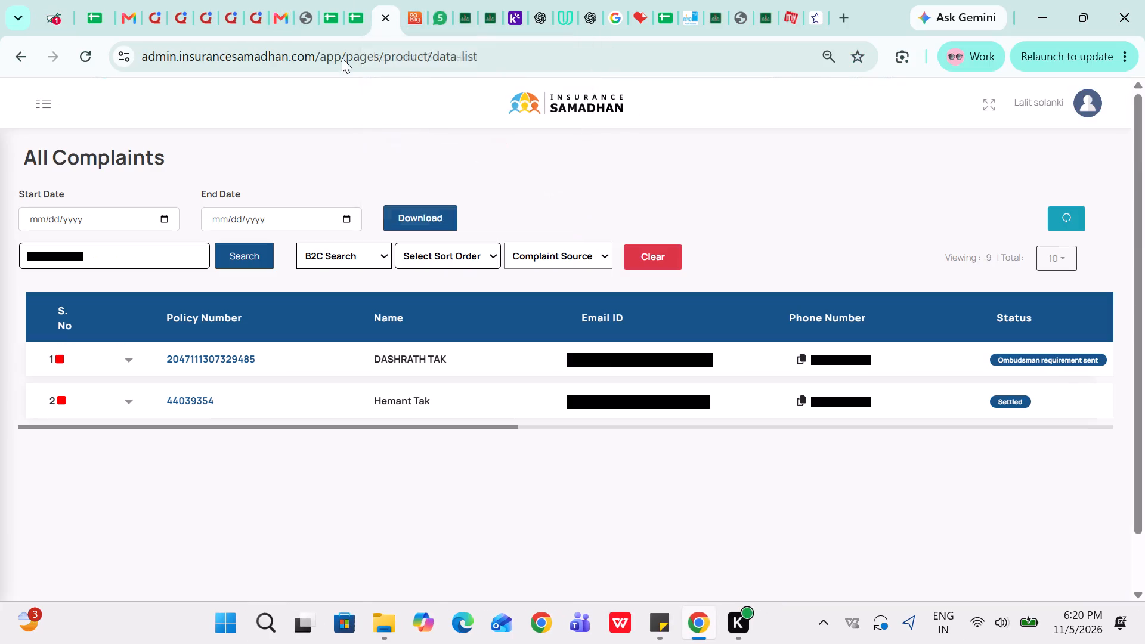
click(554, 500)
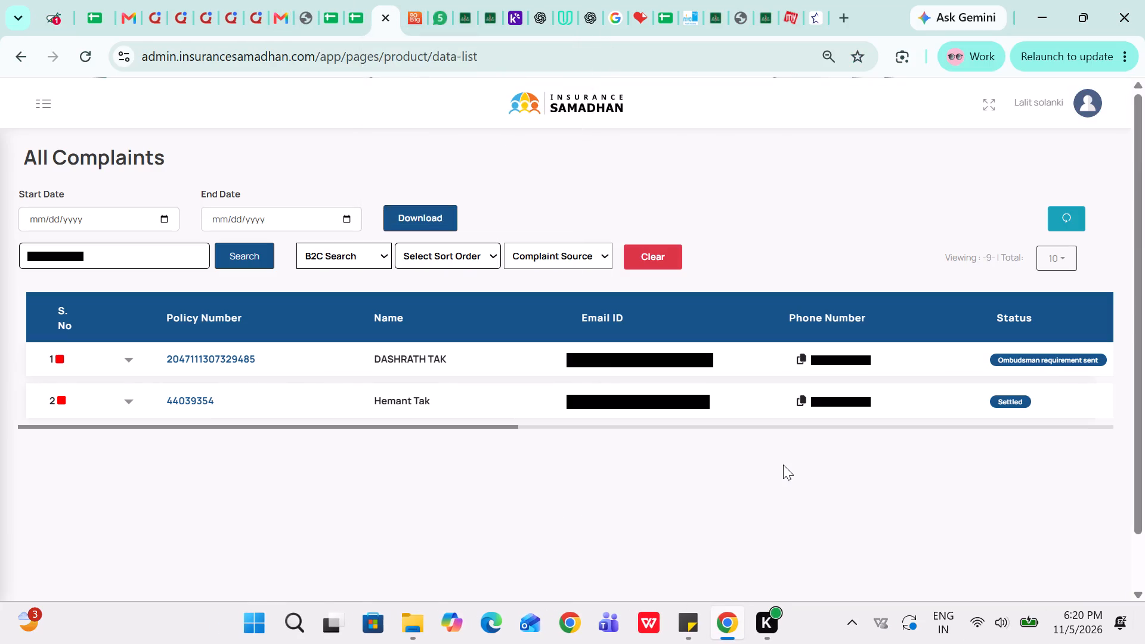
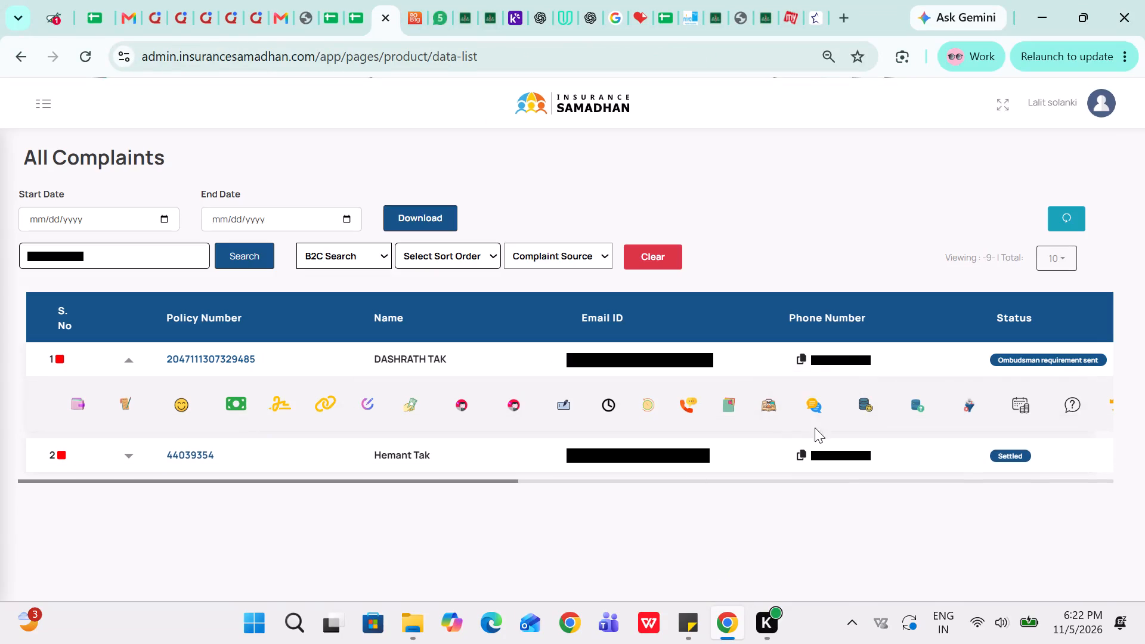
Add the communication comment "6a reminder shared." to the caller's complaint with status Ombudsman requirement sent.
scroll(577, 446, down, 17)
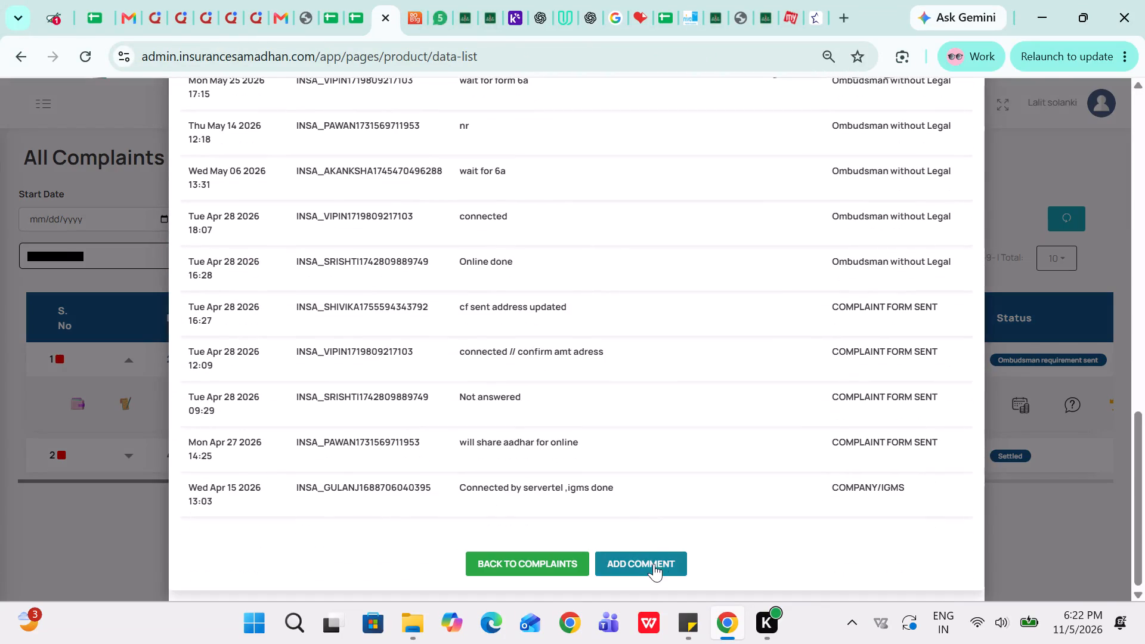
click(660, 564)
click(578, 413)
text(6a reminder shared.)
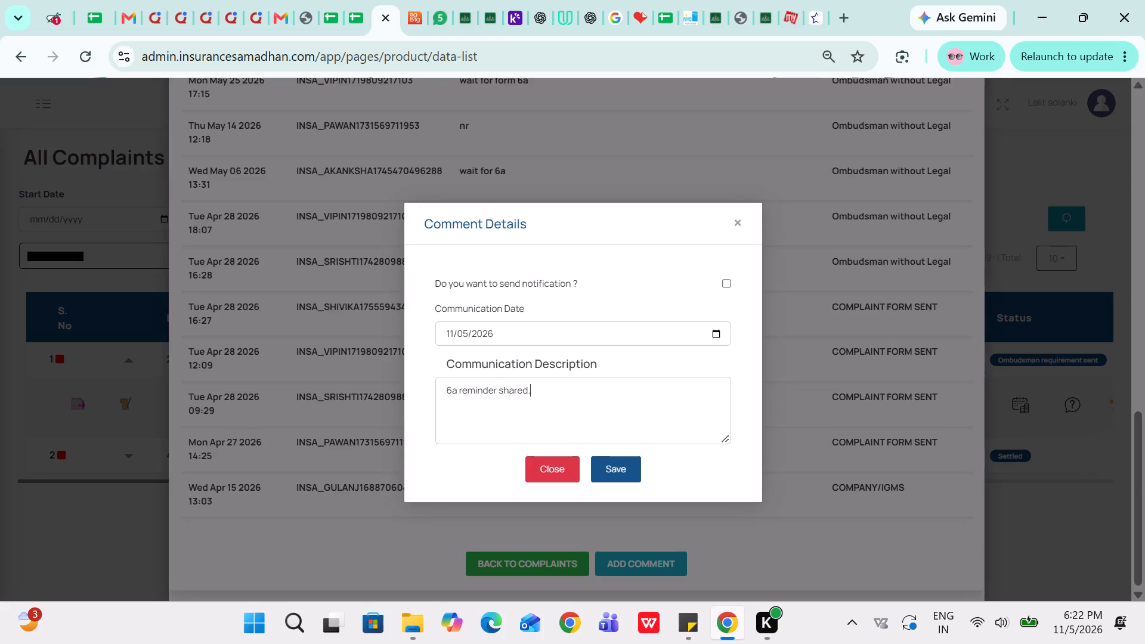
Save the "6a reminder shared" comment to the complaint's communication log.
click(608, 454)
click(614, 468)
Copy the caller's phone number from row 29 of the 05 nov miss call sheet and search All Complaints for it.
click(346, 0)
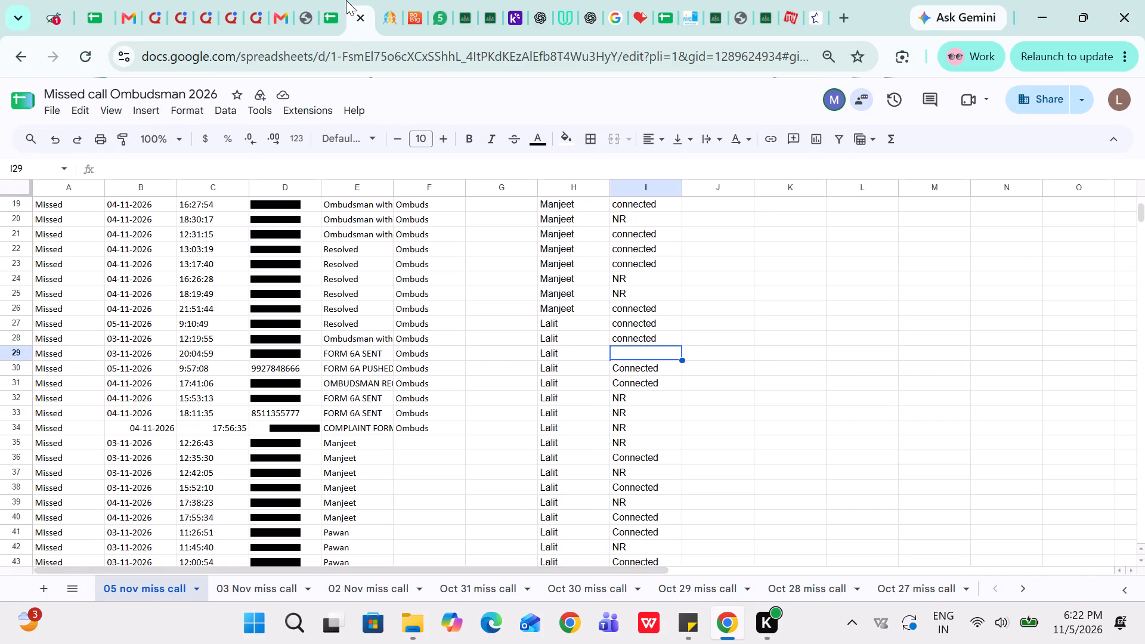
key(Left)
key(Left)
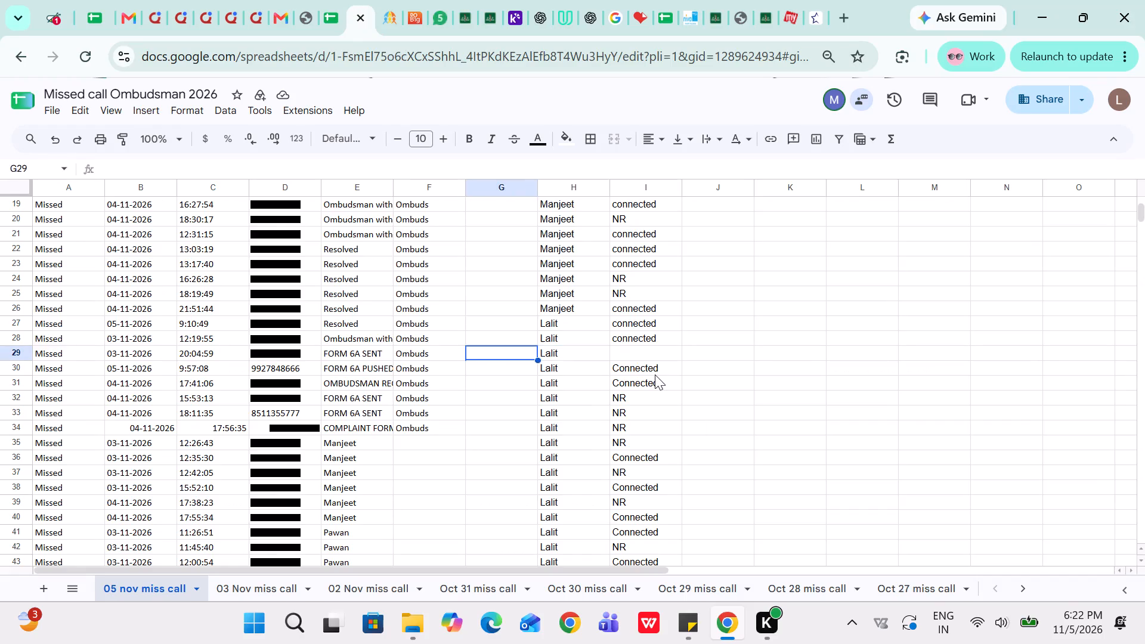
key(Left)
key(Left)
key(Left)
key(ctrl+c)
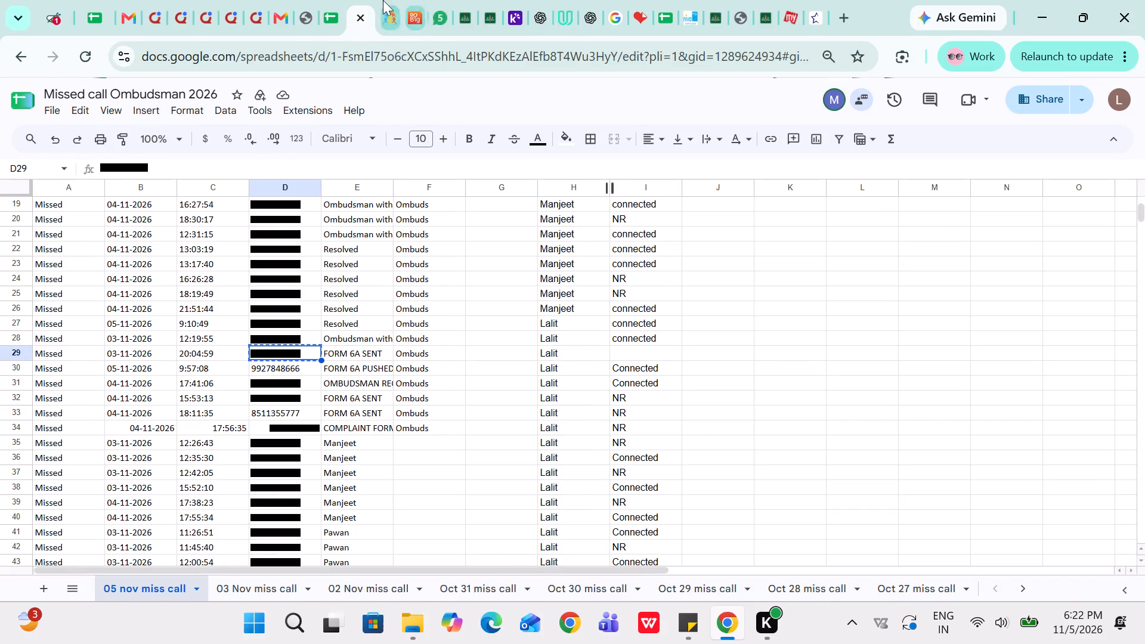
click(380, 0)
scroll(213, 205, up, 6)
click(12, 205)
drag(153, 274, 0, 296)
key(ctrl+v)
click(125, 250)
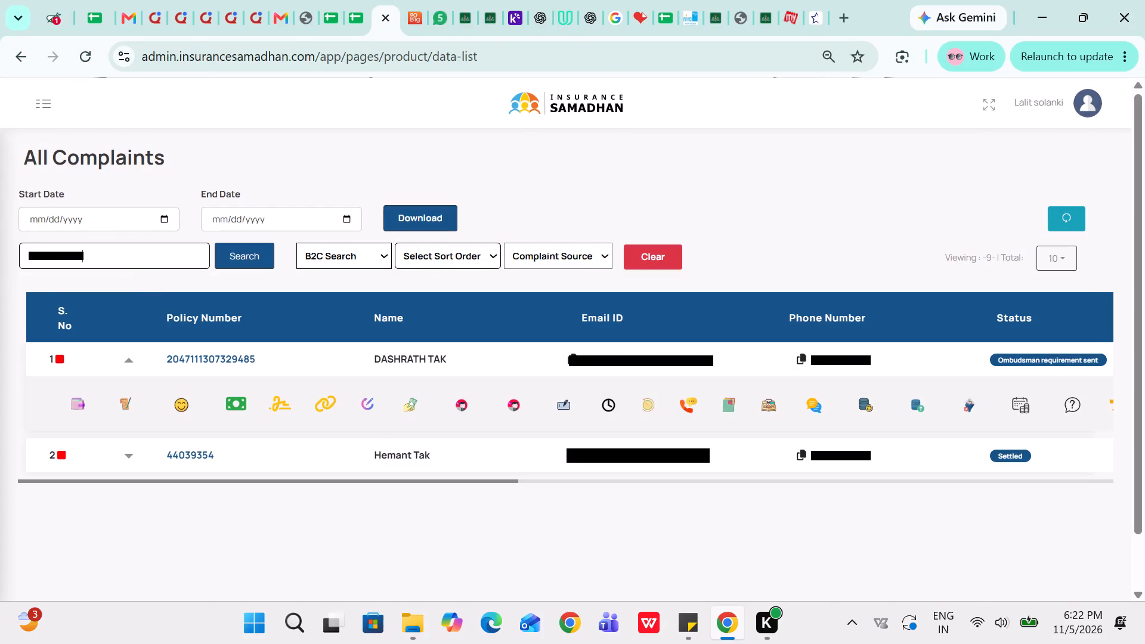
drag(131, 249, 0, 260)
key(ctrl+v)
click(267, 250)
click(683, 507)
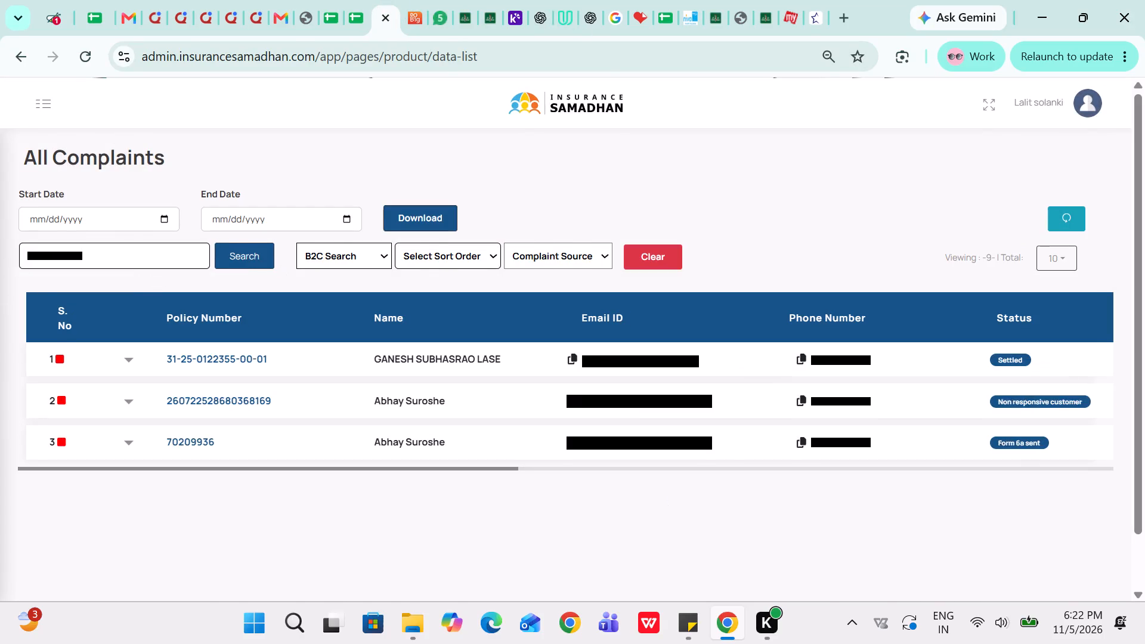
click(744, 338)
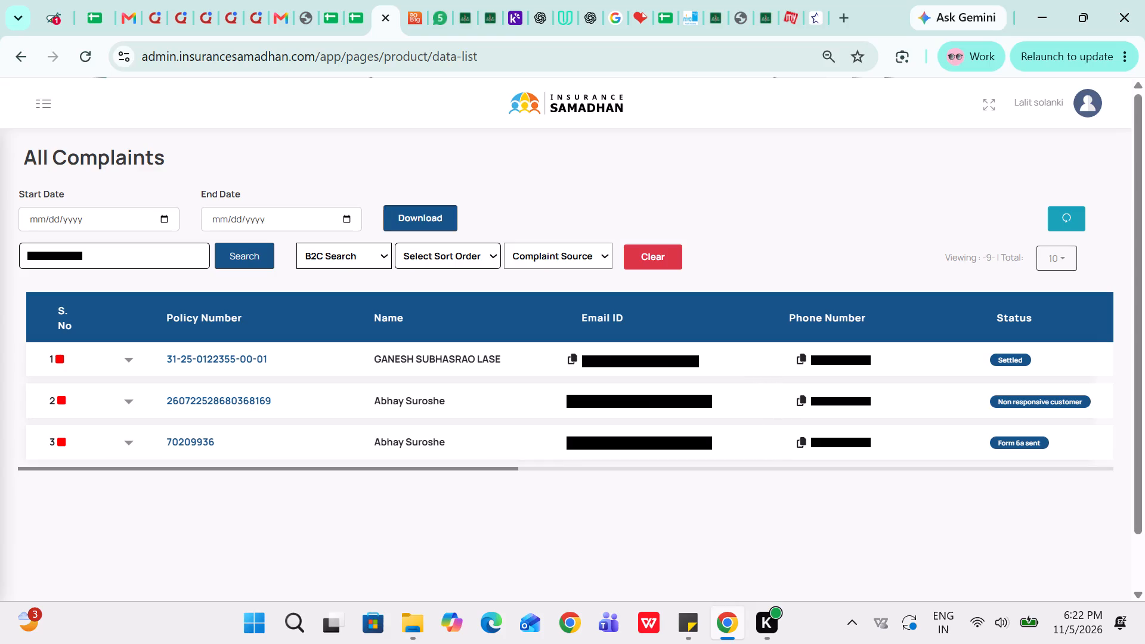
Open the communication log of the caller's complaint with status Form 6a sent.
click(791, 435)
click(818, 490)
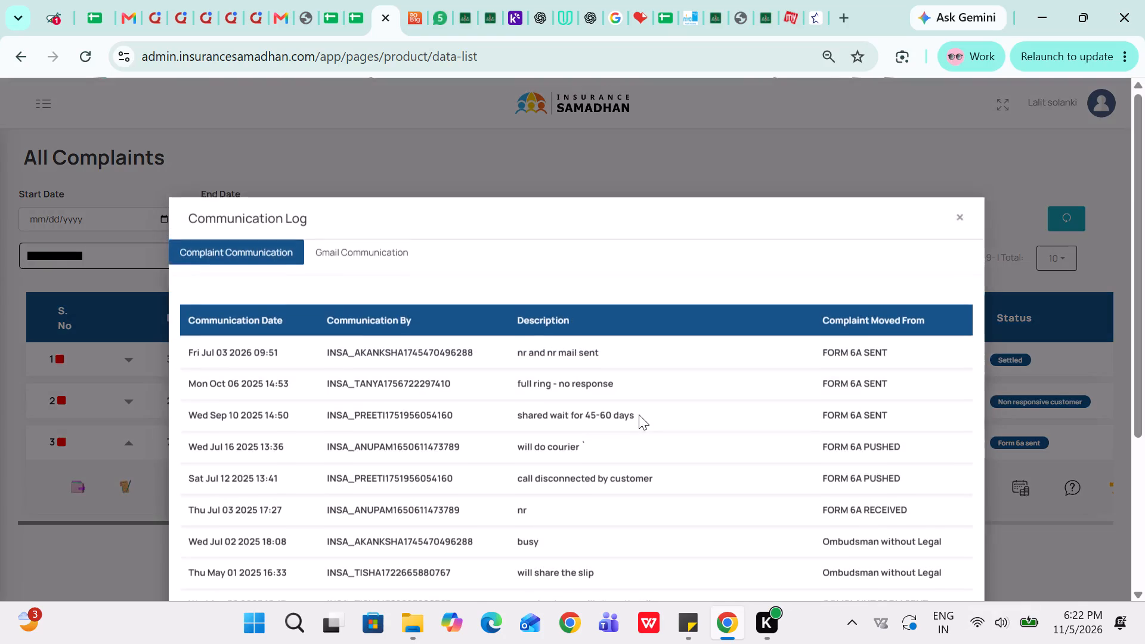
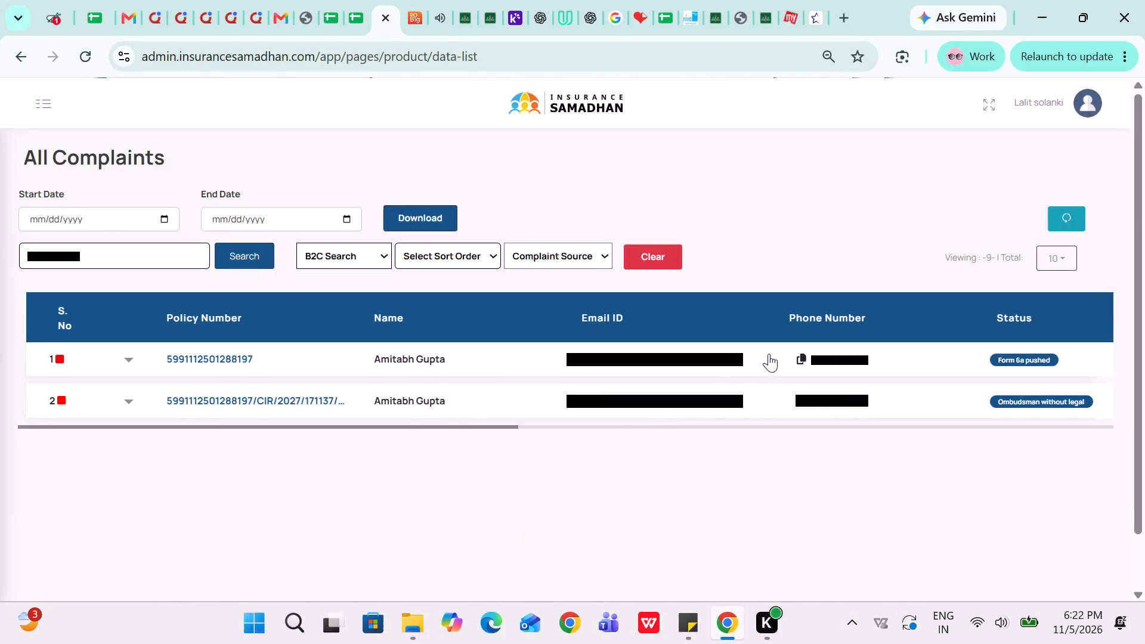
Review the communication log of the caller's complaint with status Form 6a pushed, and return to the complaints list.
click(769, 354)
click(819, 402)
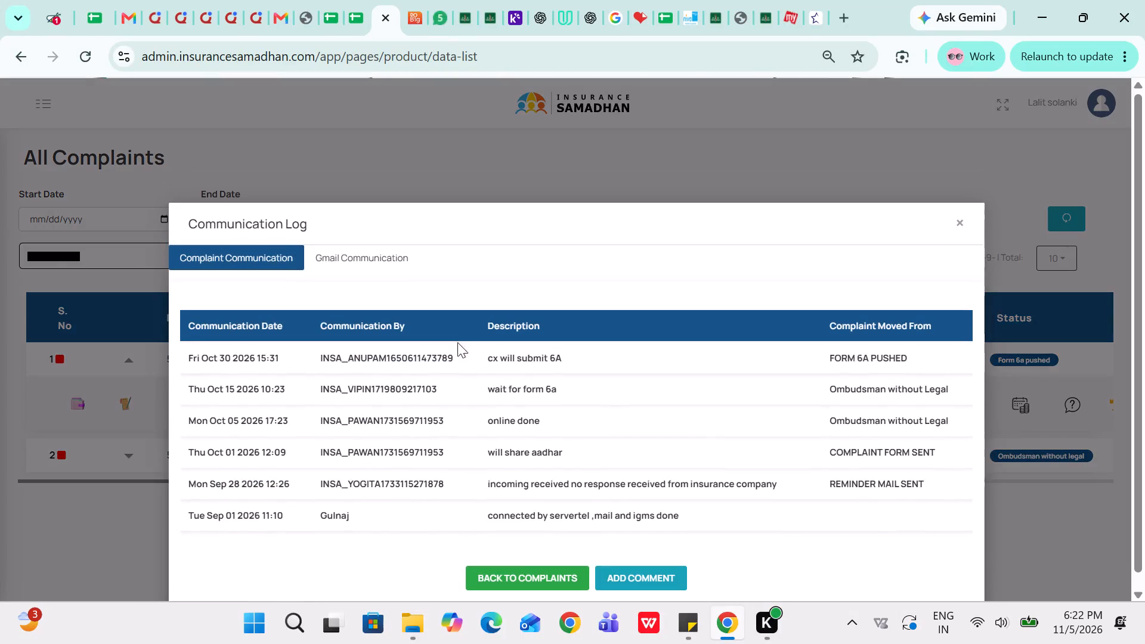
drag(592, 354, 454, 350)
click(541, 364)
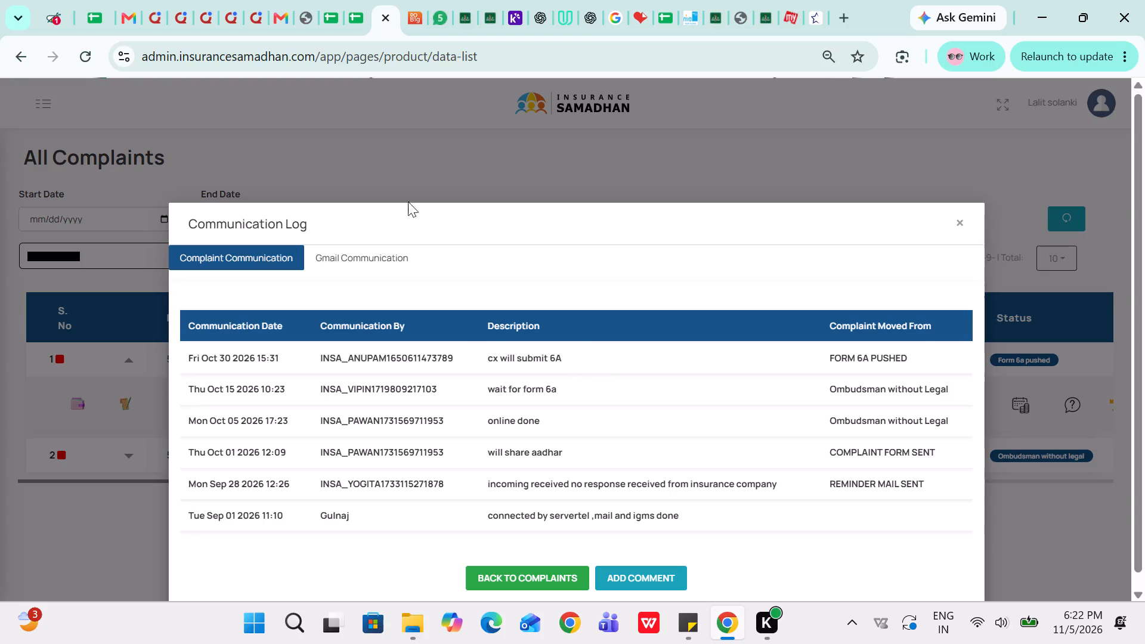
click(416, 167)
click(775, 363)
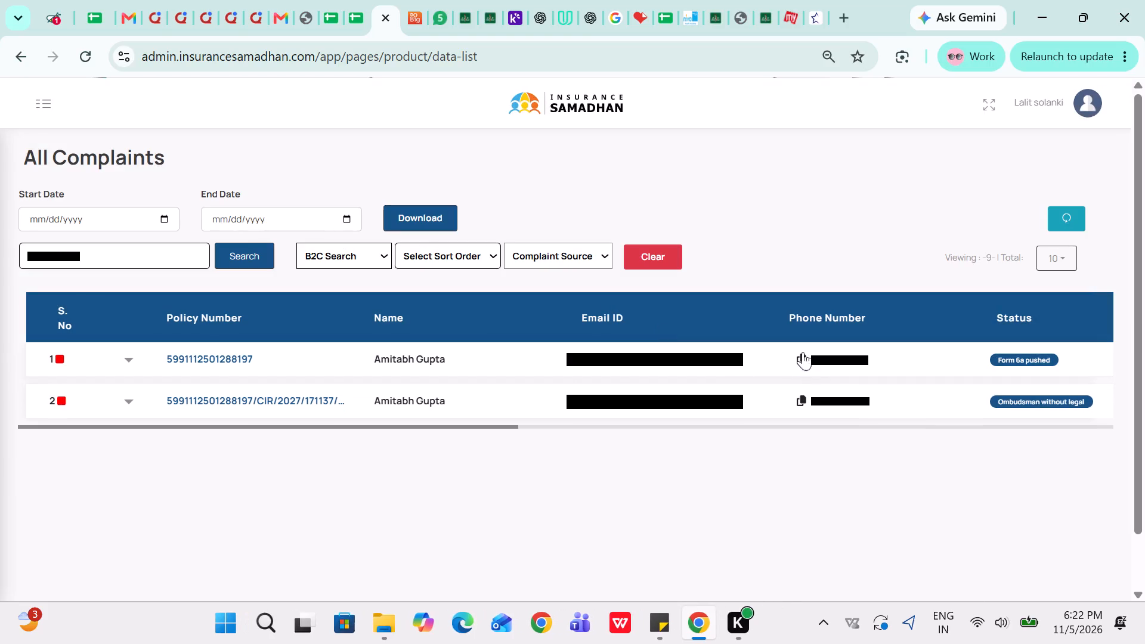
Copy the customer's phone number from the Form 6a pushed complaint and call it from the Smartflo dialer.
click(801, 360)
click(420, 0)
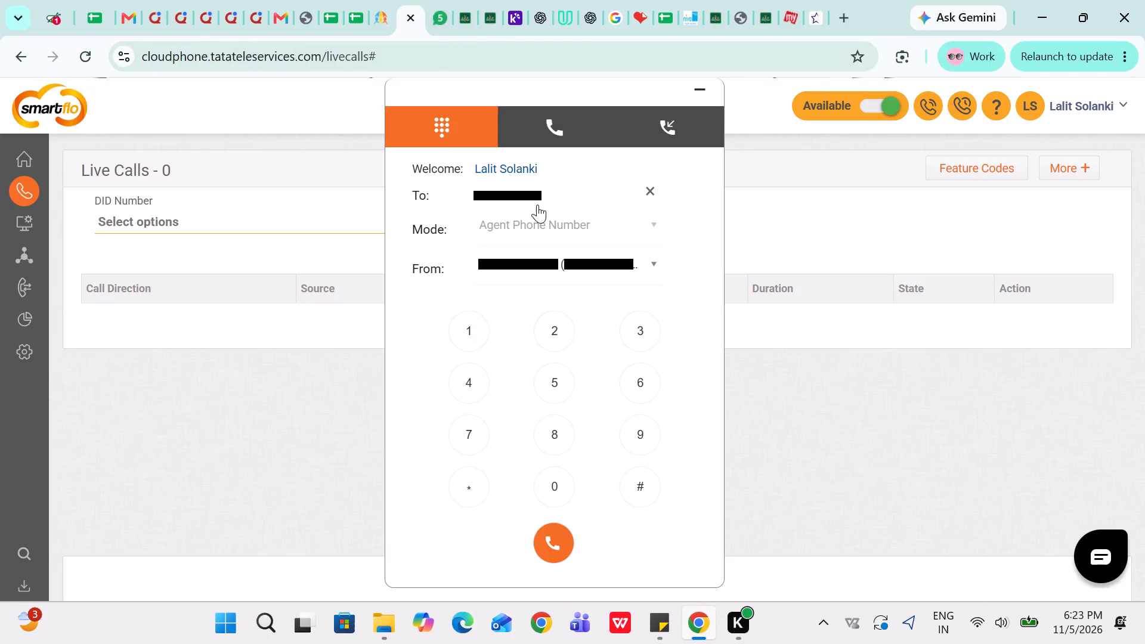
double_click(533, 203)
key(ctrl+v)
click(550, 541)
click(806, 504)
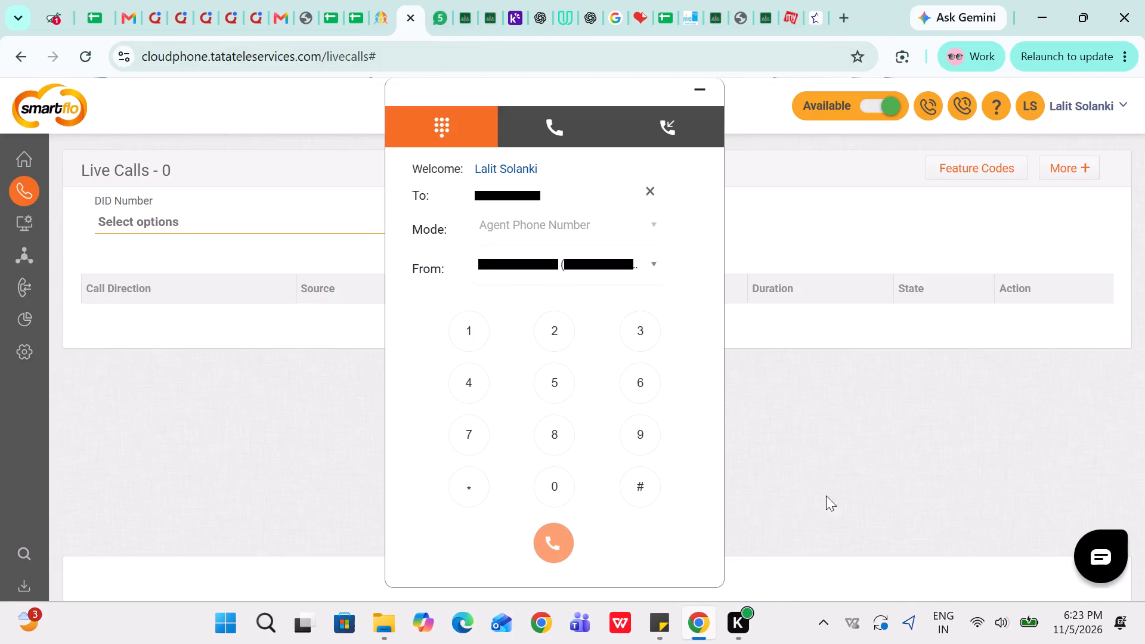
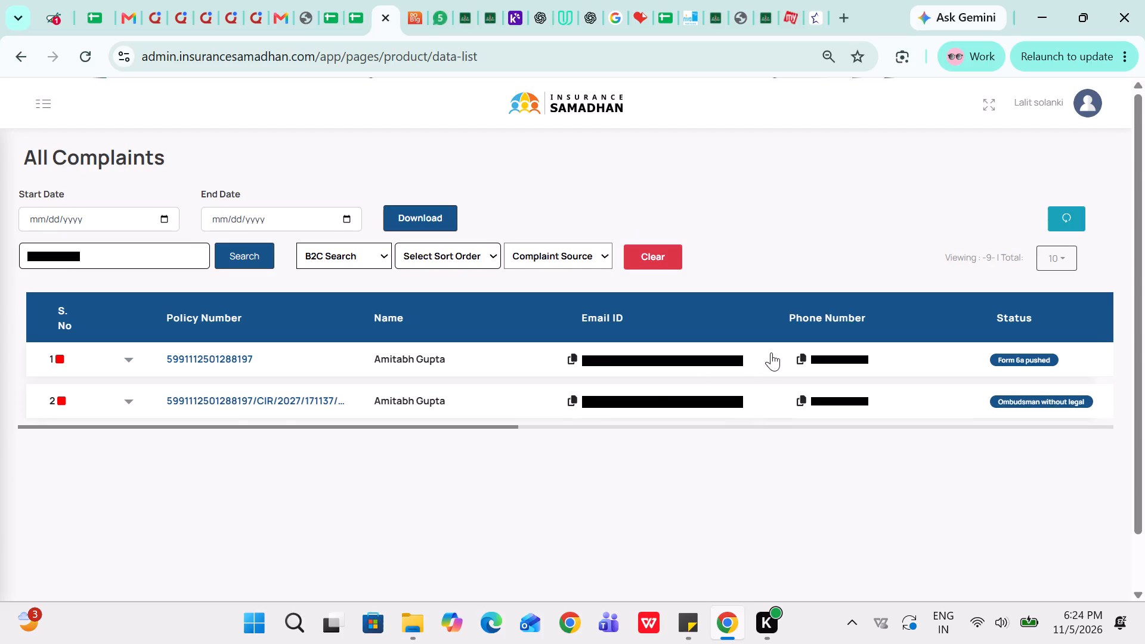
click(771, 352)
click(813, 408)
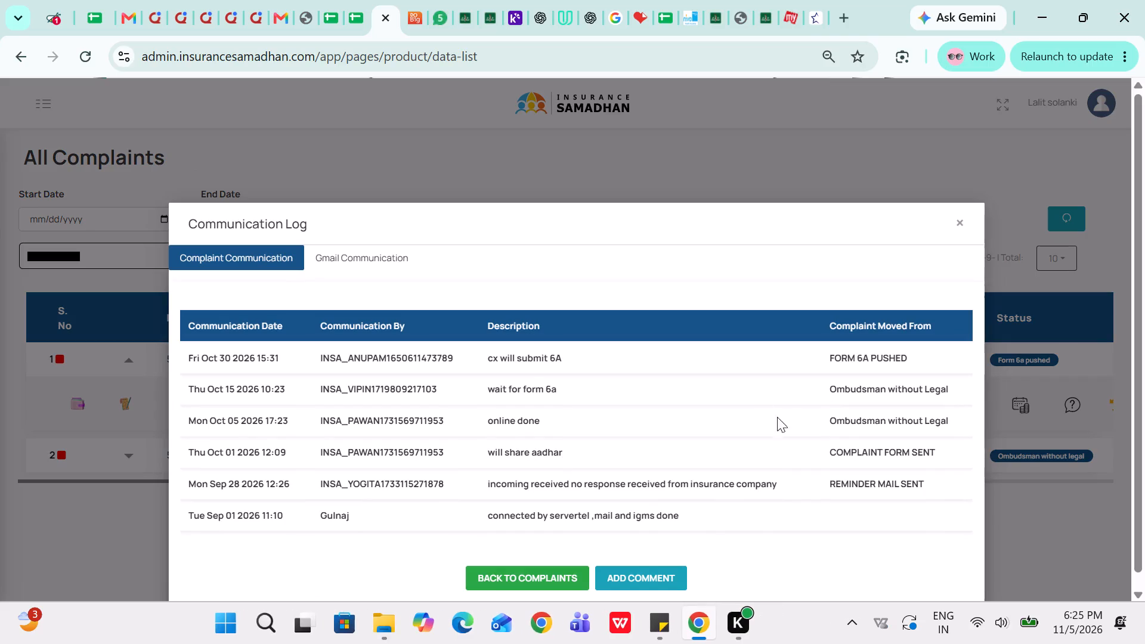
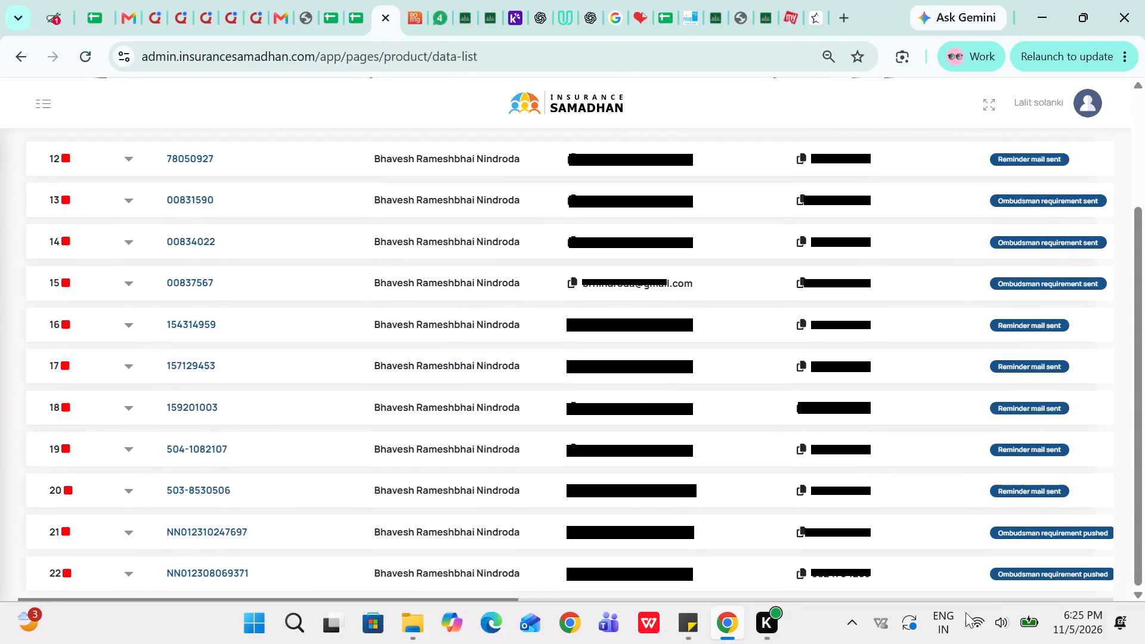
Examine the caller's complaints list, checking the status, hearing date, insurance company and claim amount of each policy.
scroll(940, 527, down, 12)
scroll(886, 478, up, 2)
scroll(886, 478, down, 8)
scroll(886, 478, up, 4)
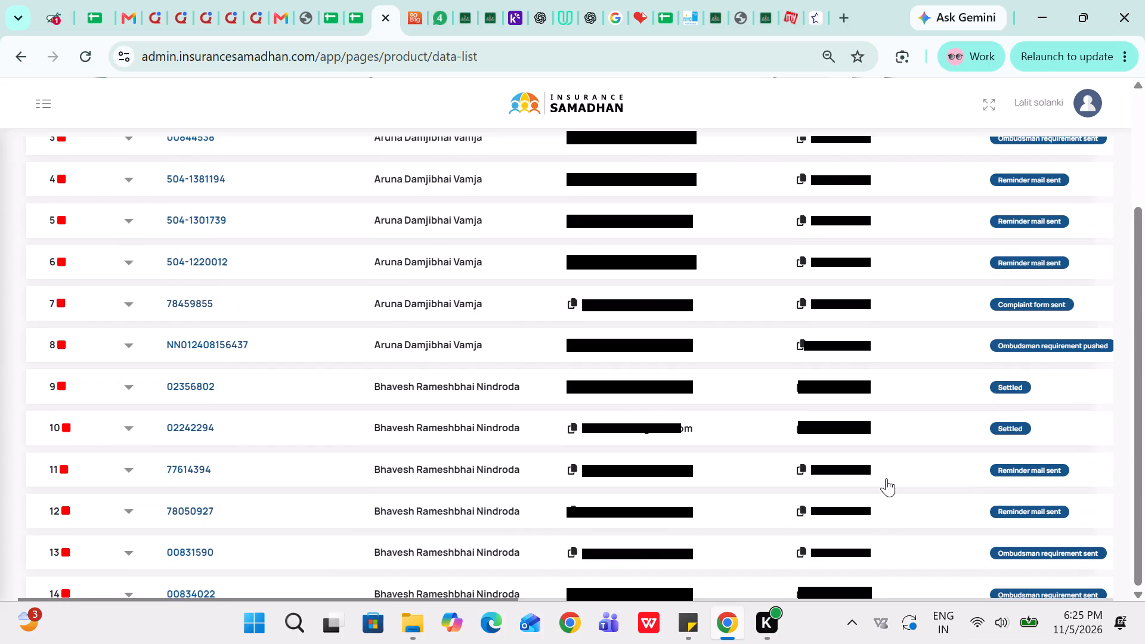
scroll(886, 478, up, 5)
scroll(886, 478, left, 4)
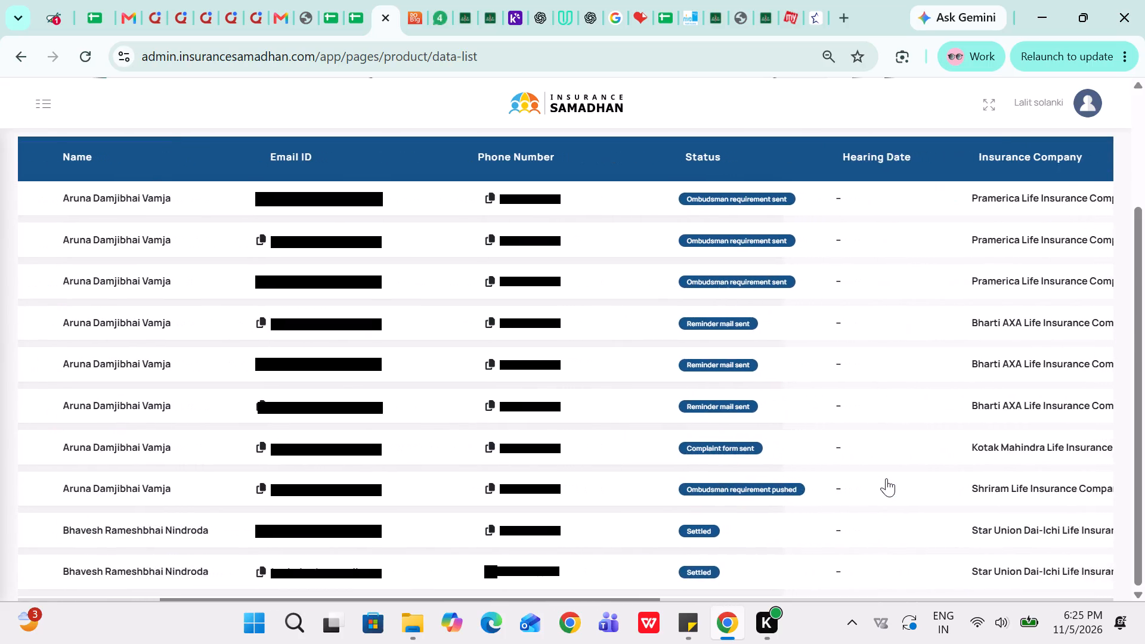
scroll(886, 478, right, 2)
scroll(886, 478, left, 7)
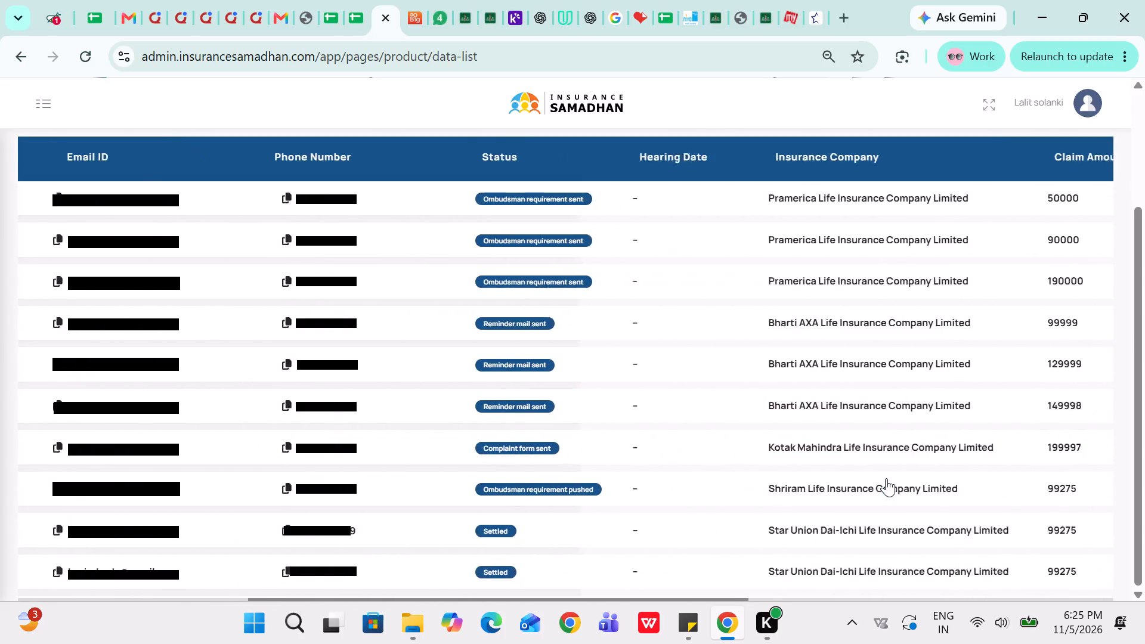
scroll(886, 478, down, 7)
scroll(886, 478, right, 4)
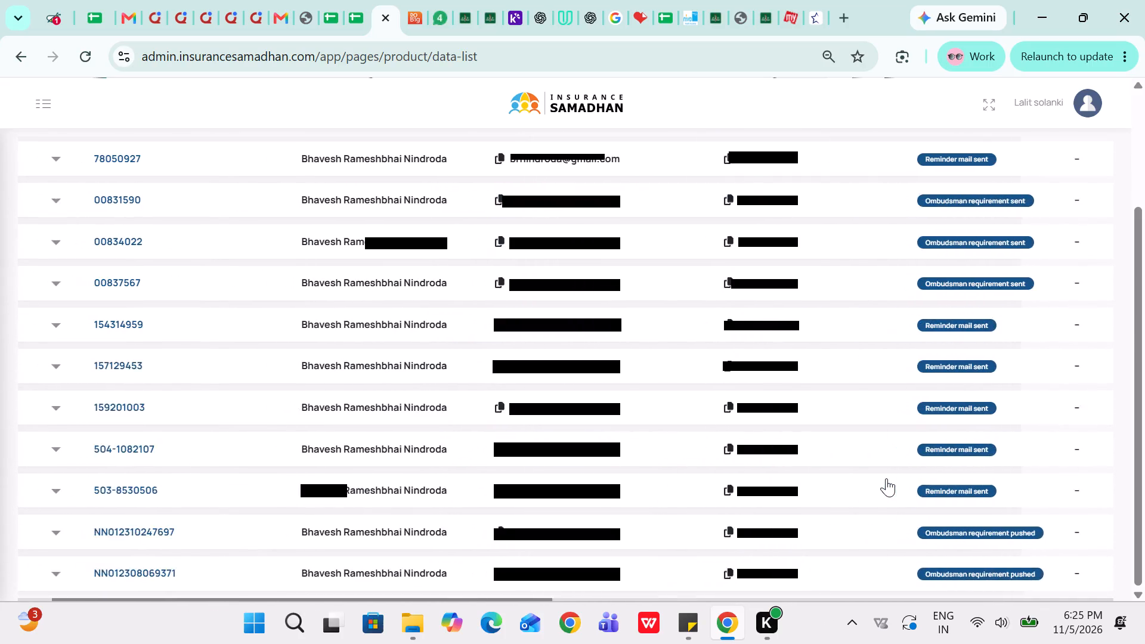
scroll(886, 478, left, 5)
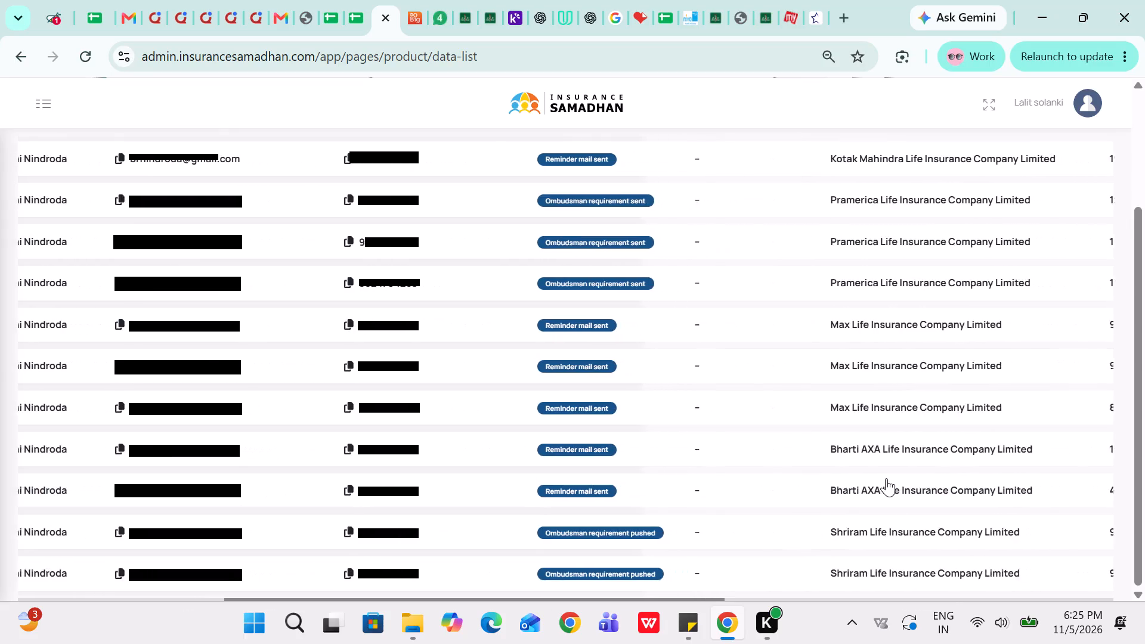
scroll(886, 478, up, 5)
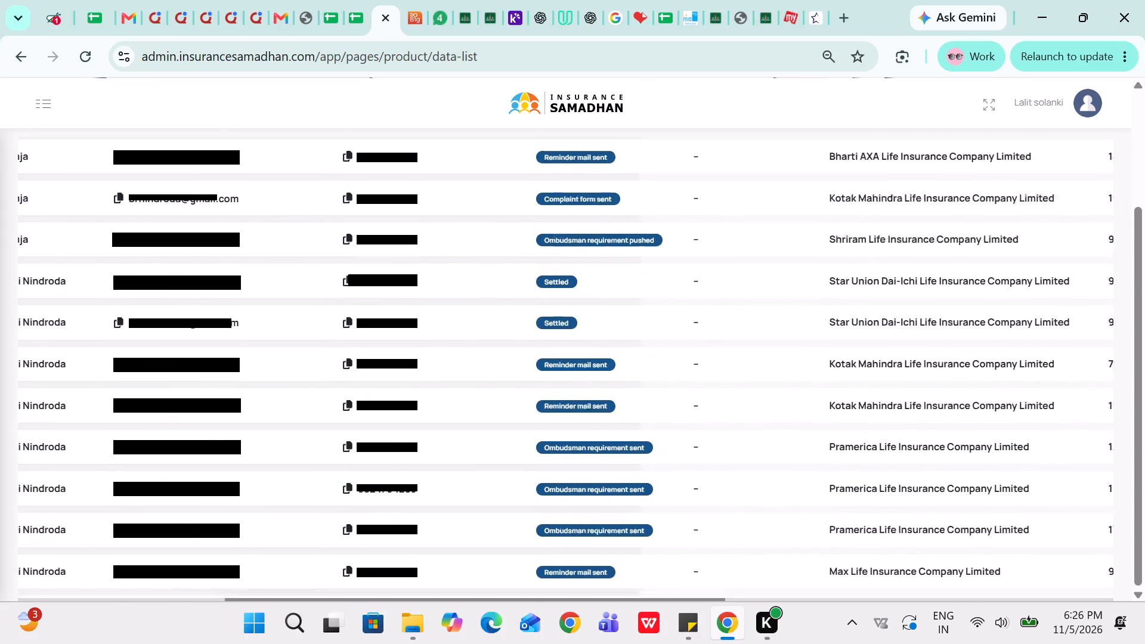
scroll(886, 478, up, 2)
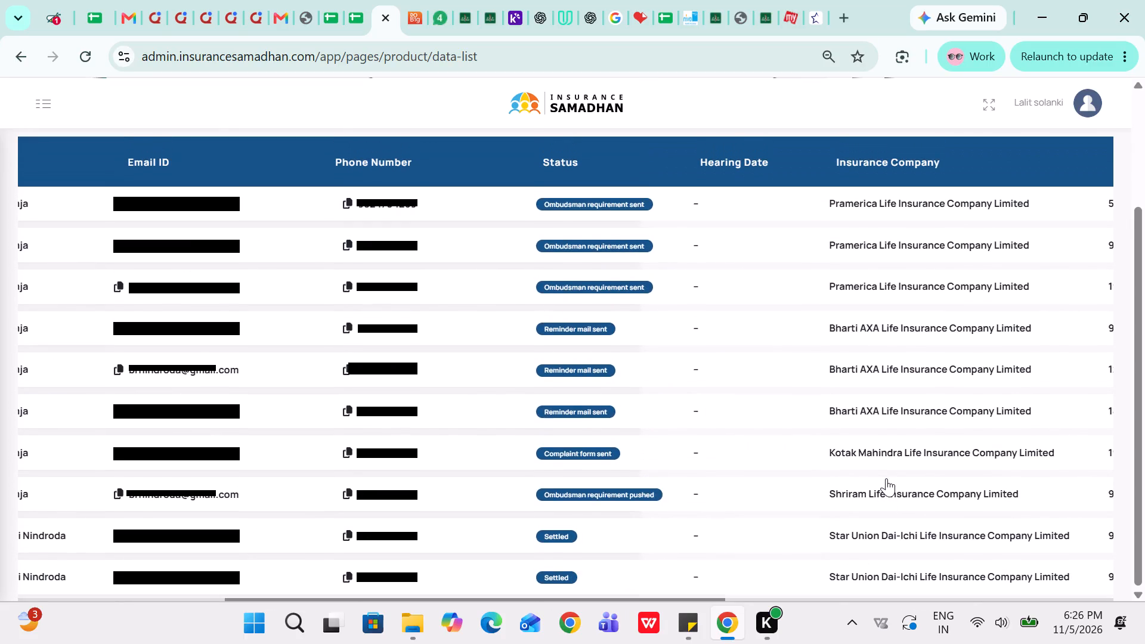
Examine the caller's complaints list, comparing the status and insurance company of each policy.
scroll(886, 478, up, 1)
scroll(886, 478, down, 1)
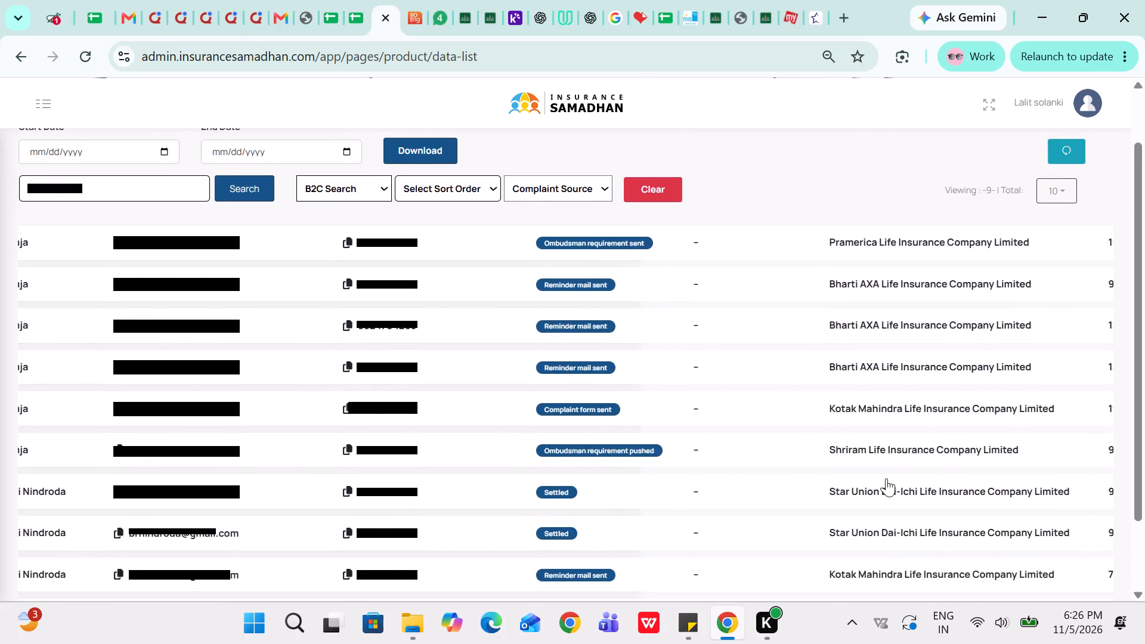
scroll(886, 478, down, 3)
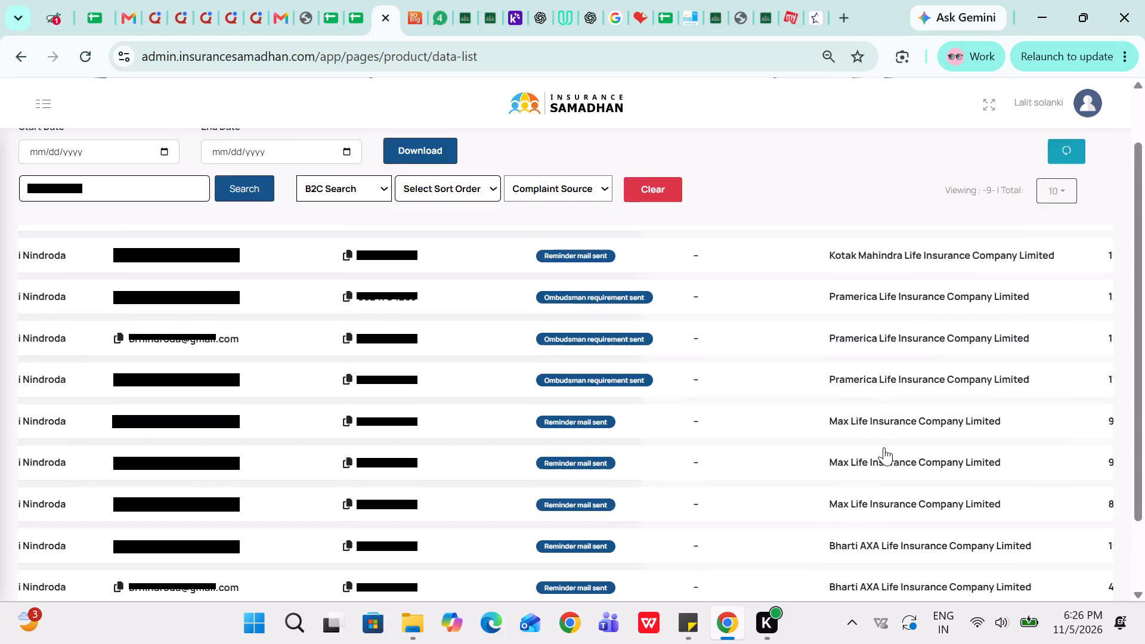
scroll(884, 447, down, 3)
scroll(884, 447, up, 2)
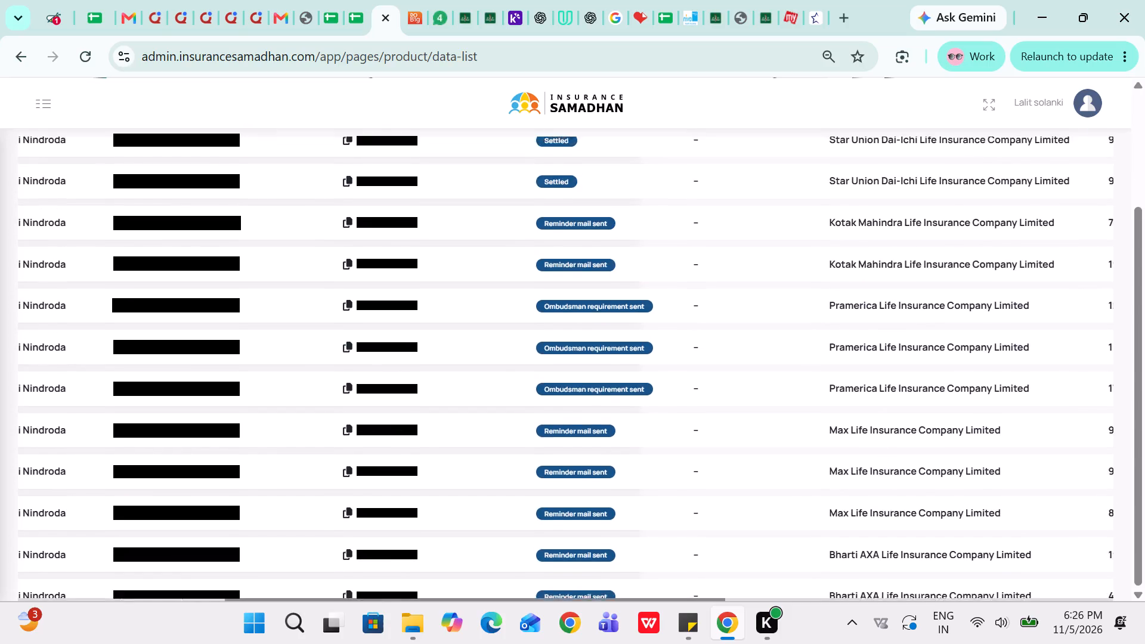
scroll(884, 447, up, 2)
scroll(532, 472, right, 1)
scroll(690, 469, right, 1)
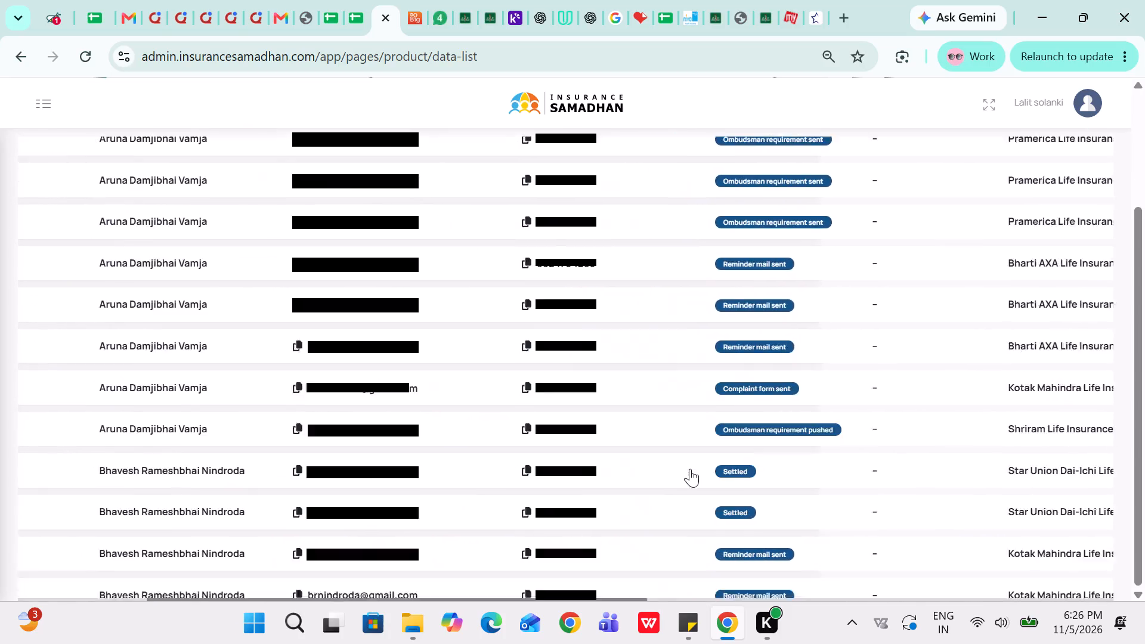
scroll(690, 469, right, 3)
scroll(849, 468, right, 1)
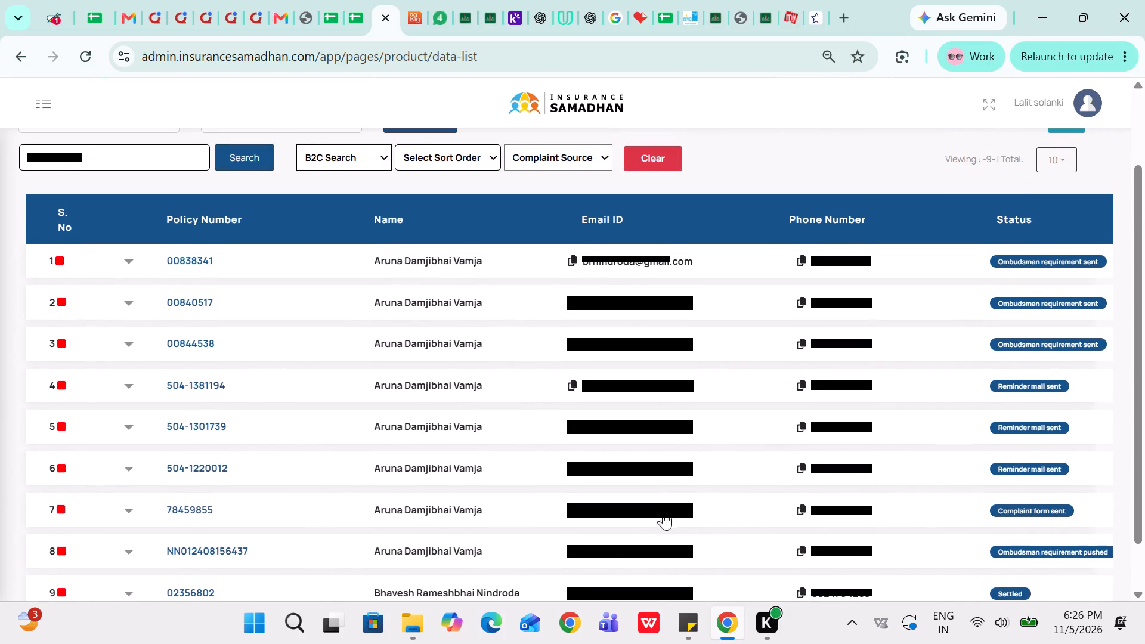
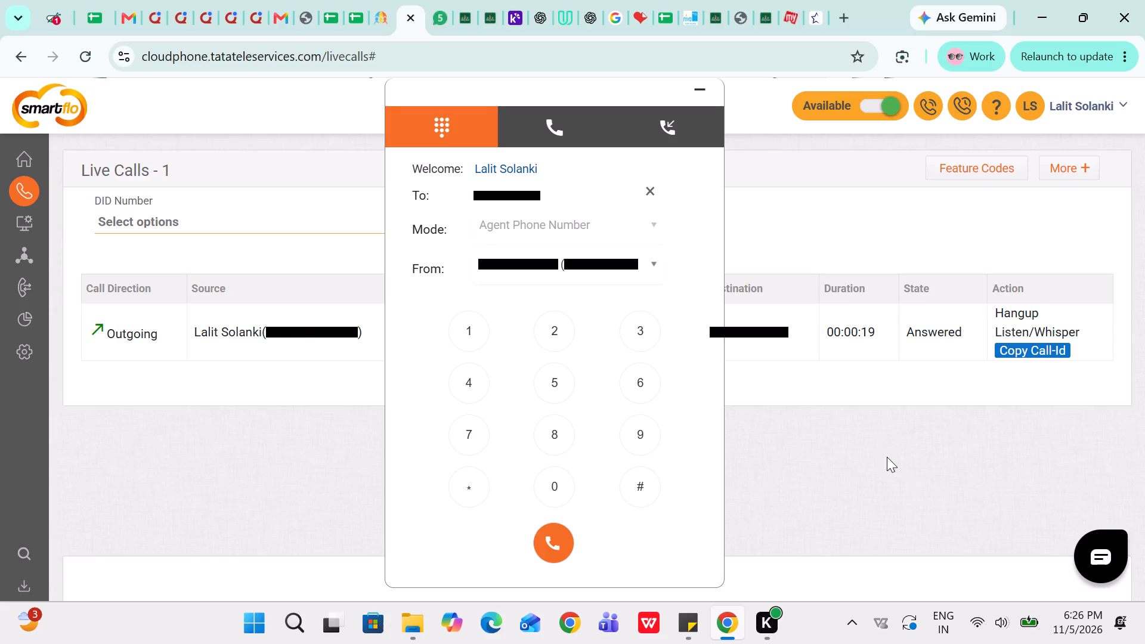
Return to the caller's complaints list and check the status and insurance company of each policy during the call.
click(385, 0)
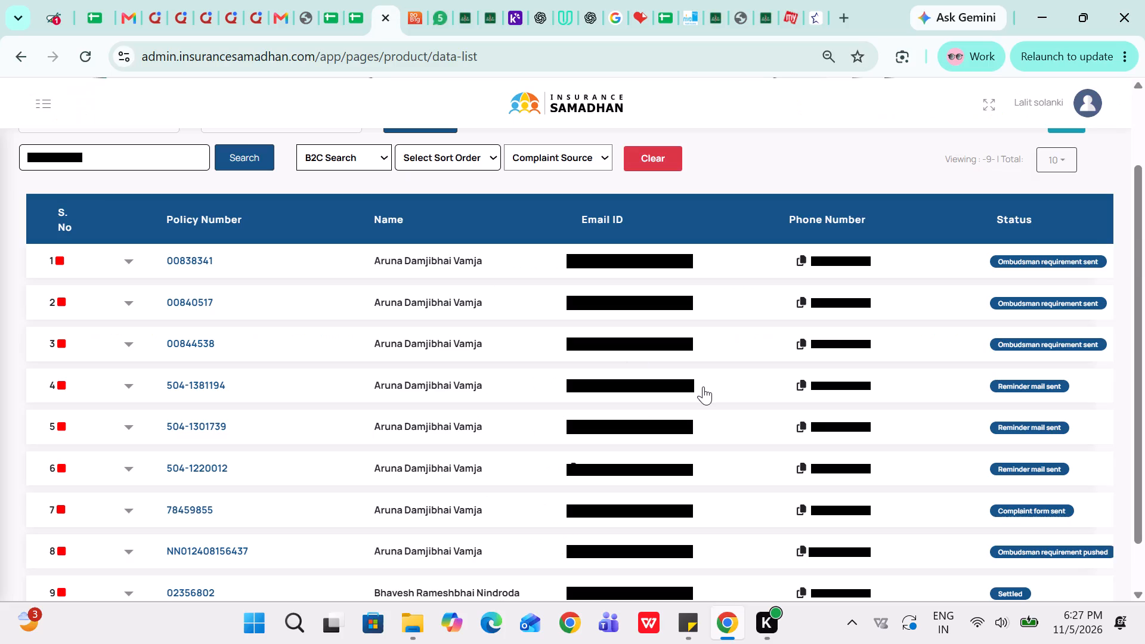
scroll(703, 386, down, 1)
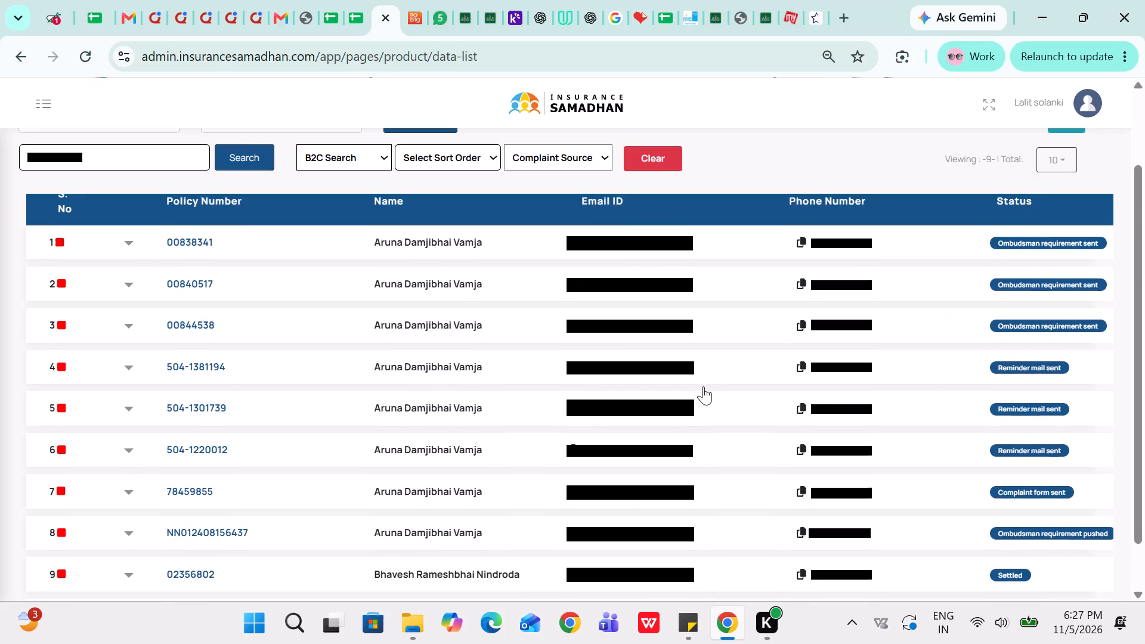
scroll(703, 386, down, 1)
scroll(703, 386, left, 2)
scroll(703, 386, down, 1)
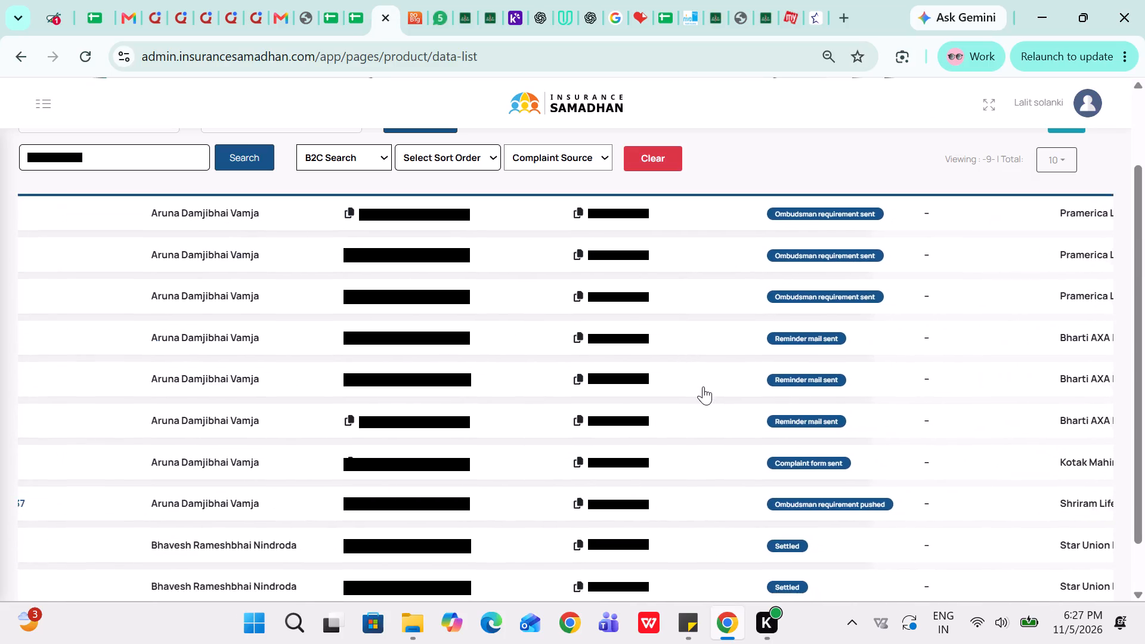
Examine the full complaints list for both policyholders, checking each complaint's policy number, status and insurance company.
scroll(703, 386, down, 1)
click(703, 386)
scroll(703, 386, down, 4)
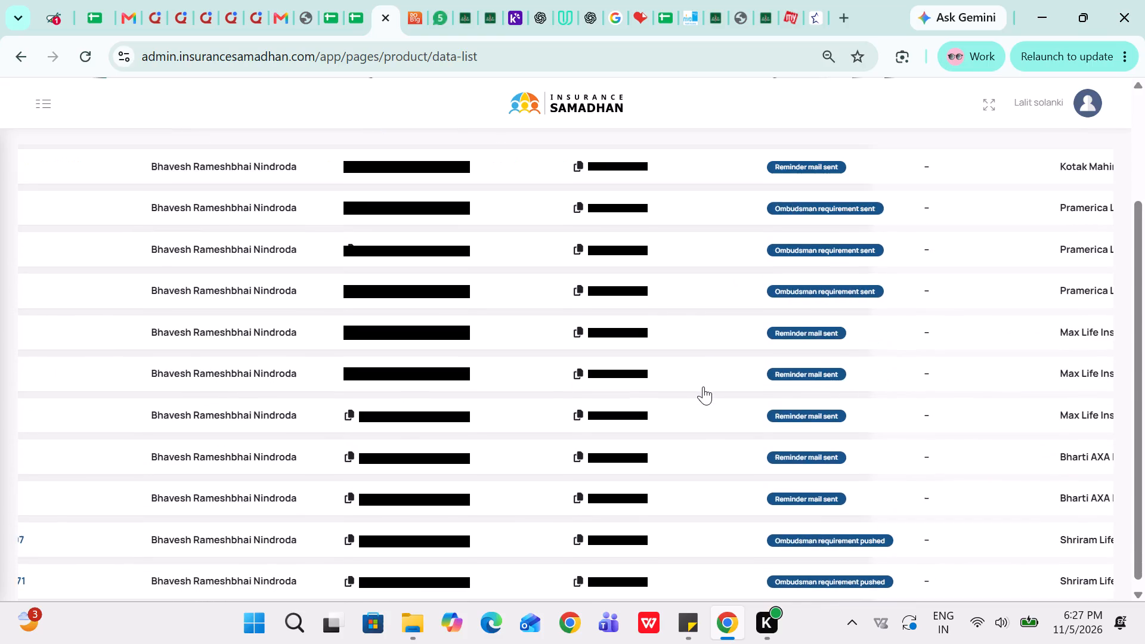
scroll(703, 386, up, 3)
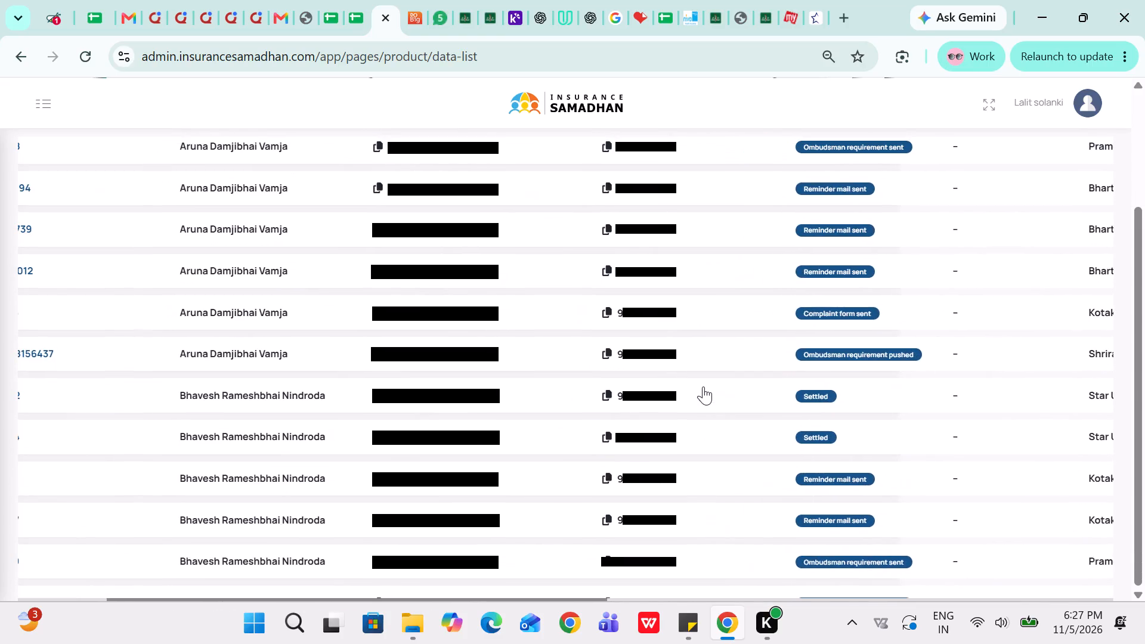
scroll(703, 386, up, 1)
scroll(703, 386, right, 2)
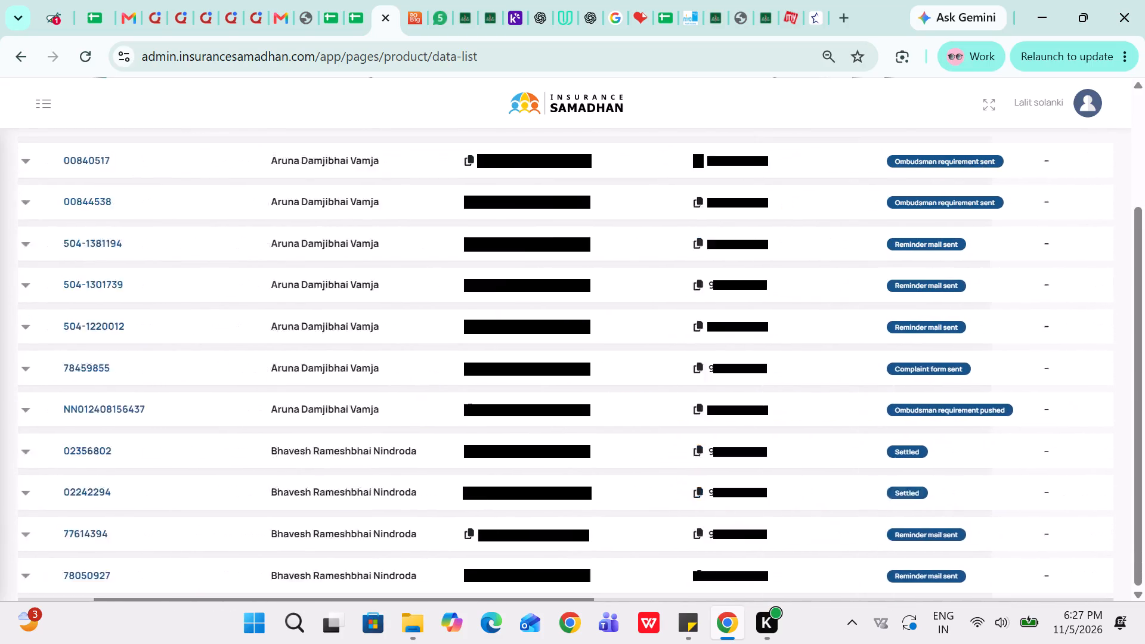
scroll(703, 386, right, 2)
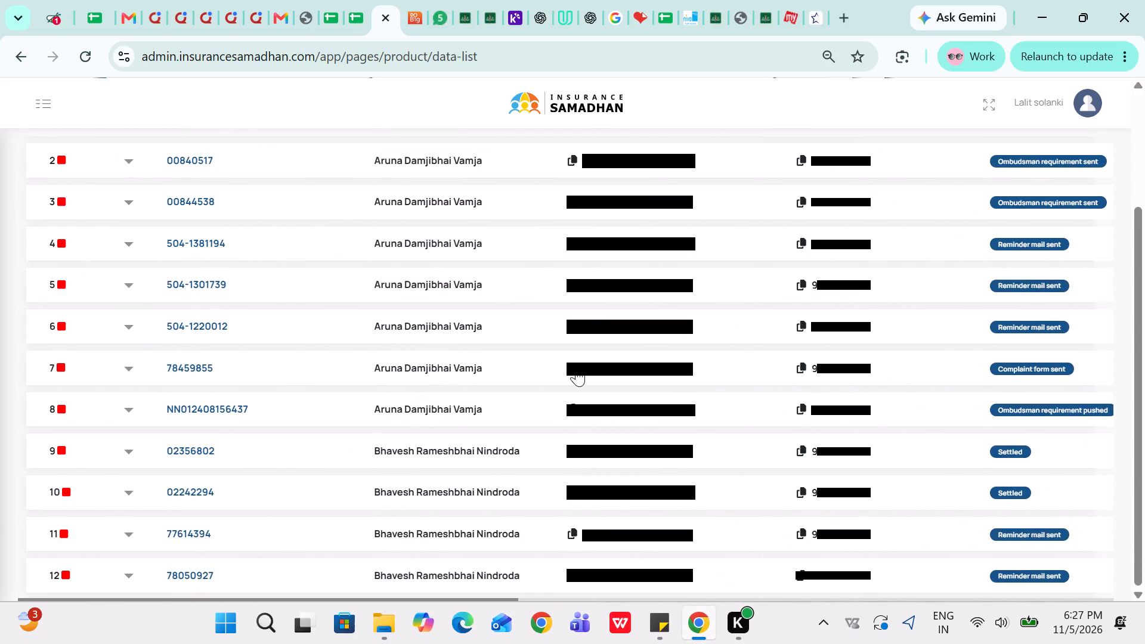
scroll(576, 368, left, 2)
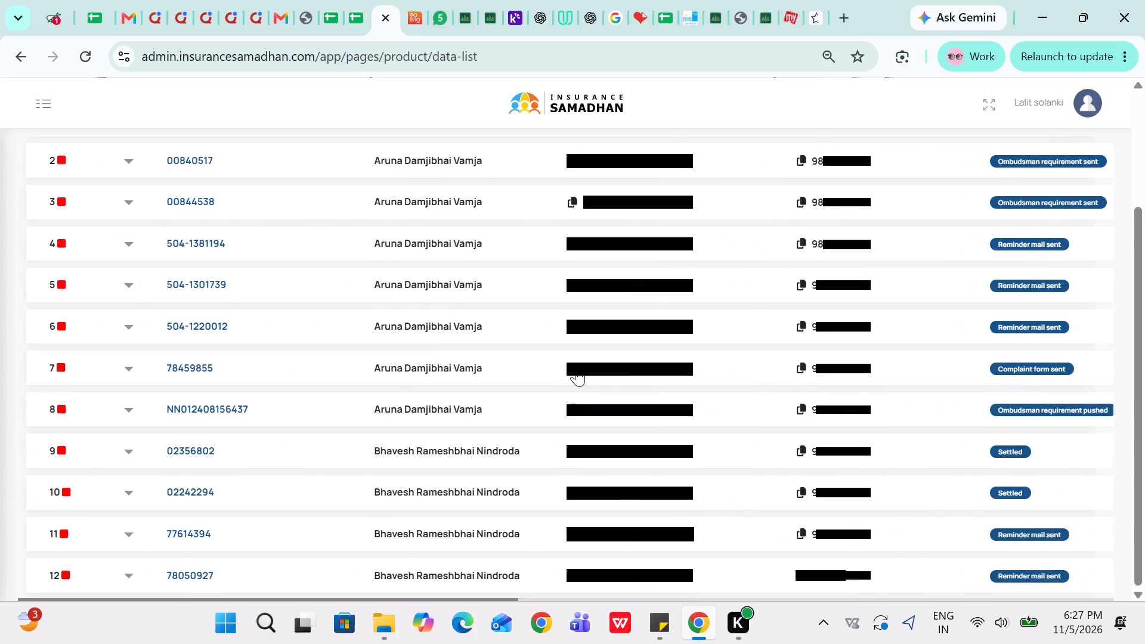
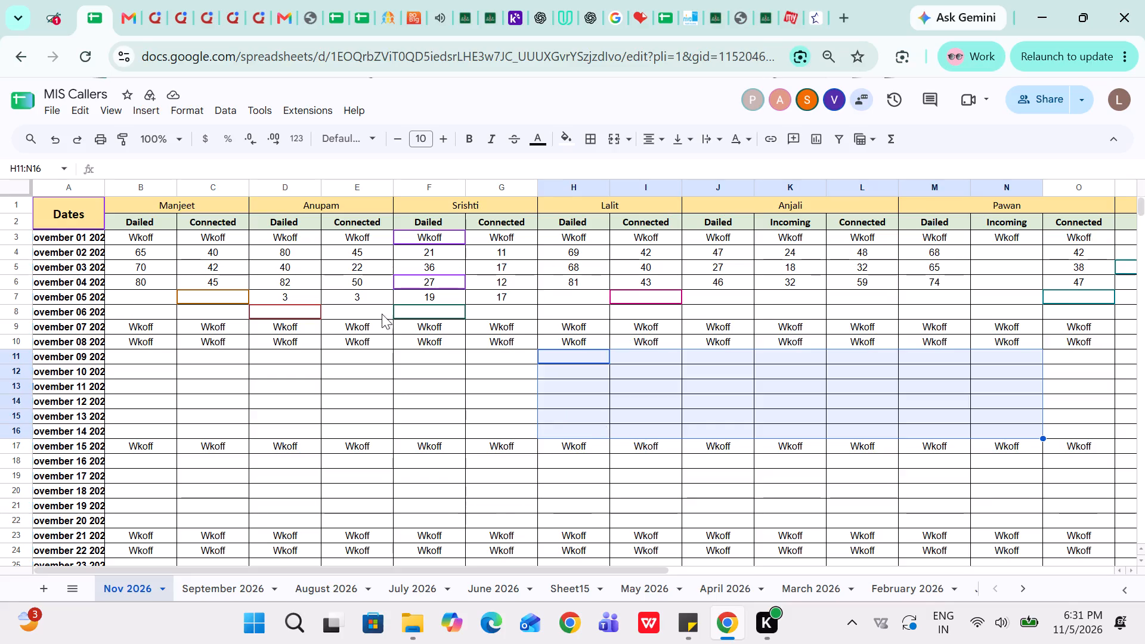
Switch from the MIS Callers sheet back to the caller's complaints list in Insurance Samadhan.
click(360, 0)
click(388, 0)
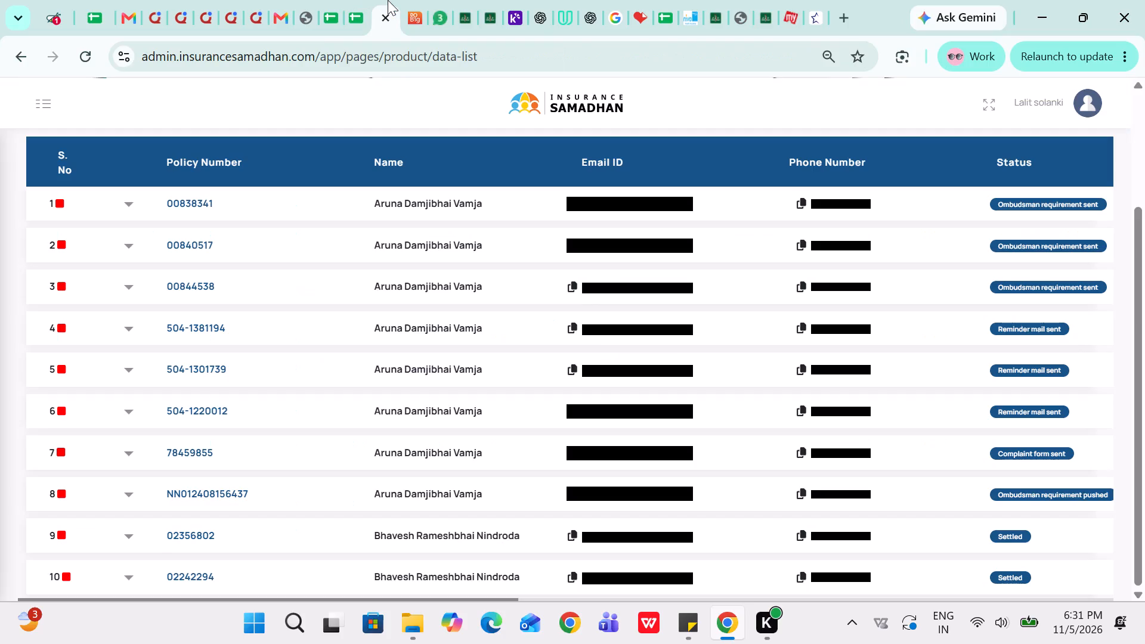